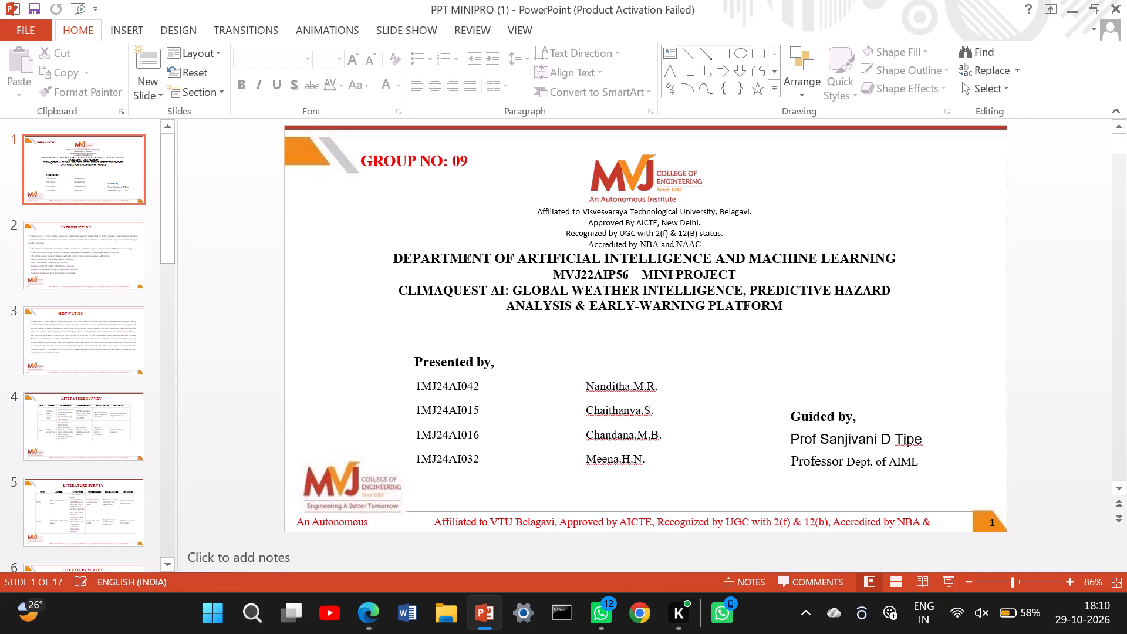
Set all text in the title slide's "Presented by" table of student IDs and names to font size 14.
click(522, 383)
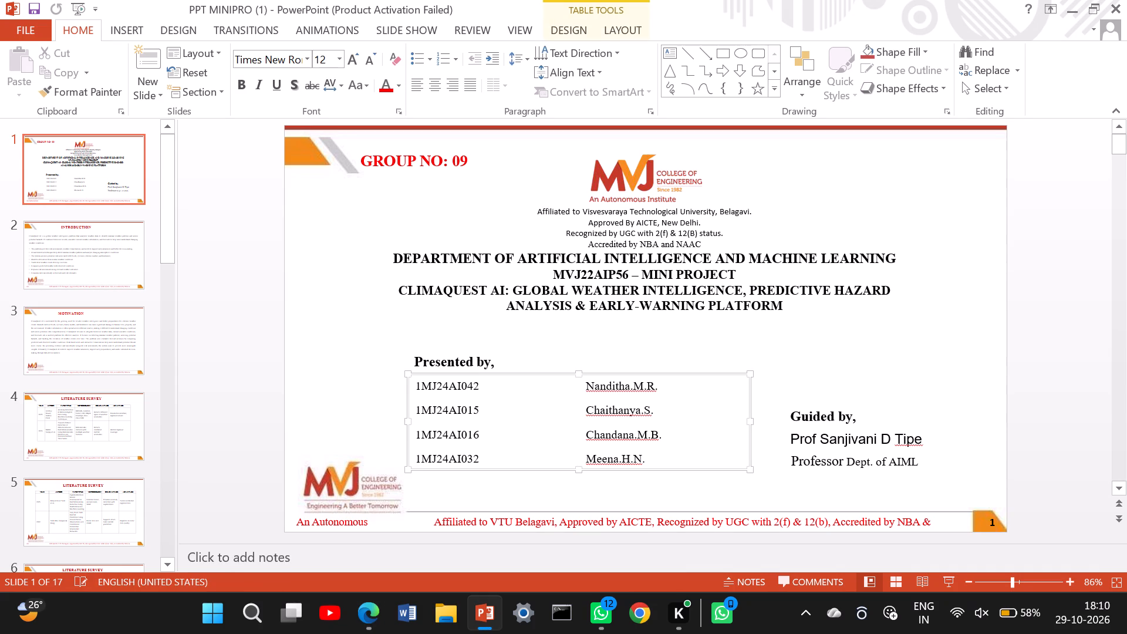
key(ctrl+a)
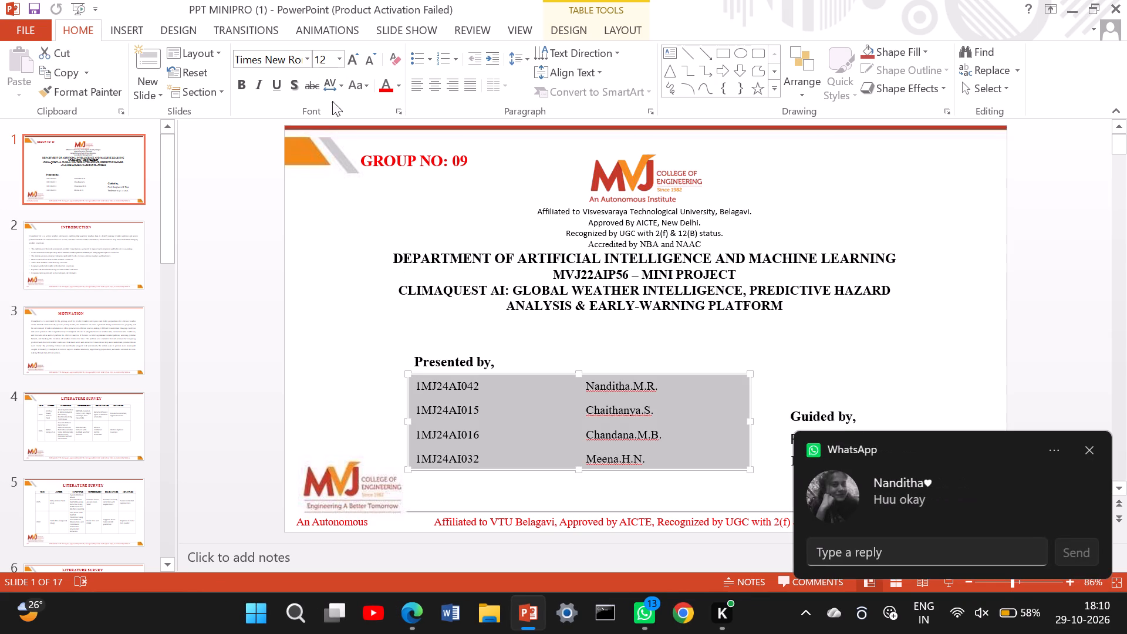
click(341, 59)
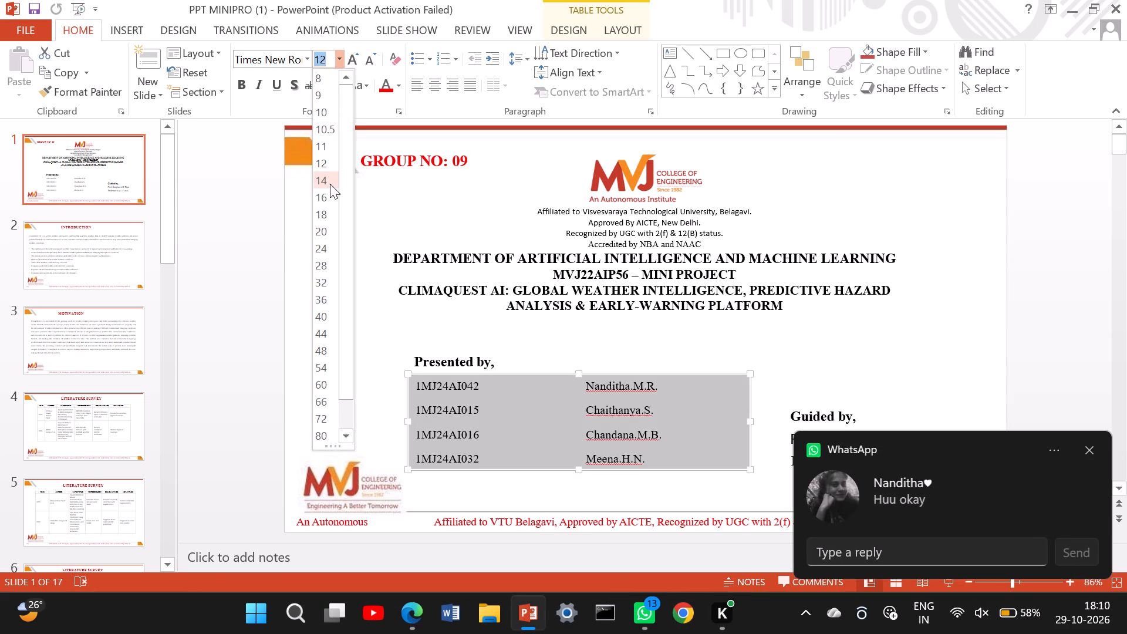
click(329, 177)
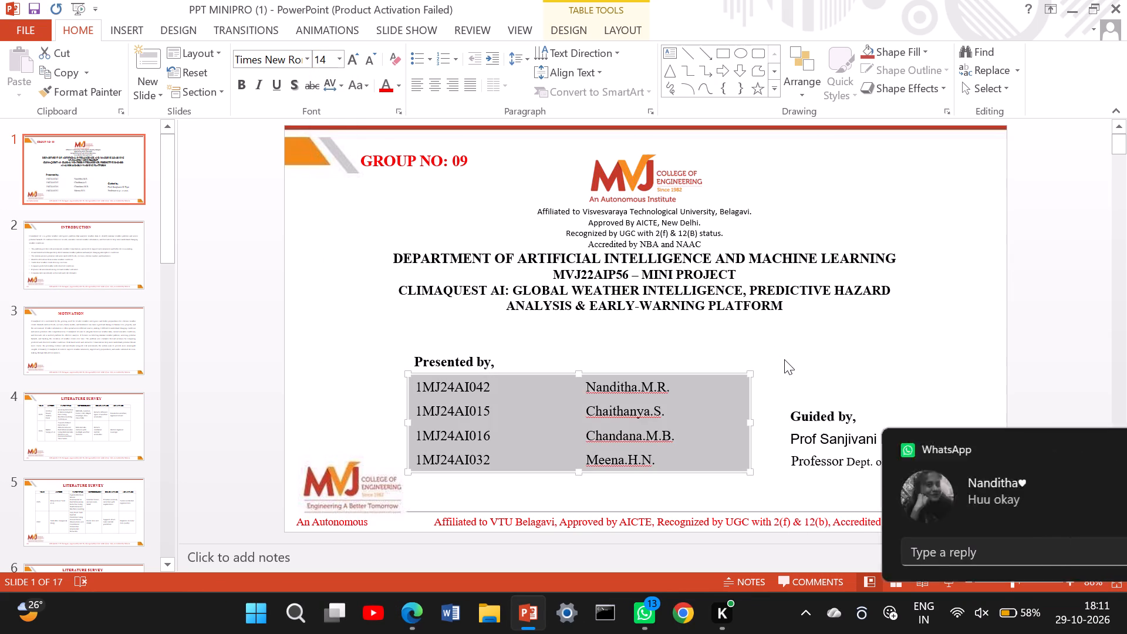
Change the font of the professor's name line under "Guided by" on the title slide.
click(816, 439)
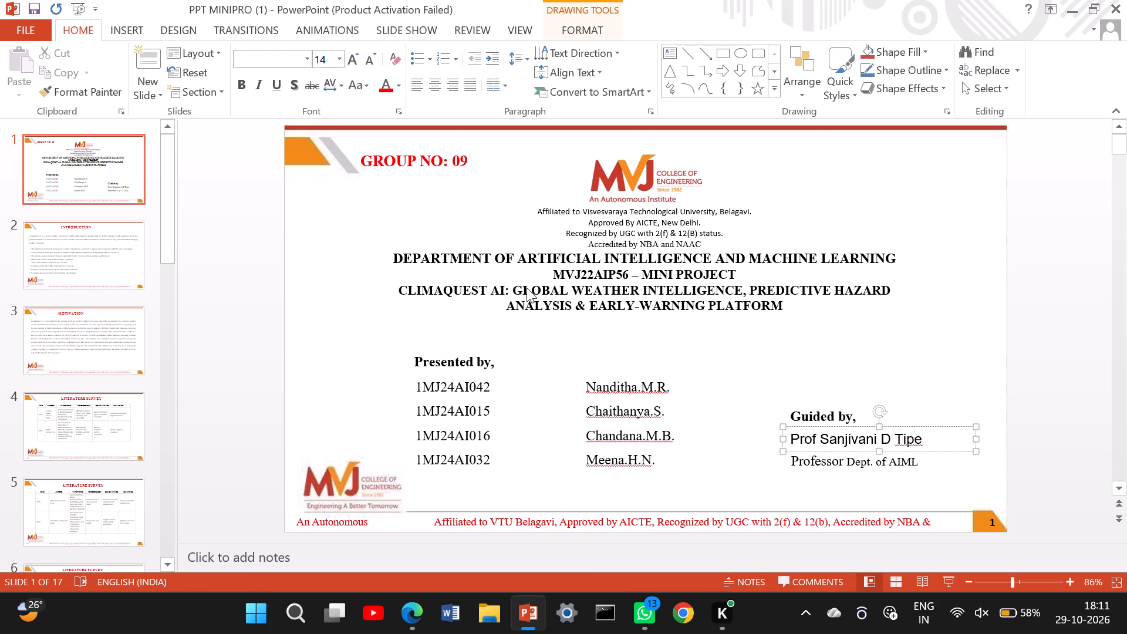
click(303, 62)
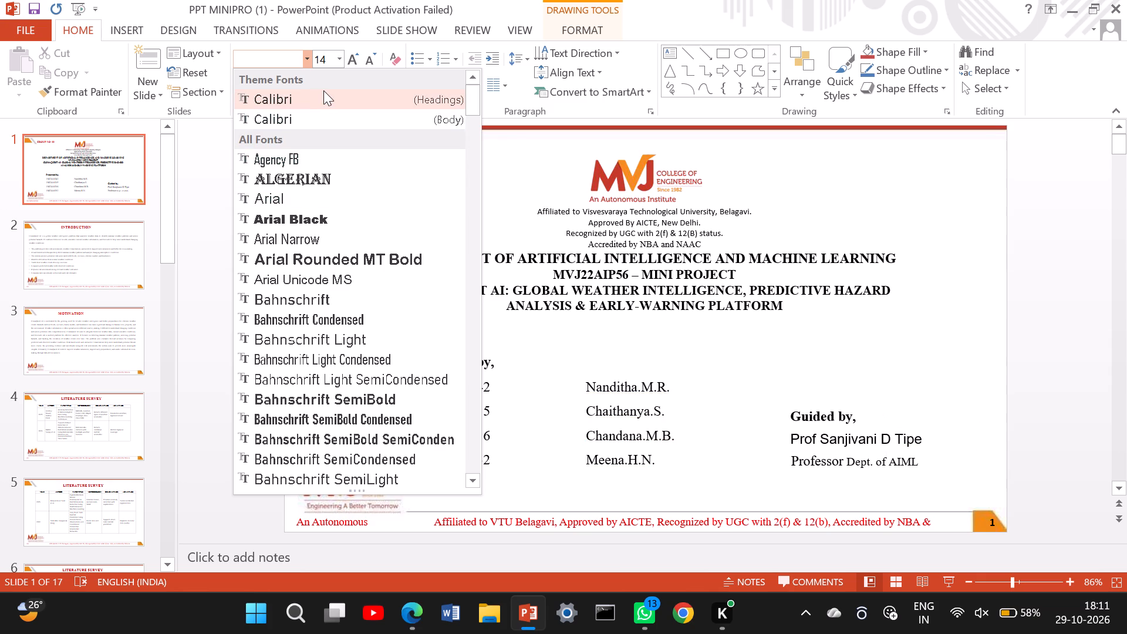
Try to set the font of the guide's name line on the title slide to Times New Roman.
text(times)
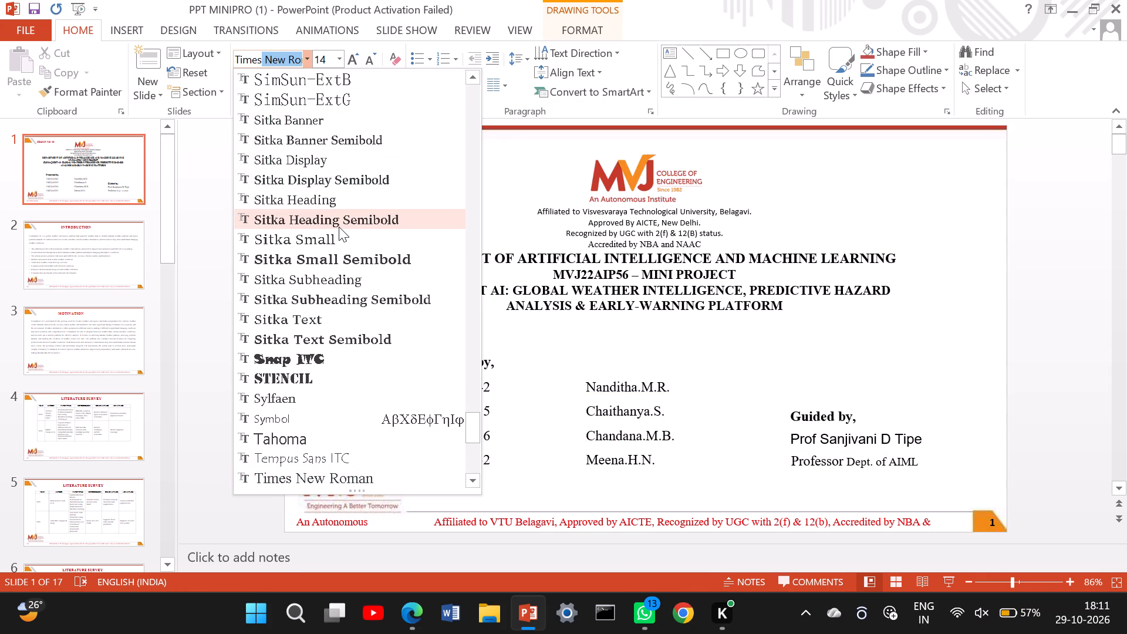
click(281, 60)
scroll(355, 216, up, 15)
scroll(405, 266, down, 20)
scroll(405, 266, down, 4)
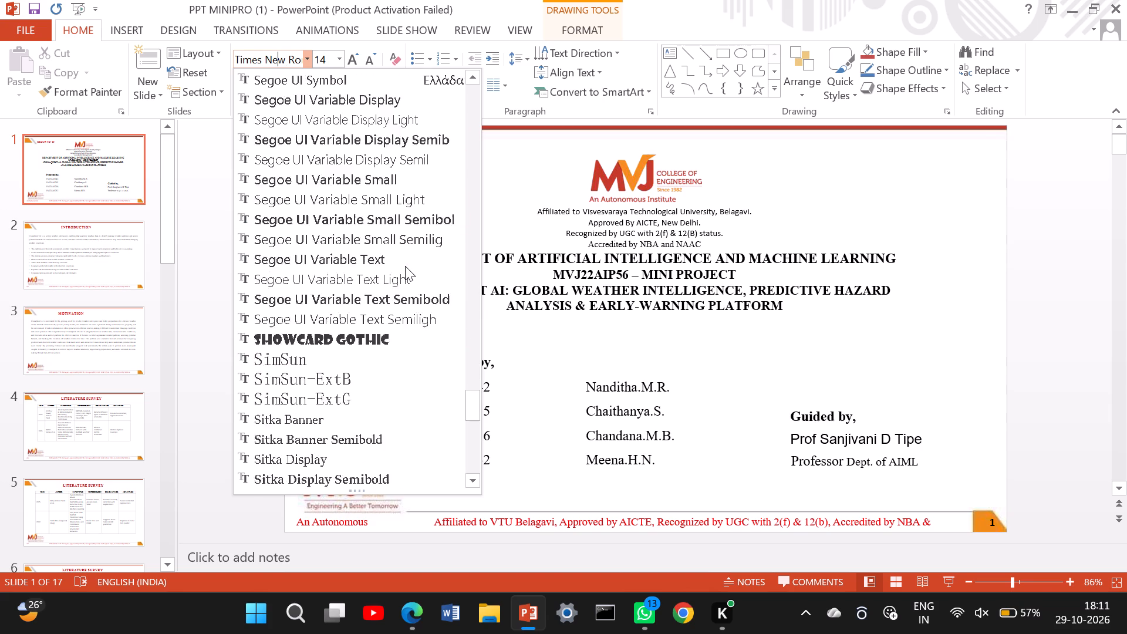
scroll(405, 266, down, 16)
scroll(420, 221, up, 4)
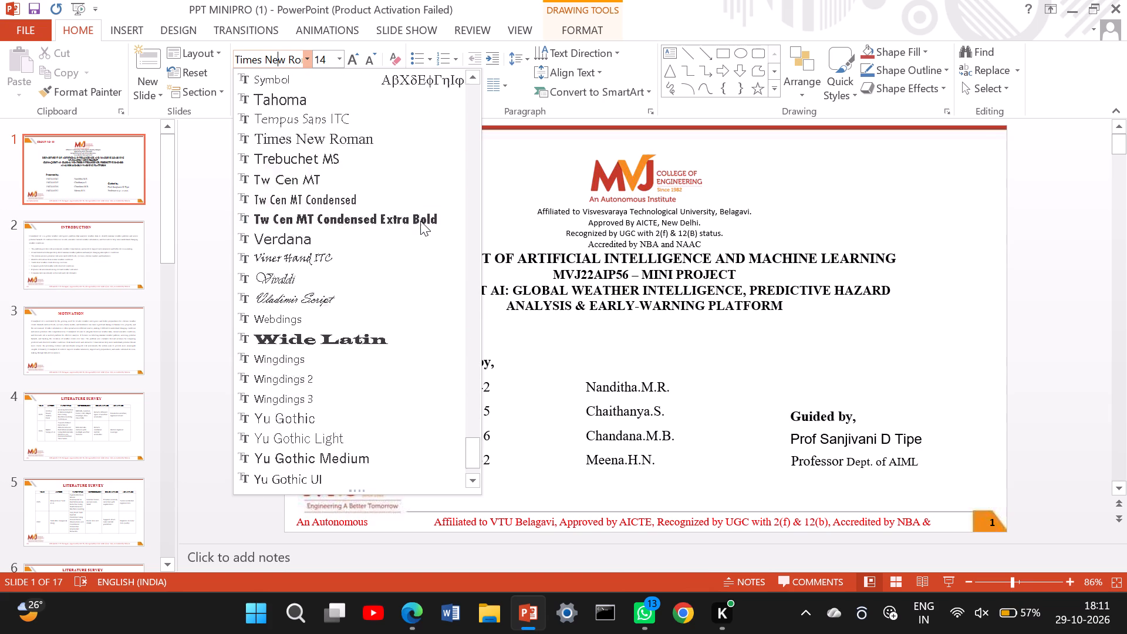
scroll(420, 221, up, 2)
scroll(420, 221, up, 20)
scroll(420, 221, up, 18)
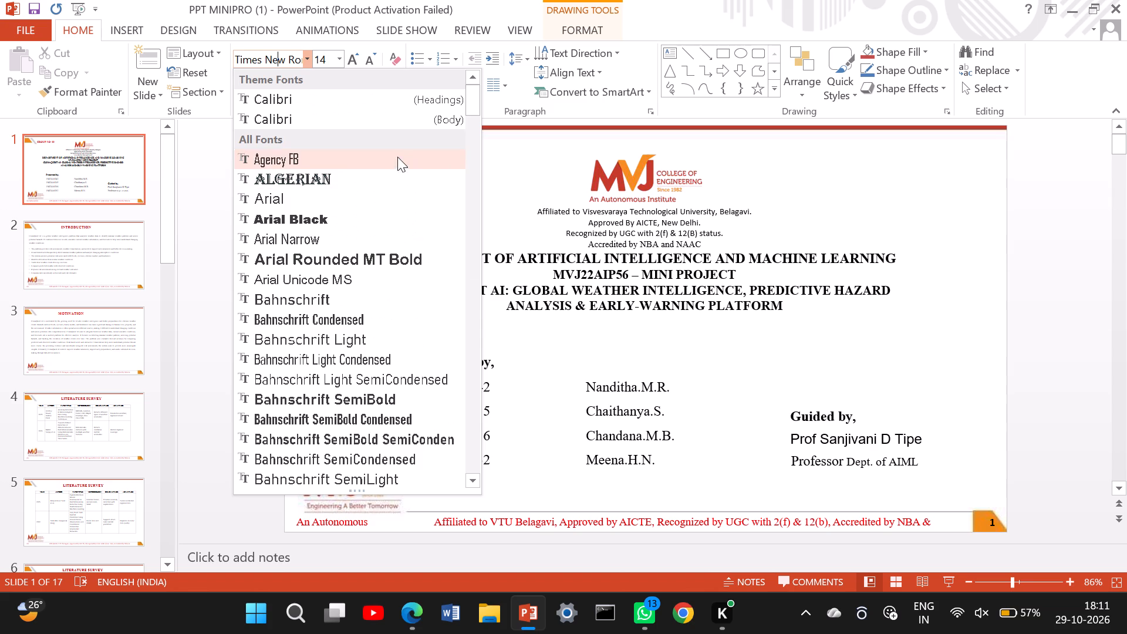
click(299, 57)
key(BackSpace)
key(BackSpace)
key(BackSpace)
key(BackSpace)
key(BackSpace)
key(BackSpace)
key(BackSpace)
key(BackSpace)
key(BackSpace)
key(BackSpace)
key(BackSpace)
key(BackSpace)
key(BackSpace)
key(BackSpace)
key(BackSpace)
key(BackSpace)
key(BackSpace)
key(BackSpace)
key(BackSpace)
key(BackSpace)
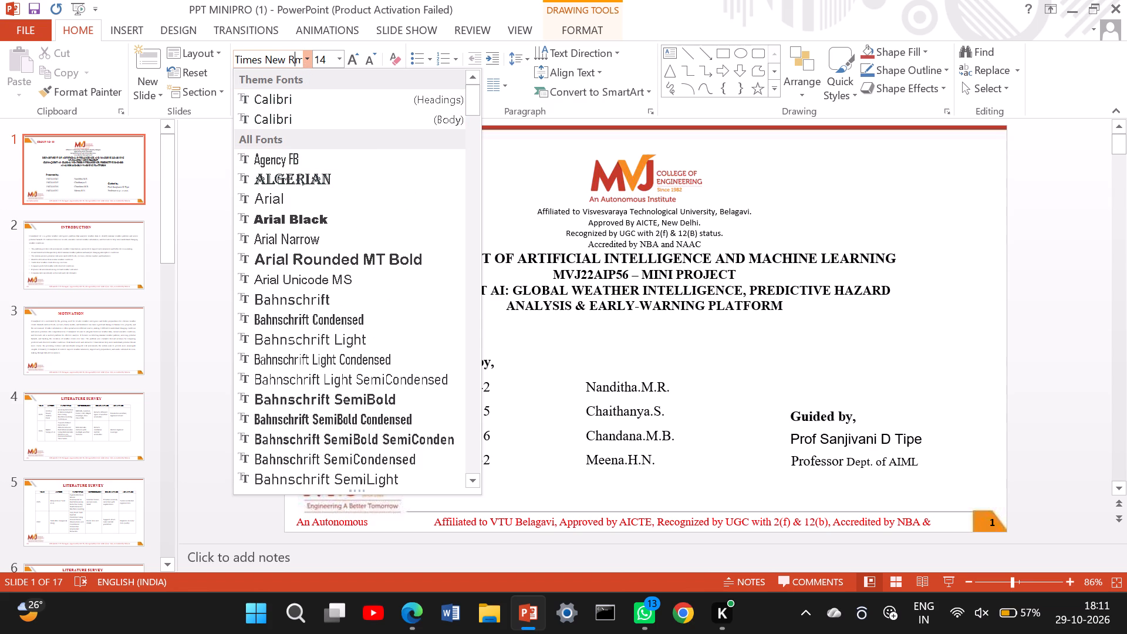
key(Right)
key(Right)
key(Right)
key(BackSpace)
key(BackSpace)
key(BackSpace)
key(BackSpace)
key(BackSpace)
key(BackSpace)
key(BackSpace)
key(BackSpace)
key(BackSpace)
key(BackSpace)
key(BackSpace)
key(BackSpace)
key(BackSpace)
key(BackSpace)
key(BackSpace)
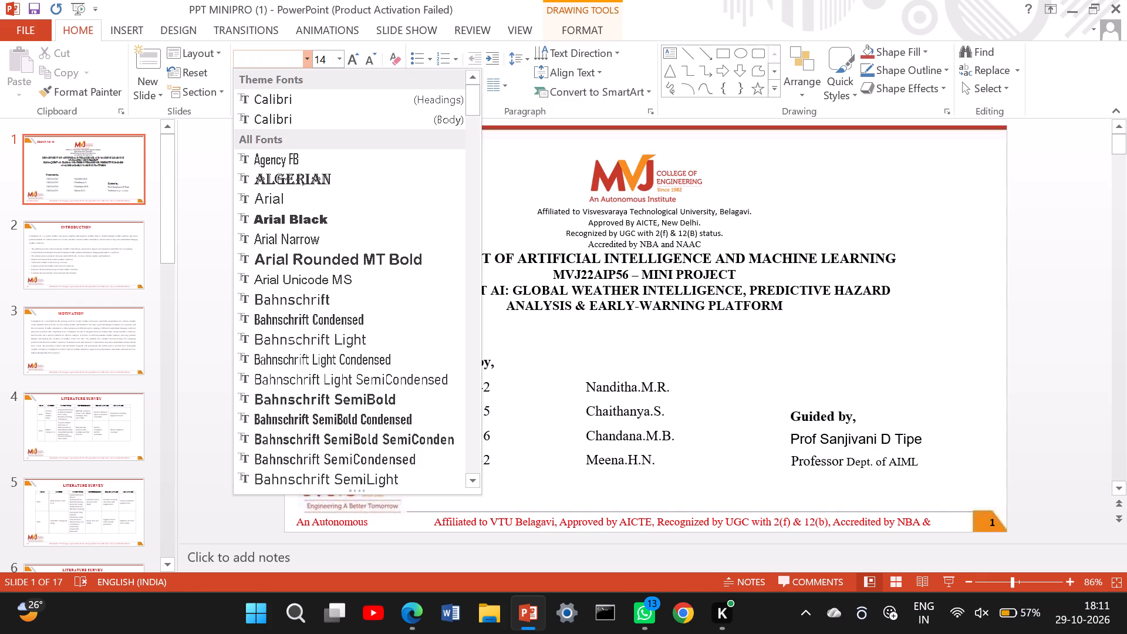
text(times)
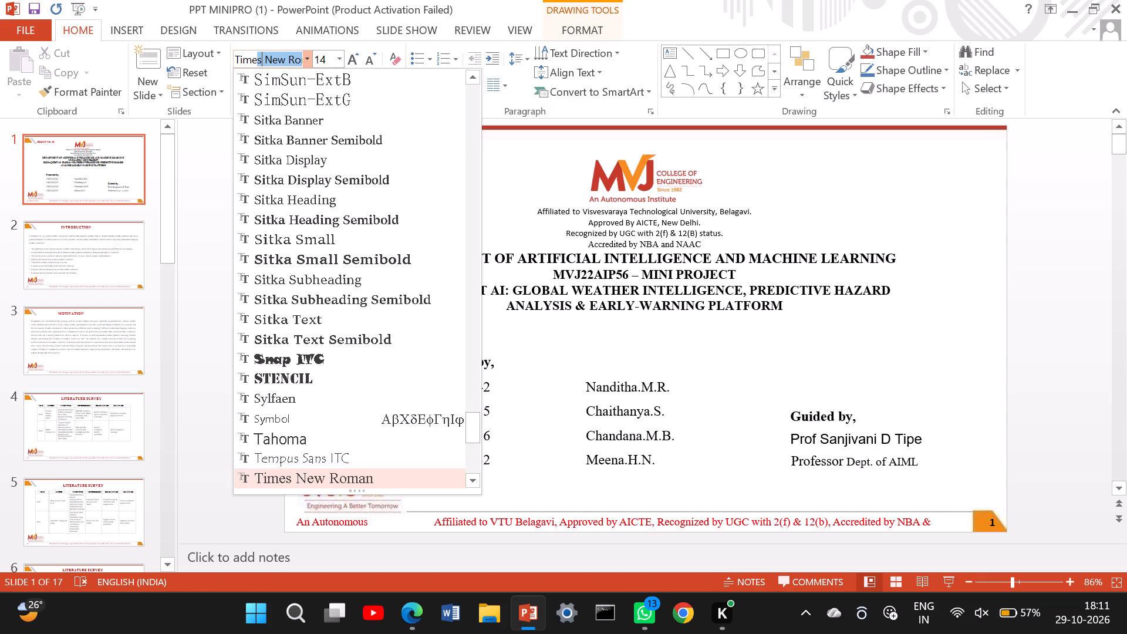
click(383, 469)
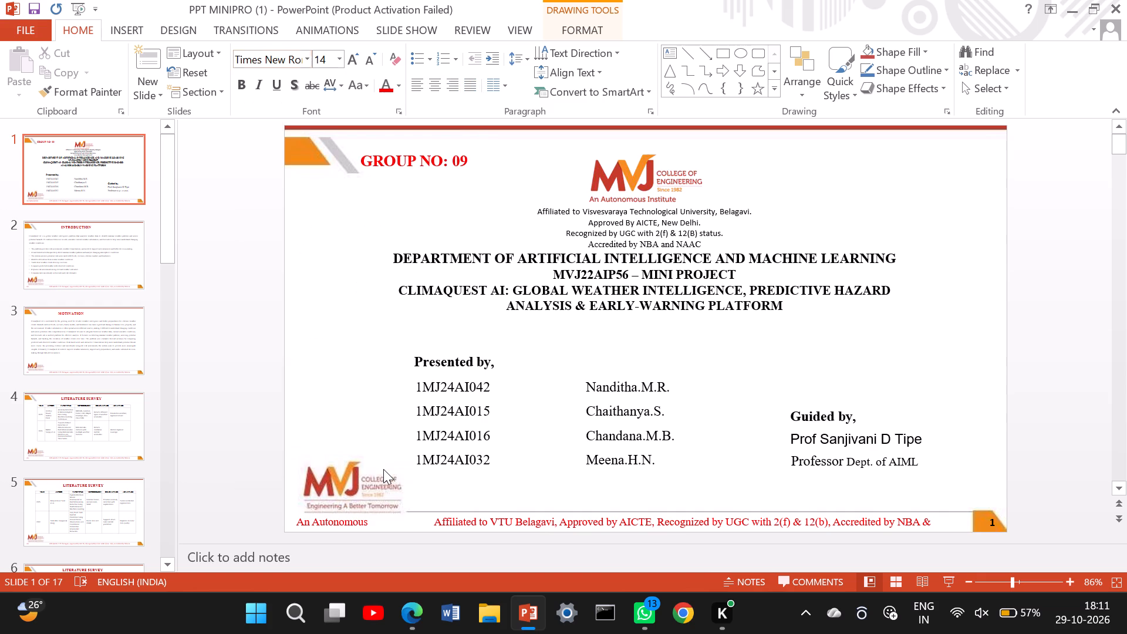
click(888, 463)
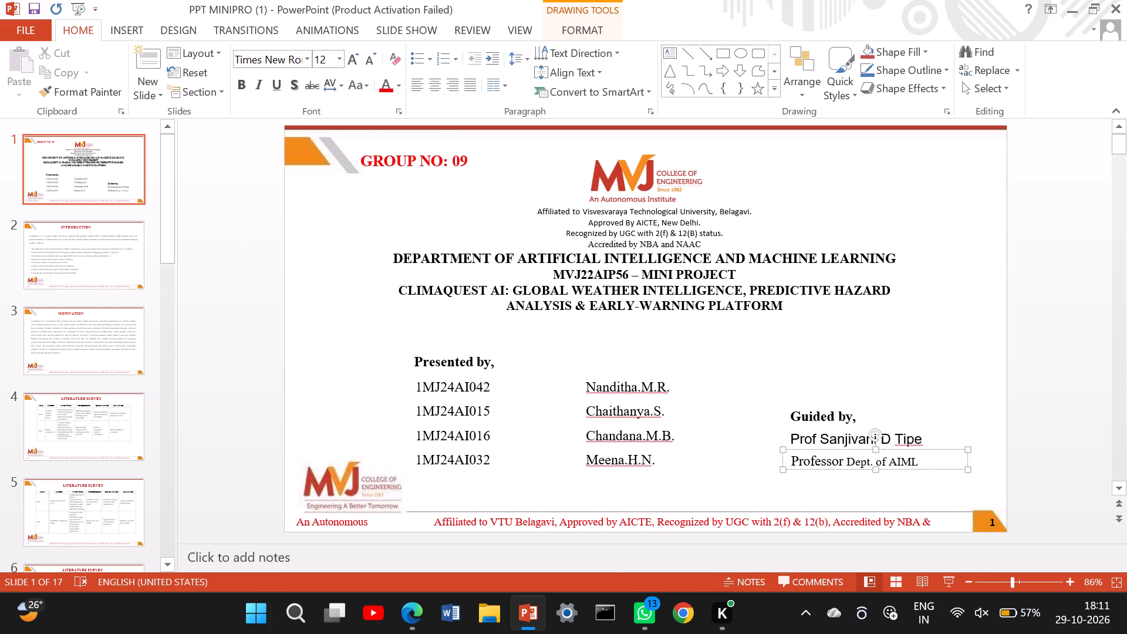
Set the font size of the "Presented by," and "Guided by," labels on the title slide to 16.
click(479, 357)
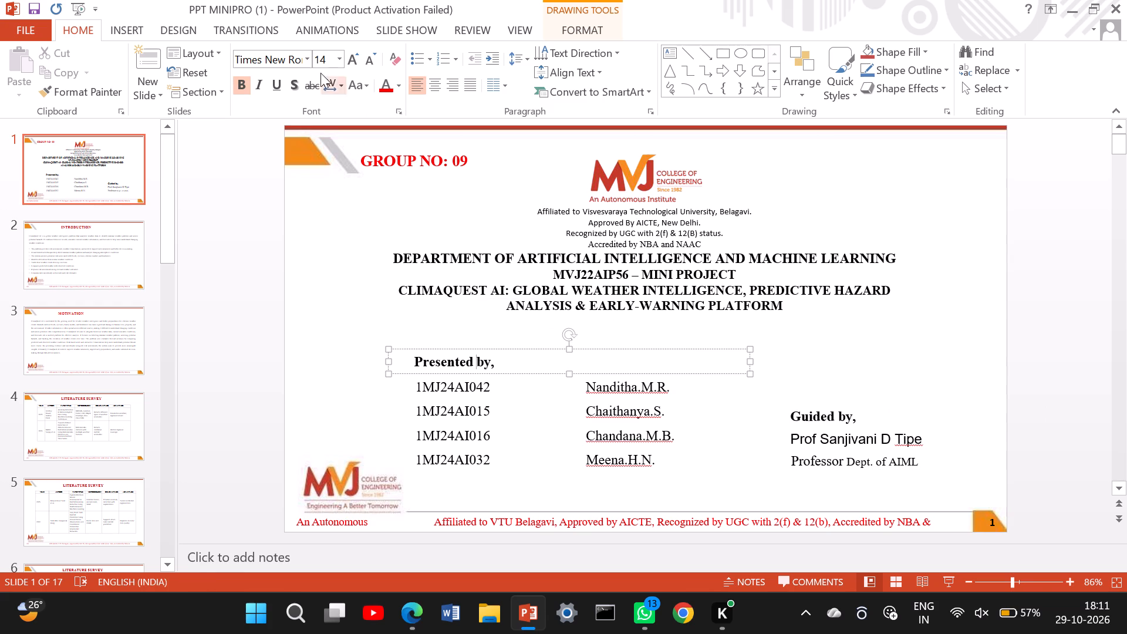
click(340, 63)
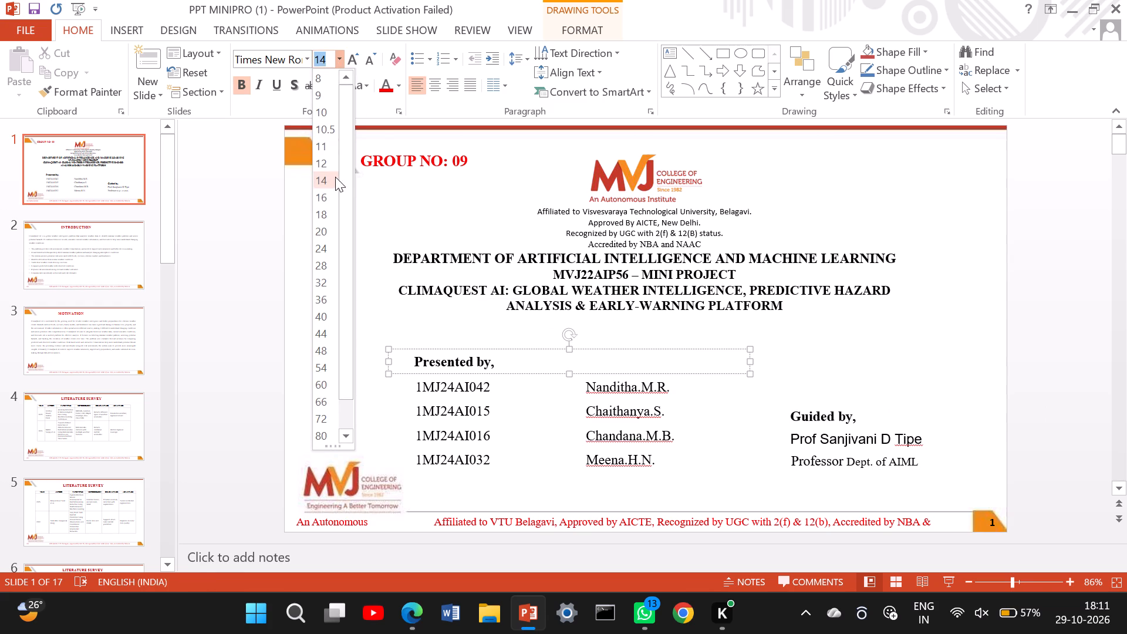
click(326, 195)
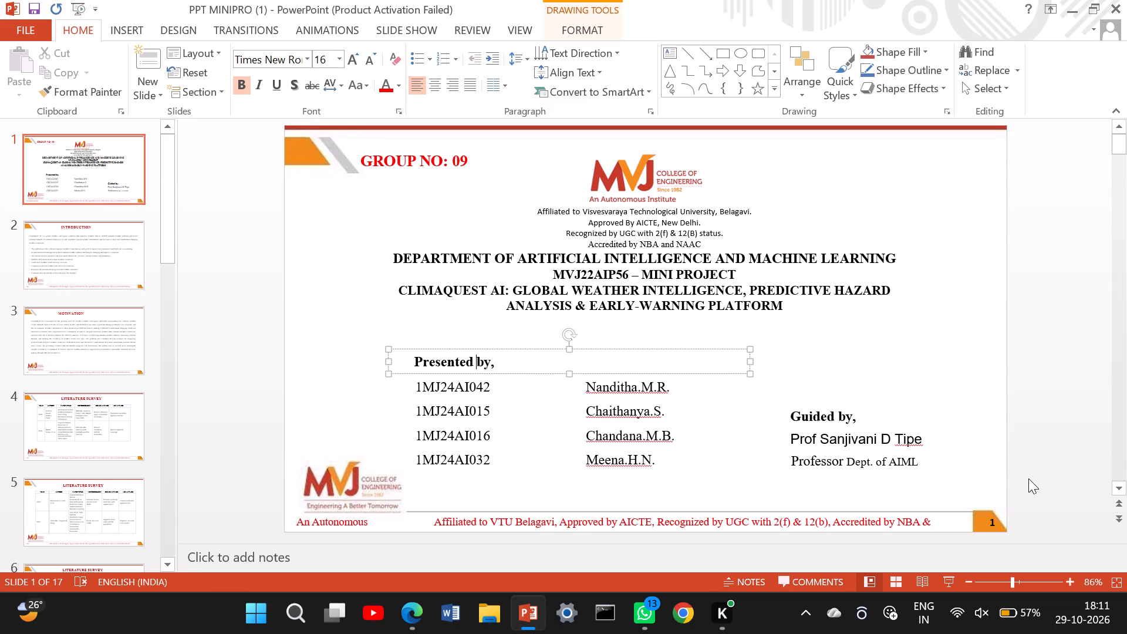
click(847, 416)
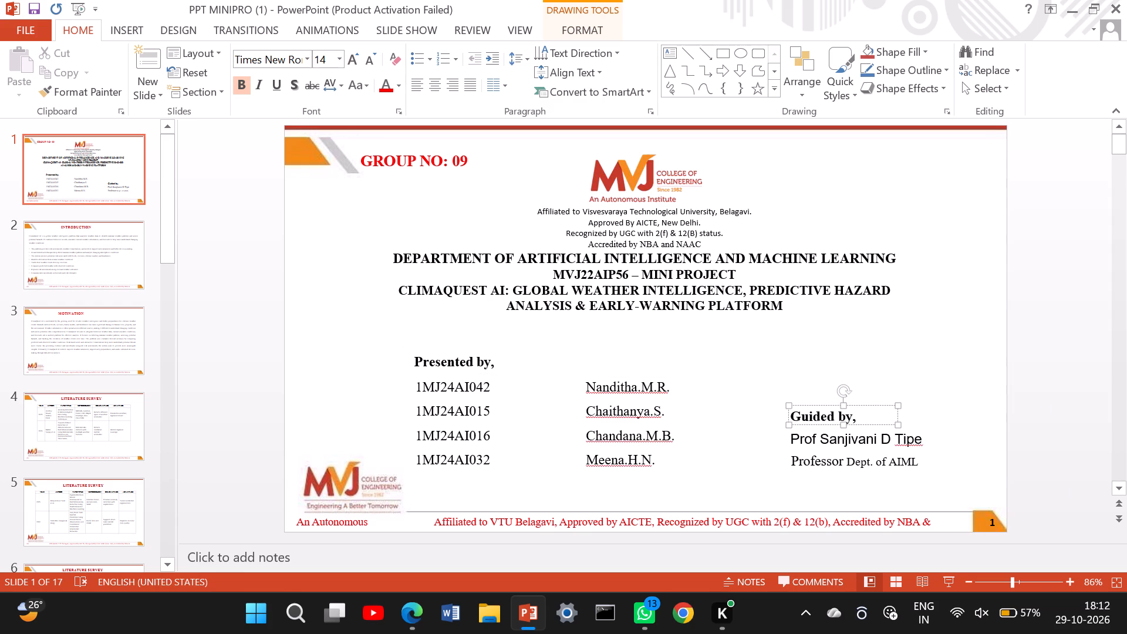
click(340, 56)
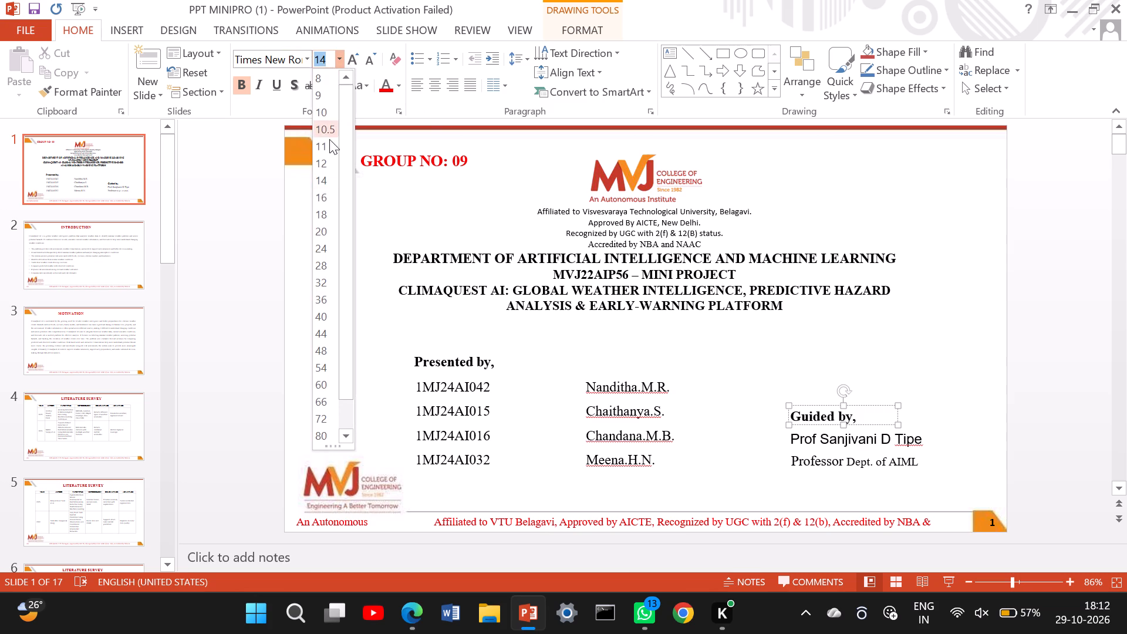
click(328, 197)
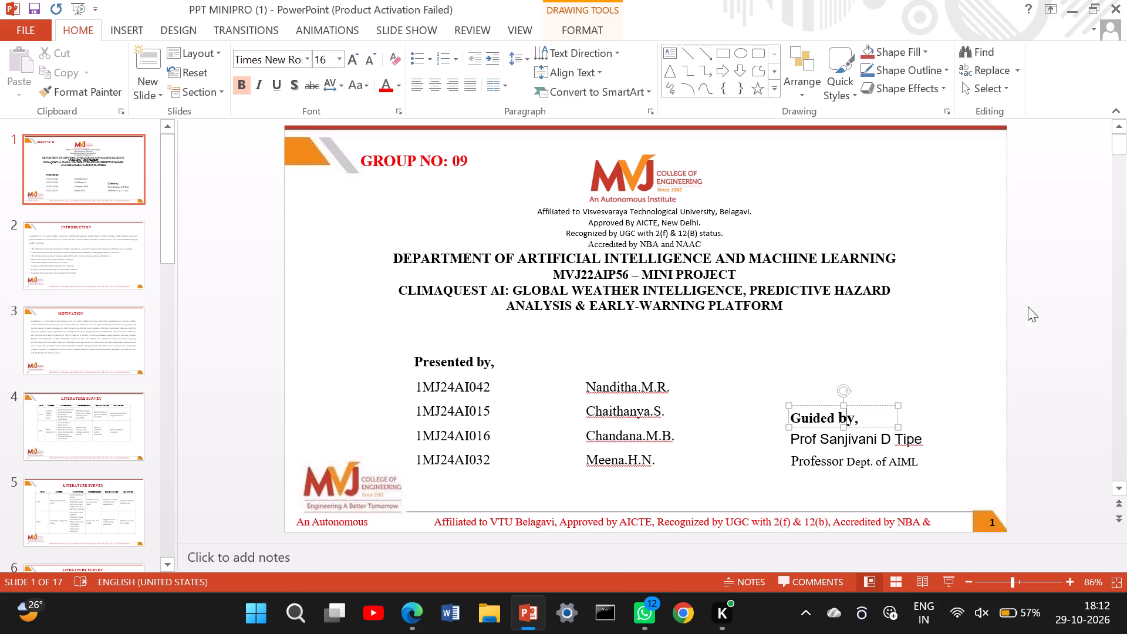
click(1055, 310)
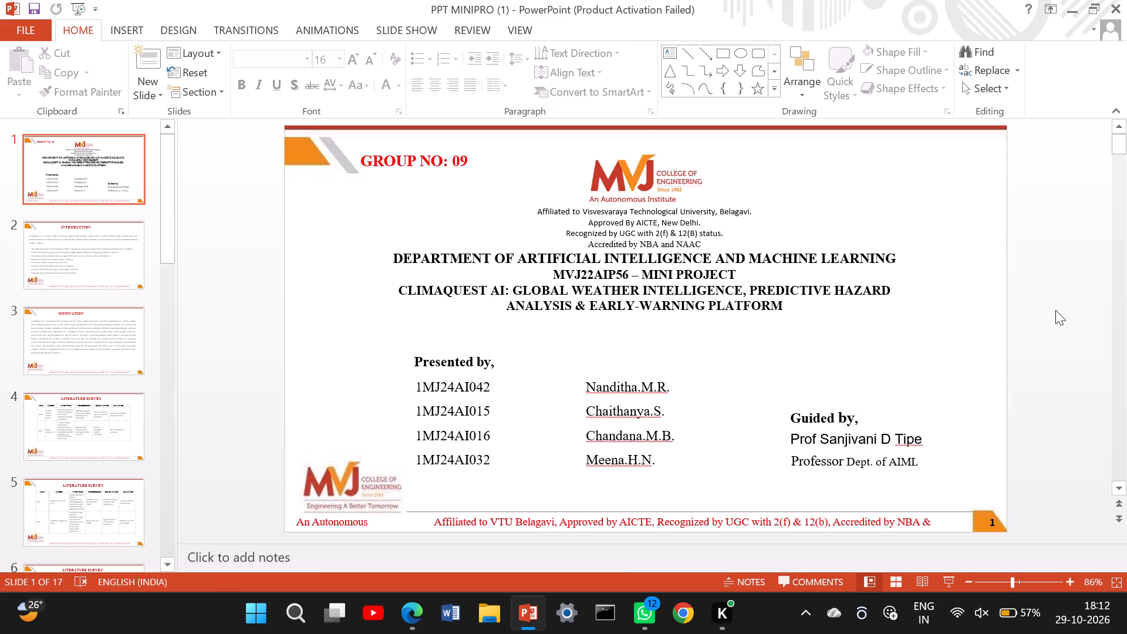
Set all the body text on the Introduction slide to font size 14.
key(Right)
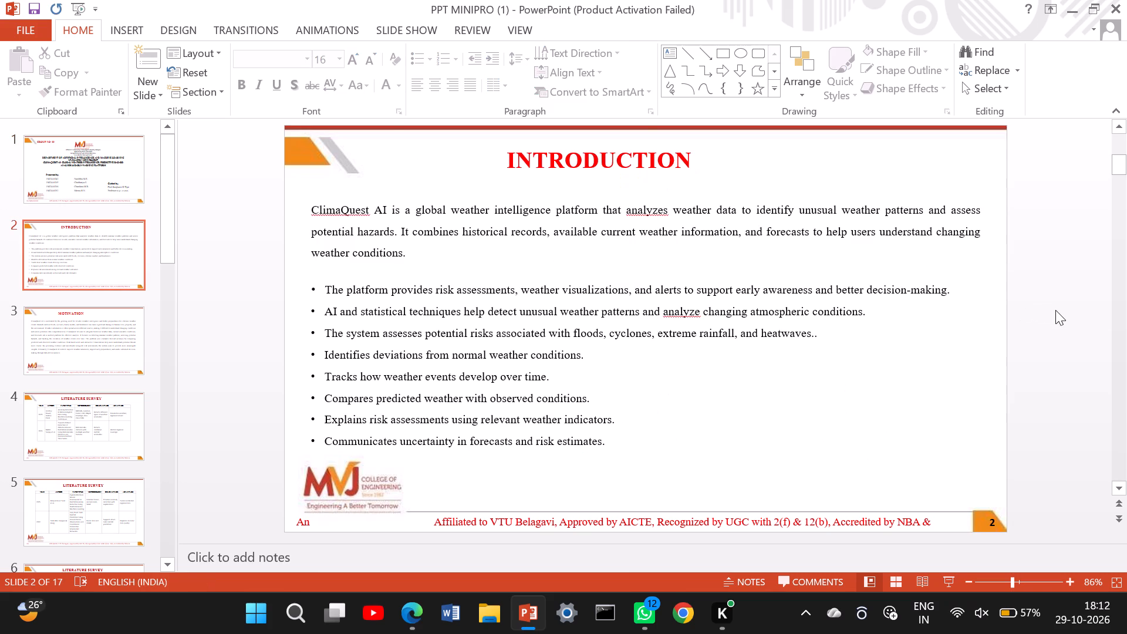
click(529, 294)
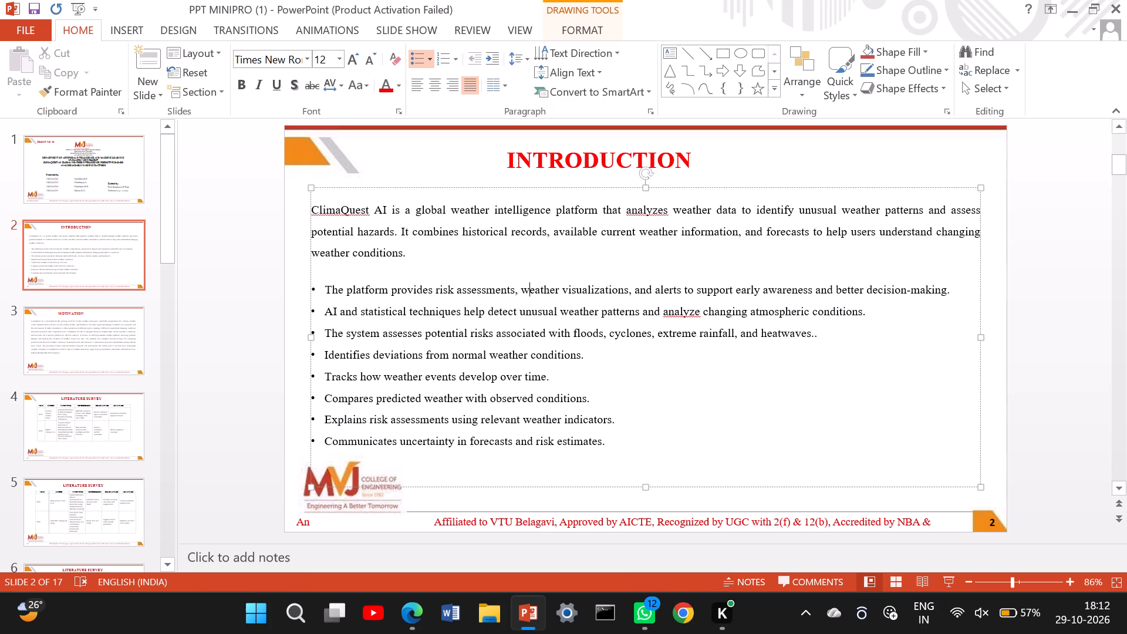
key(ctrl+a)
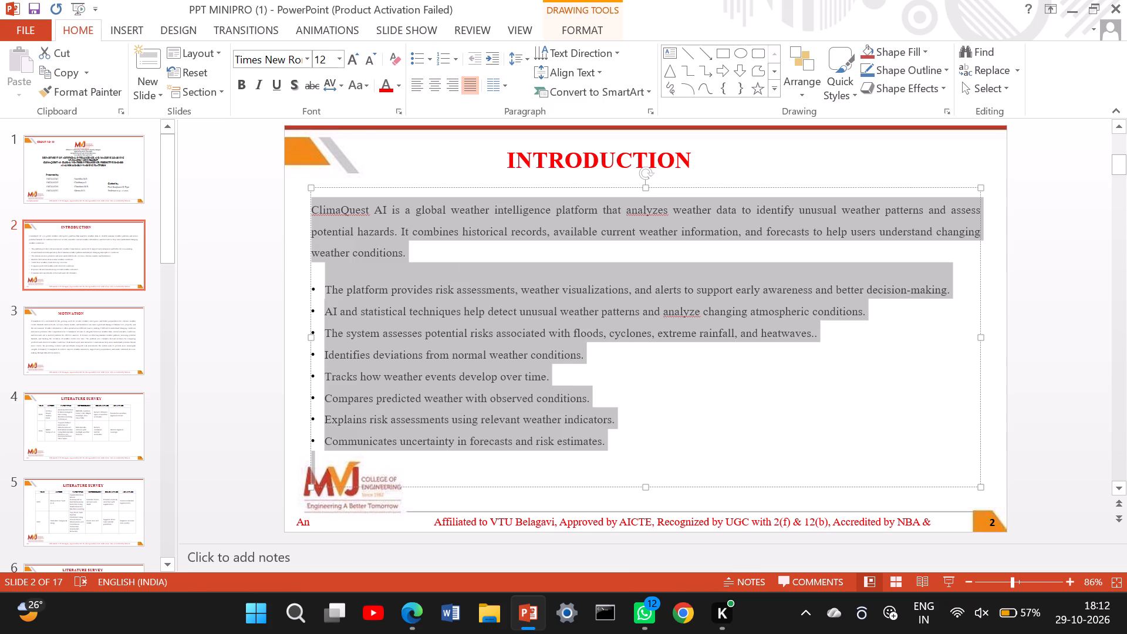
click(340, 58)
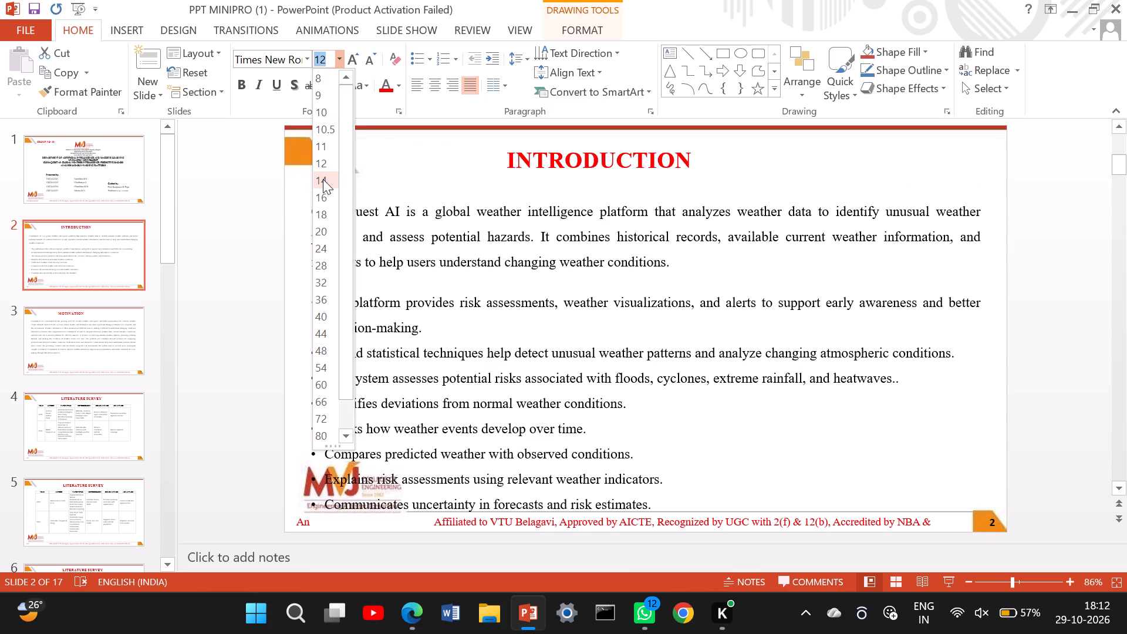
click(323, 179)
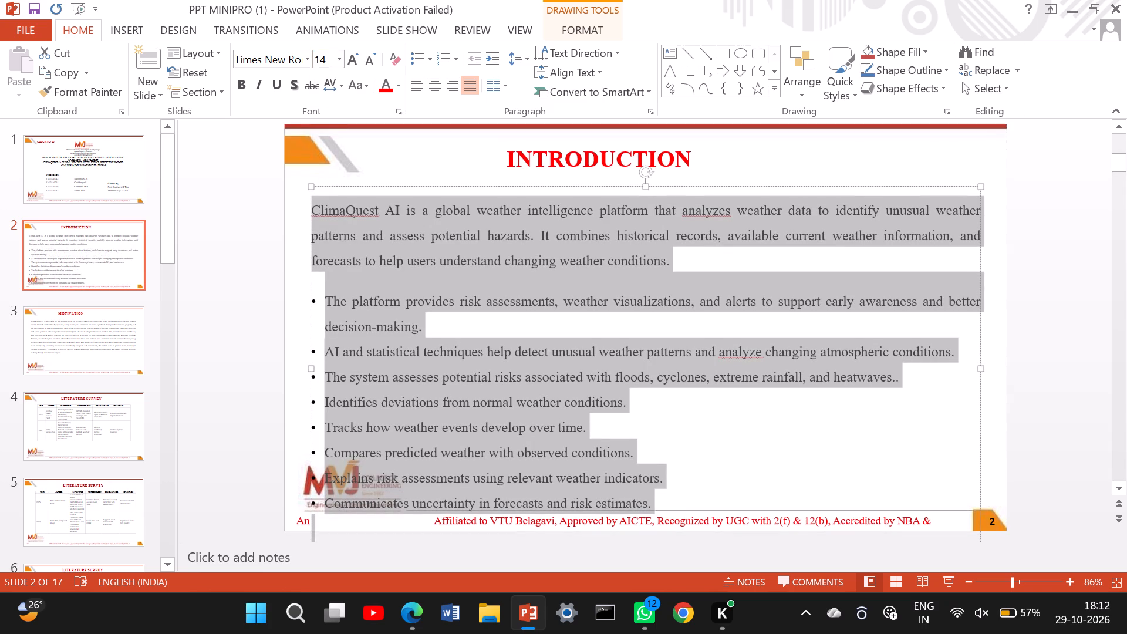
Delete the last two Introduction bullets, on explaining risk assessments and communicating uncertainty.
click(676, 467)
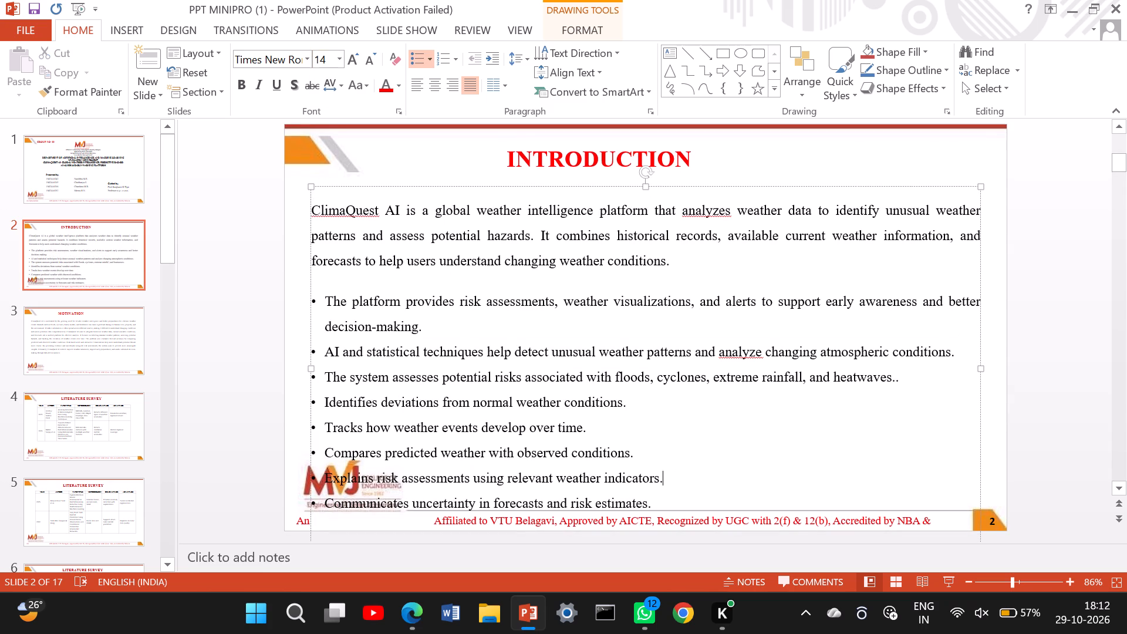
drag(673, 495, 670, 454)
key(BackSpace)
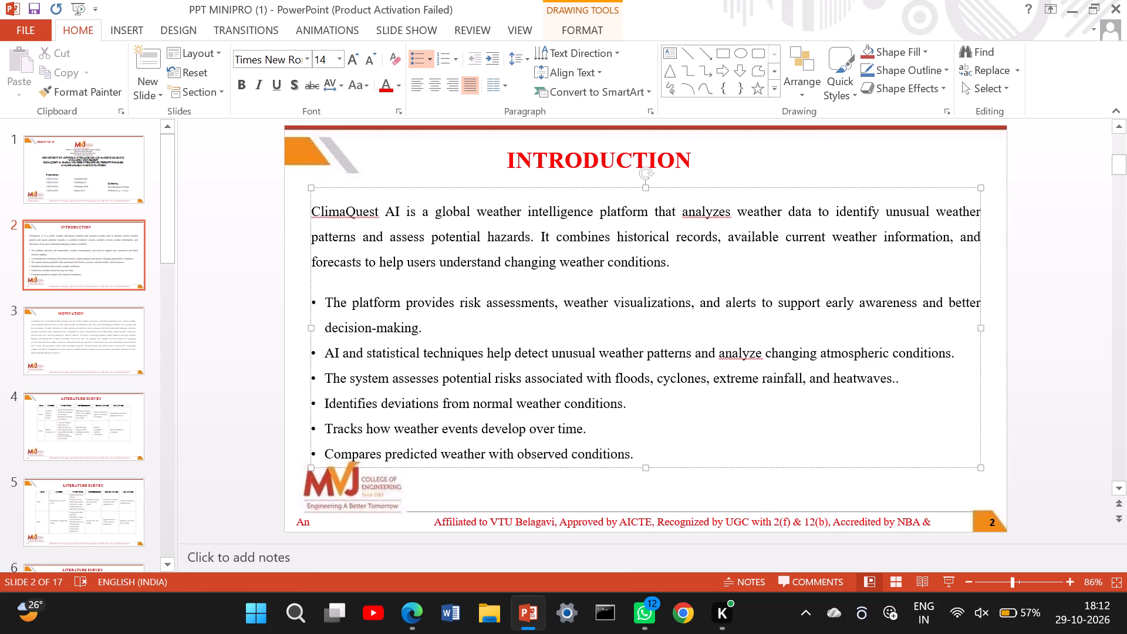
click(1062, 477)
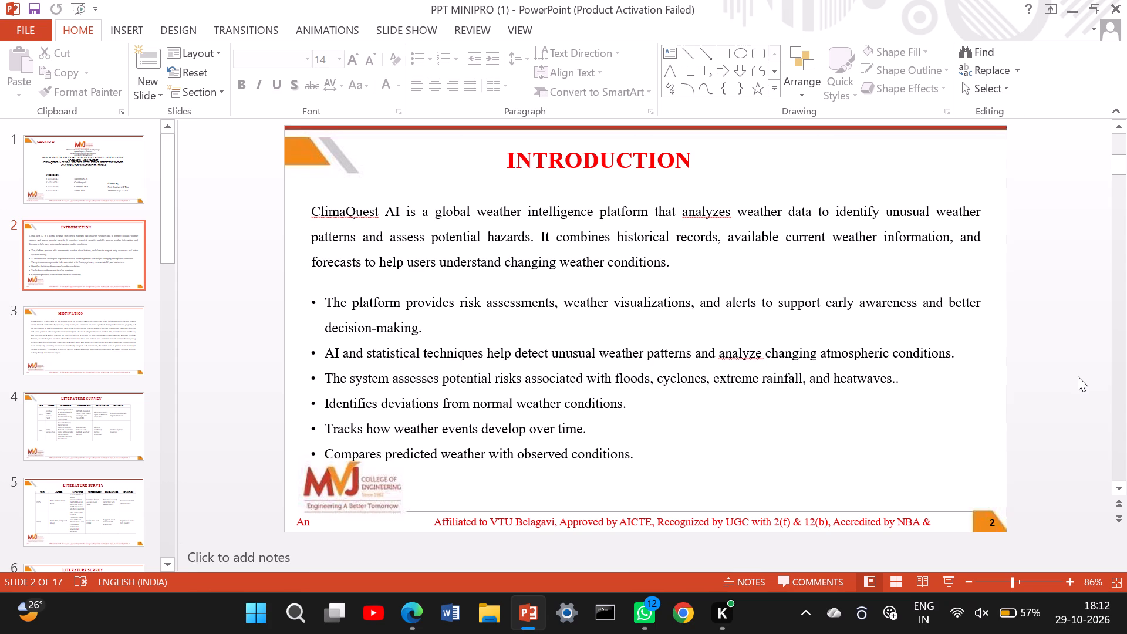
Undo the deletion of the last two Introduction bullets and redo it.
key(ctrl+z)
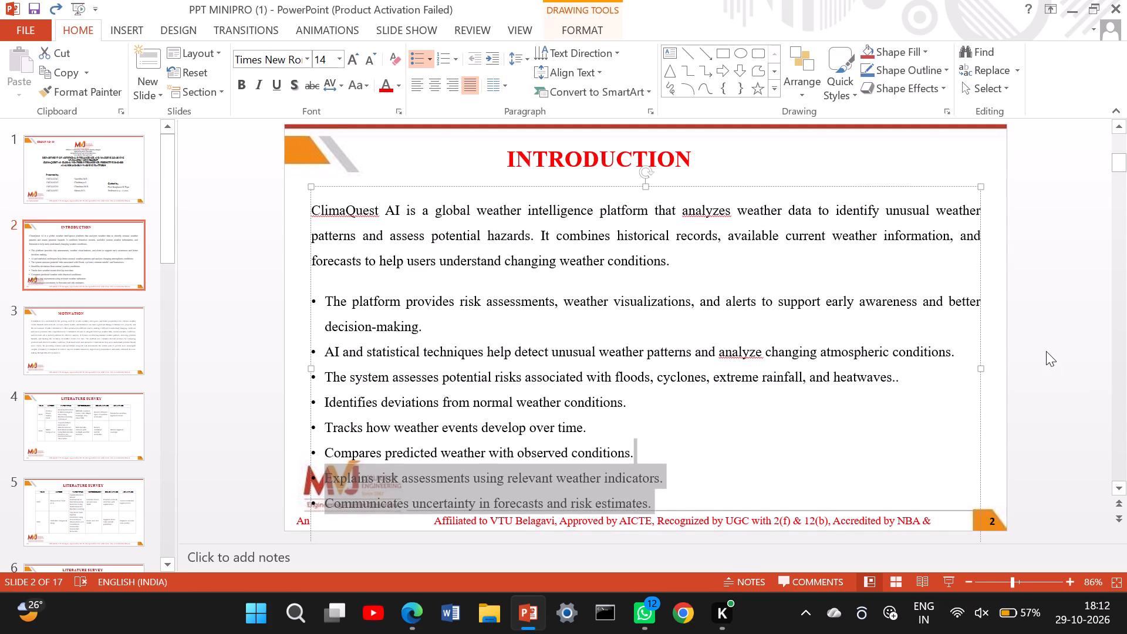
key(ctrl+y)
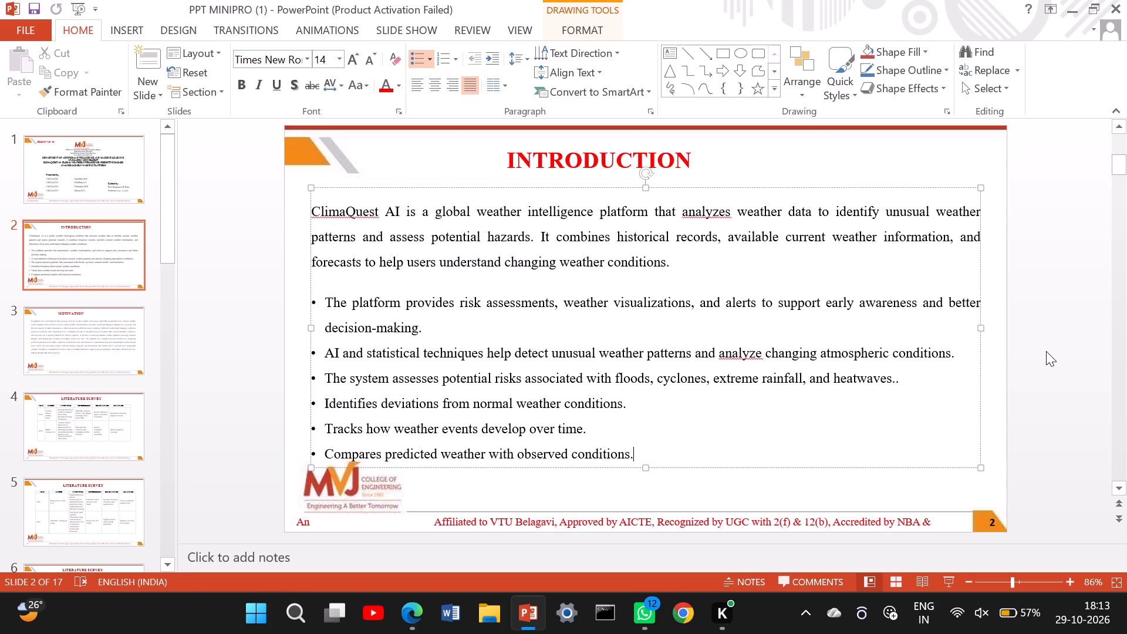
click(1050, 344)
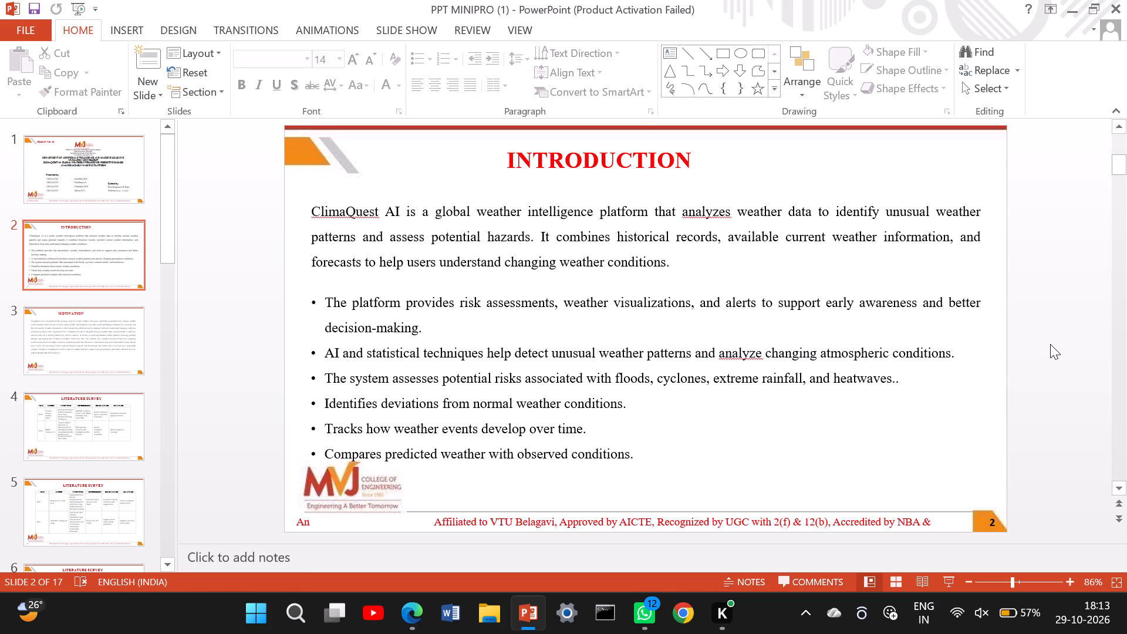
Set the whole body paragraph on the Motivation slide to font size 14.
key(Right)
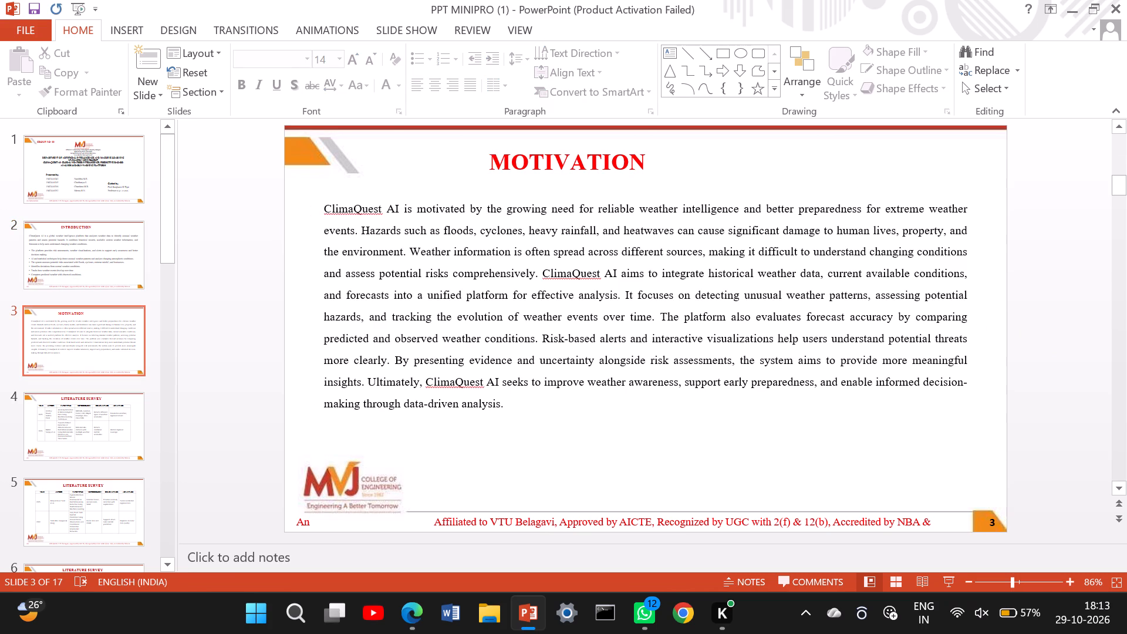
click(420, 276)
key(ctrl+a)
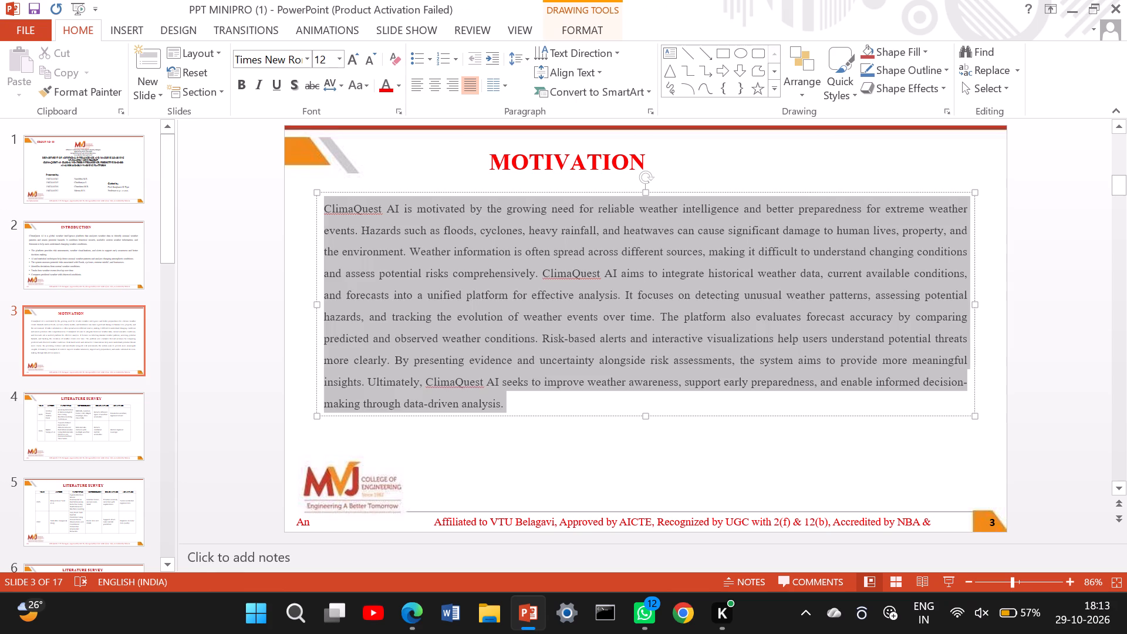
click(336, 55)
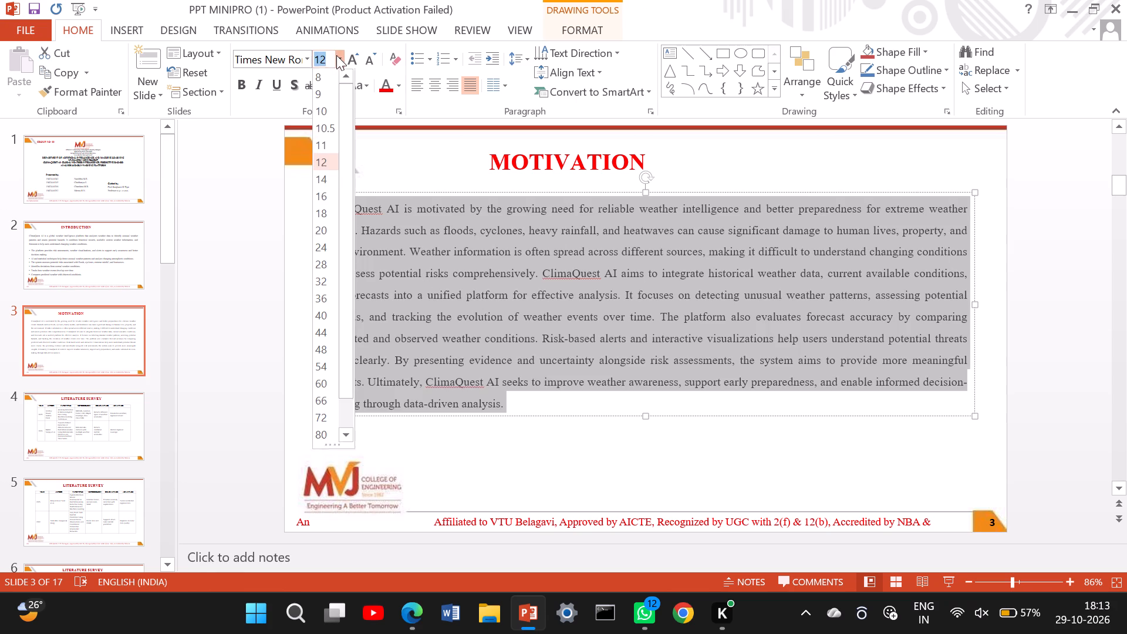
click(326, 174)
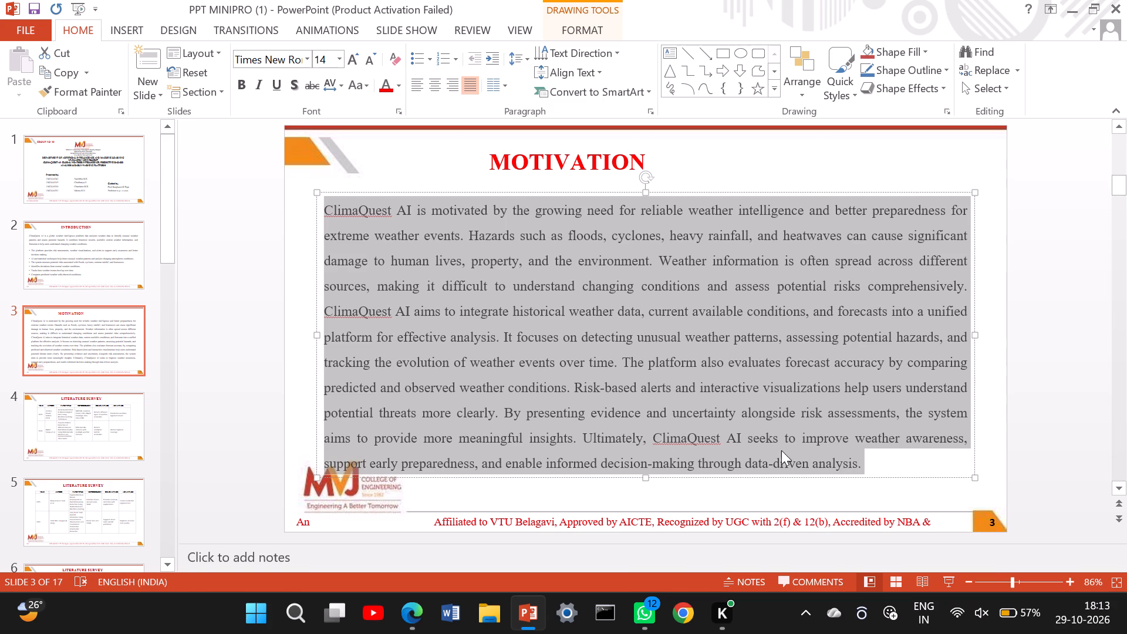
click(576, 378)
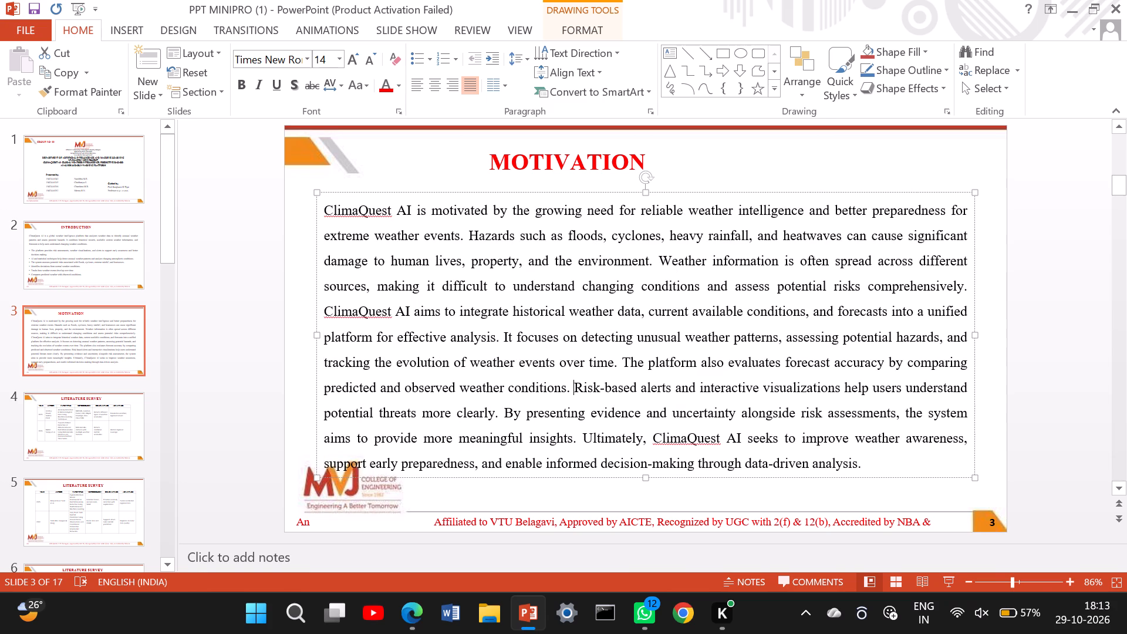
Delete the two Motivation sentences running from "Risk-based alerts" through "more meaningful insights.".
drag(572, 379, 575, 435)
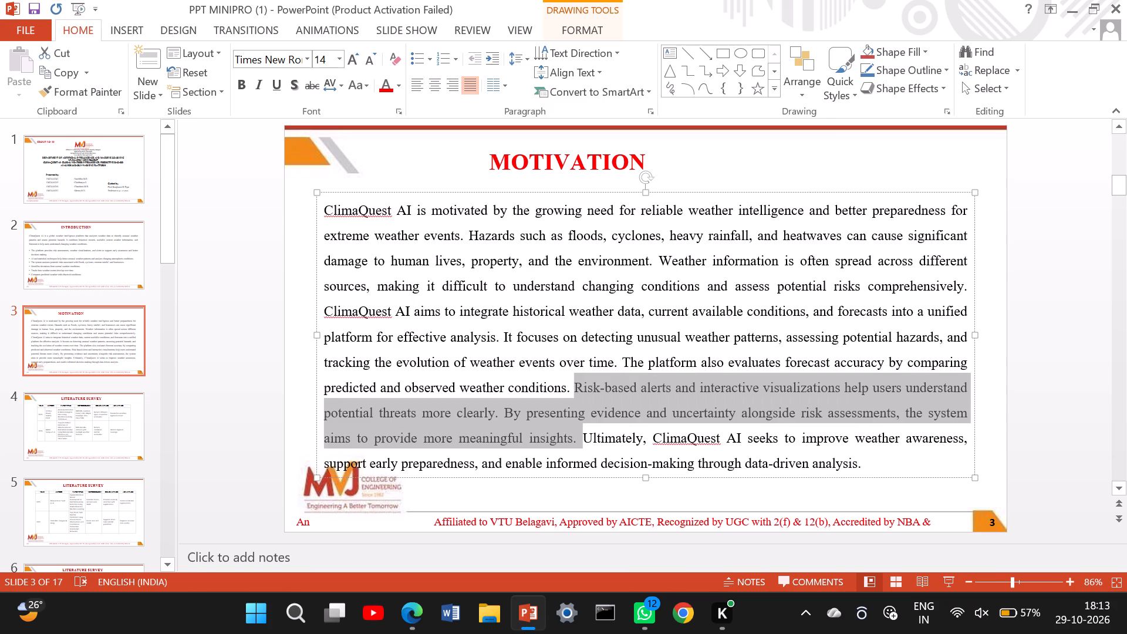
key(BackSpace)
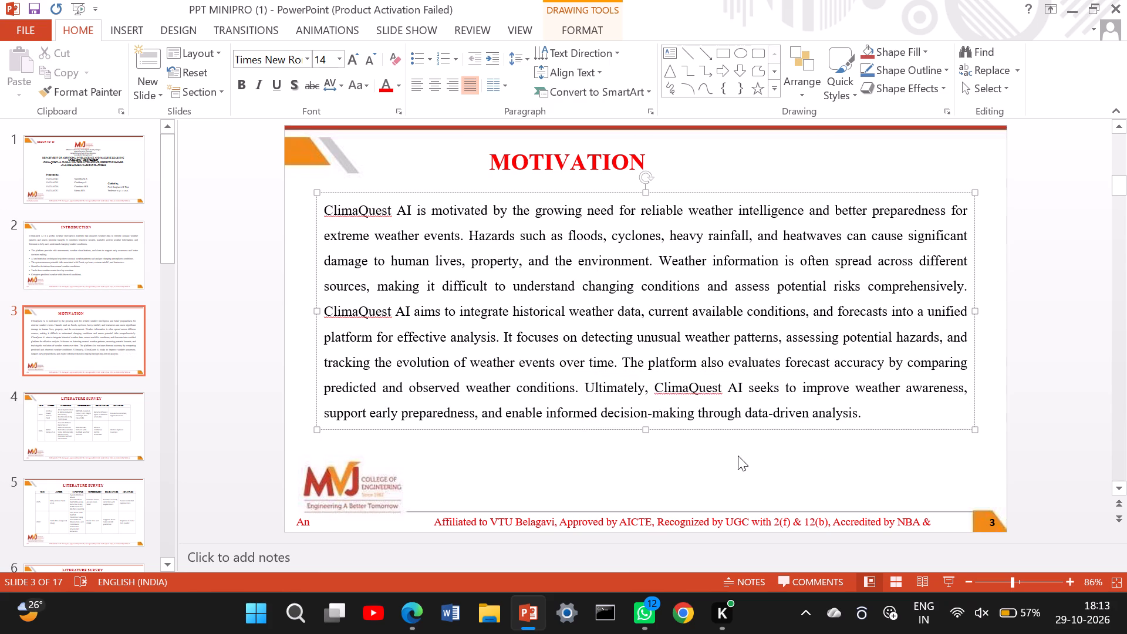
click(754, 477)
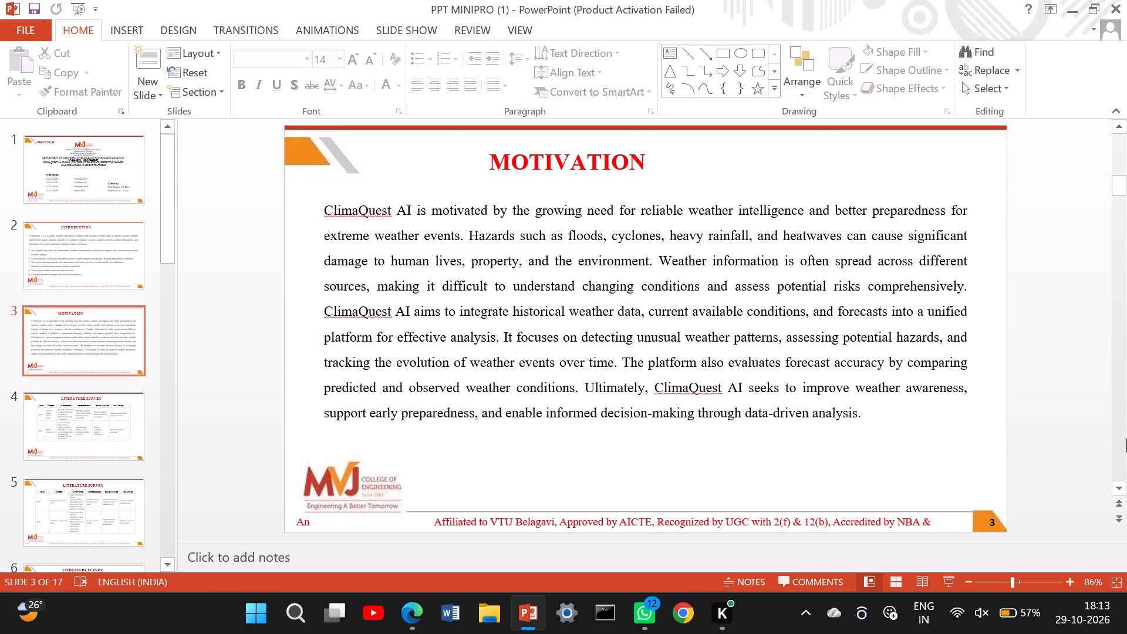
Format all text in the Literature Survey table on slide 4 as Times New Roman, size 14.
key(Right)
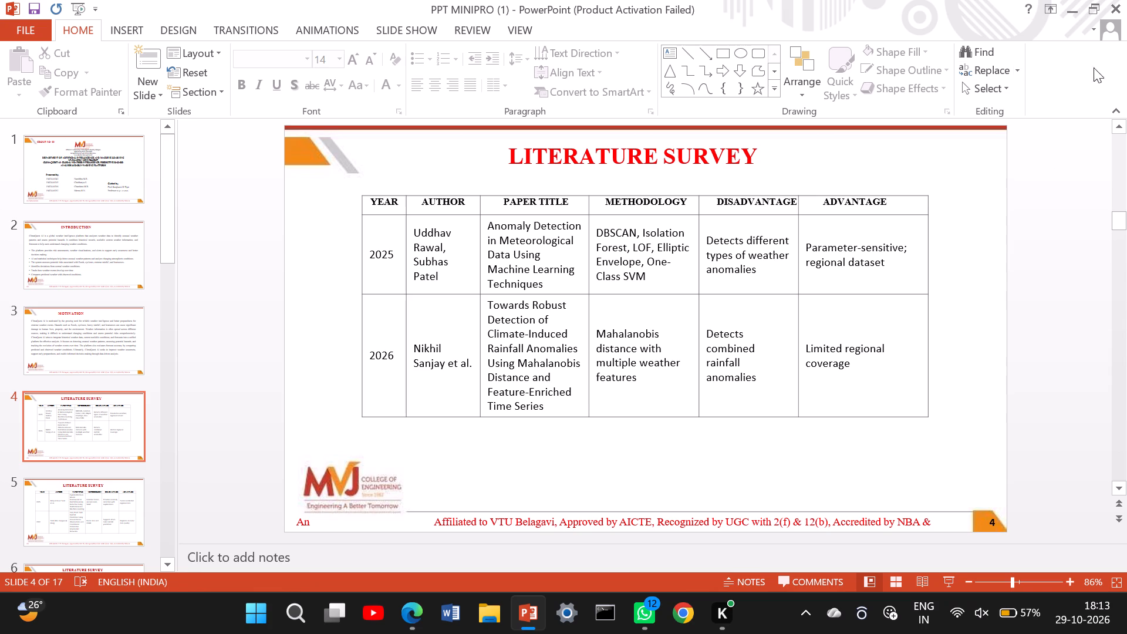
click(909, 207)
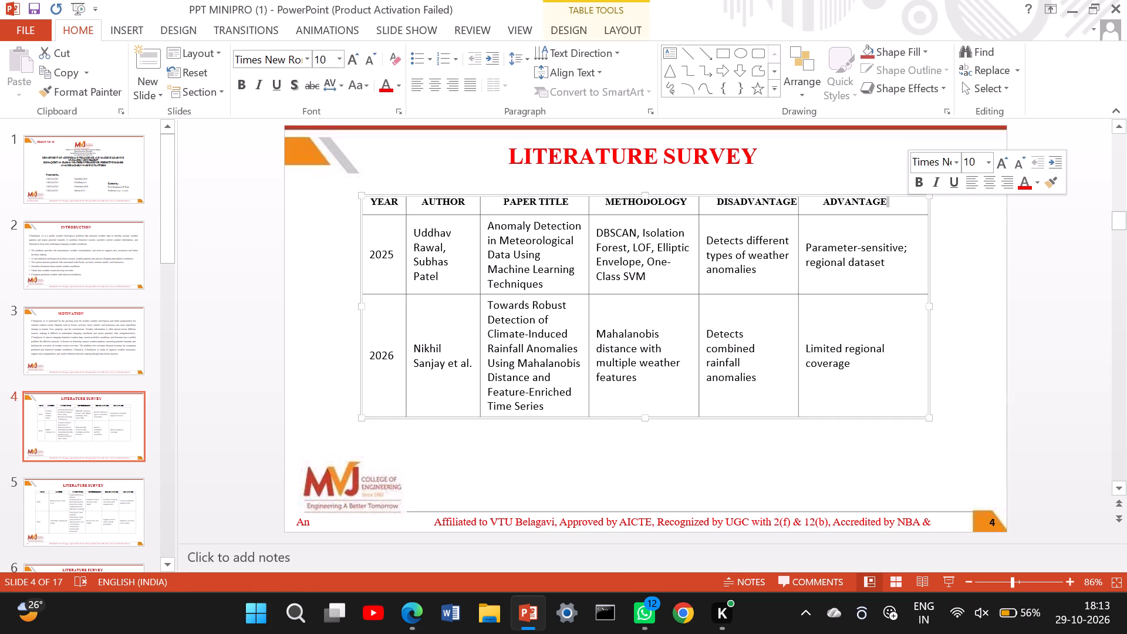
click(705, 269)
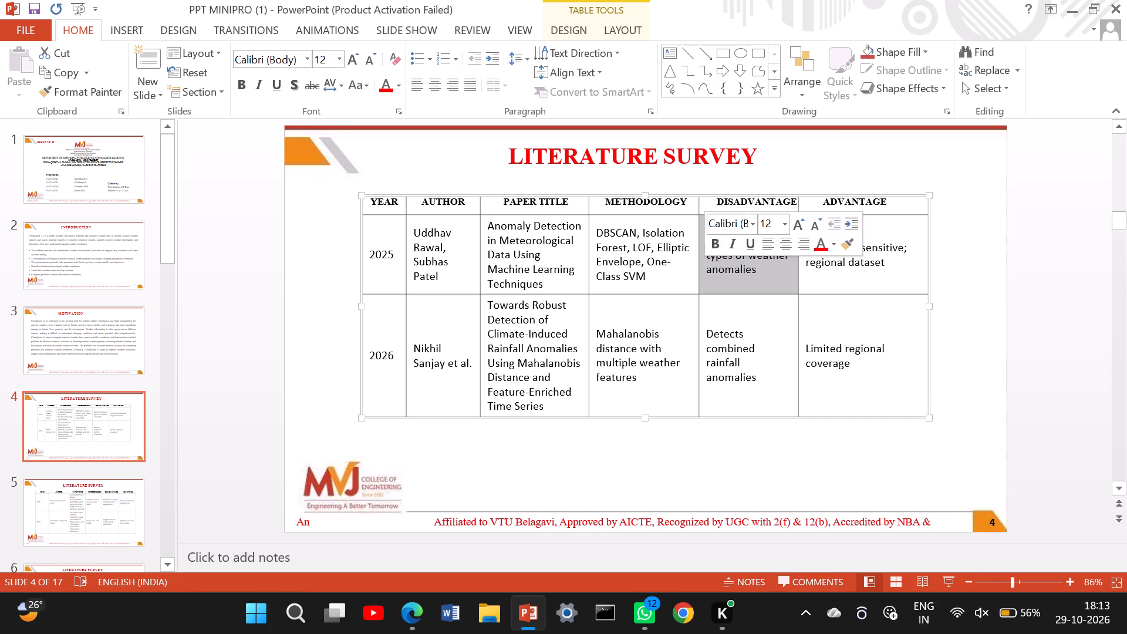
click(816, 434)
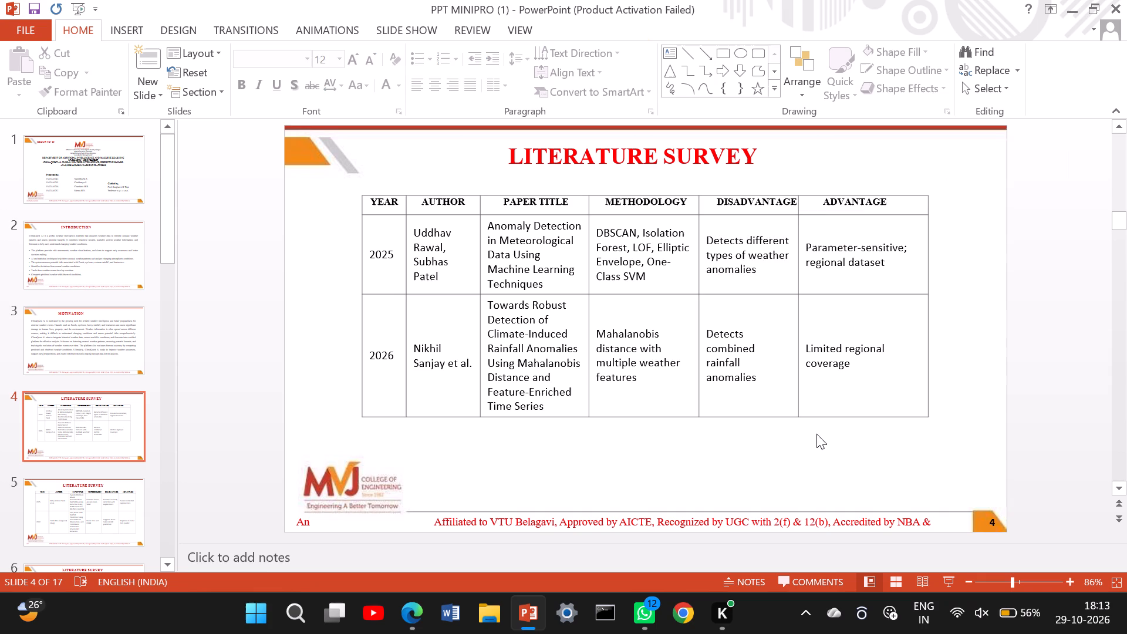
click(772, 399)
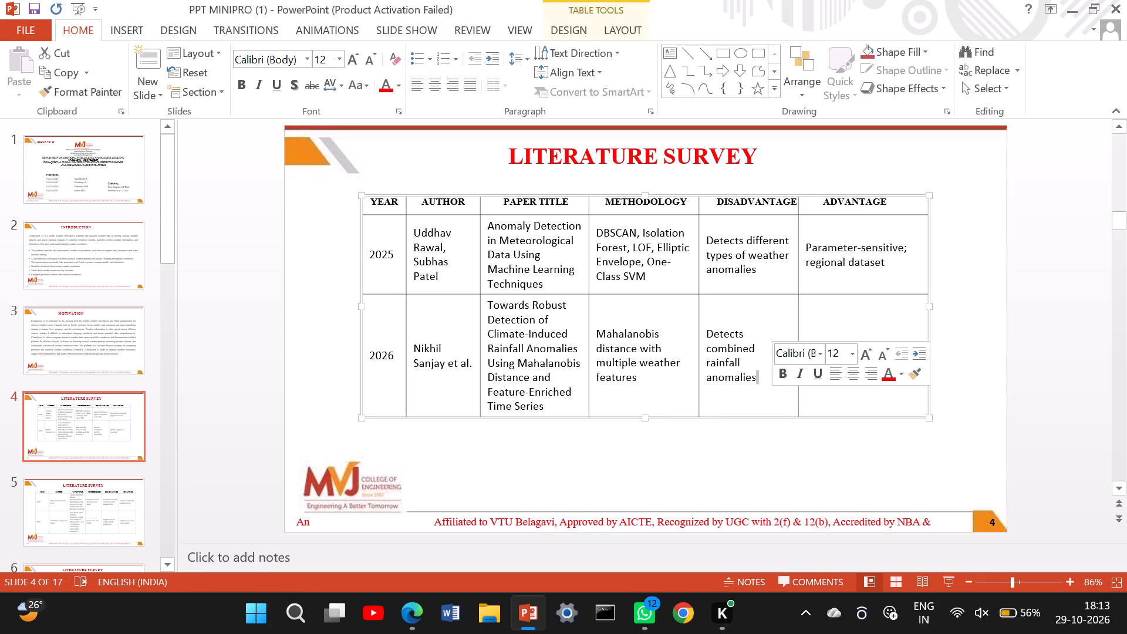
key(ctrl+a)
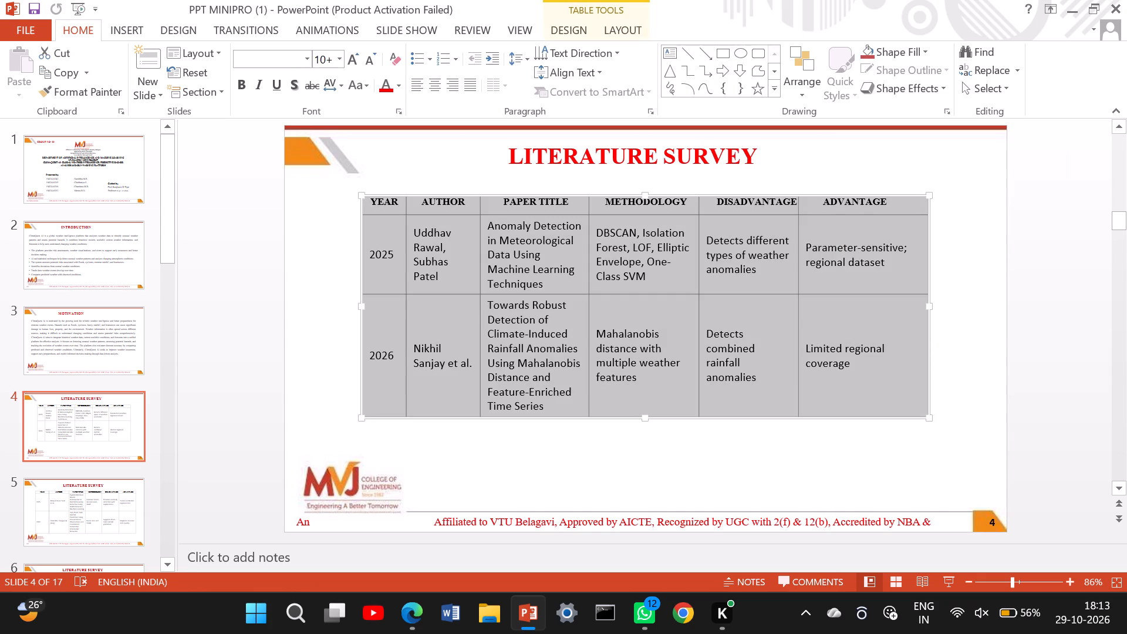
click(339, 61)
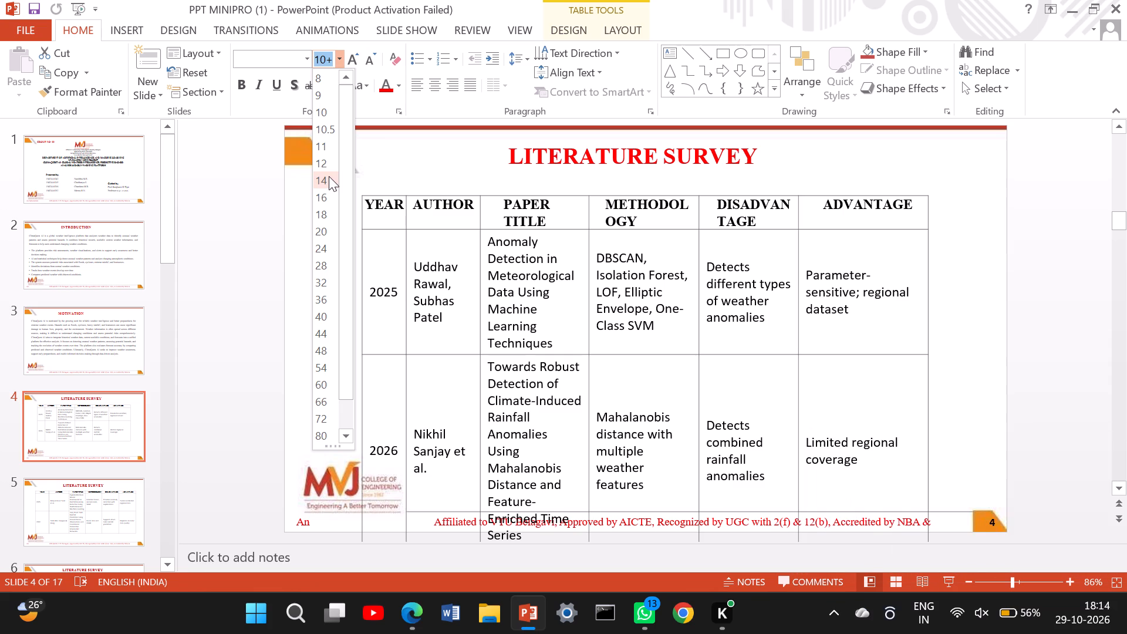
click(329, 176)
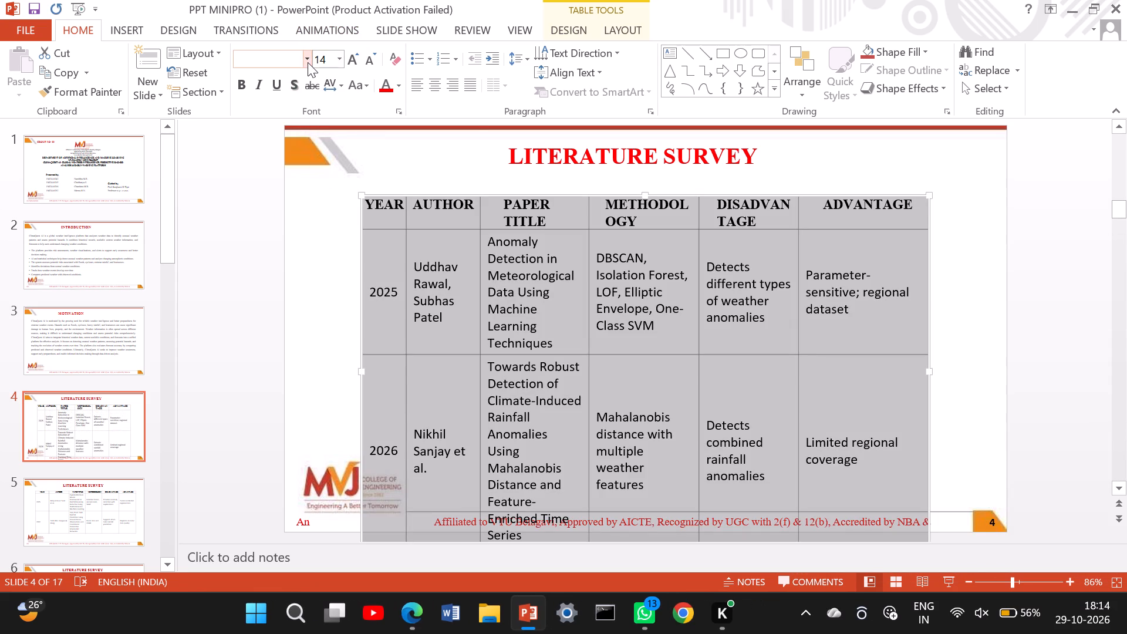
click(308, 62)
click(348, 157)
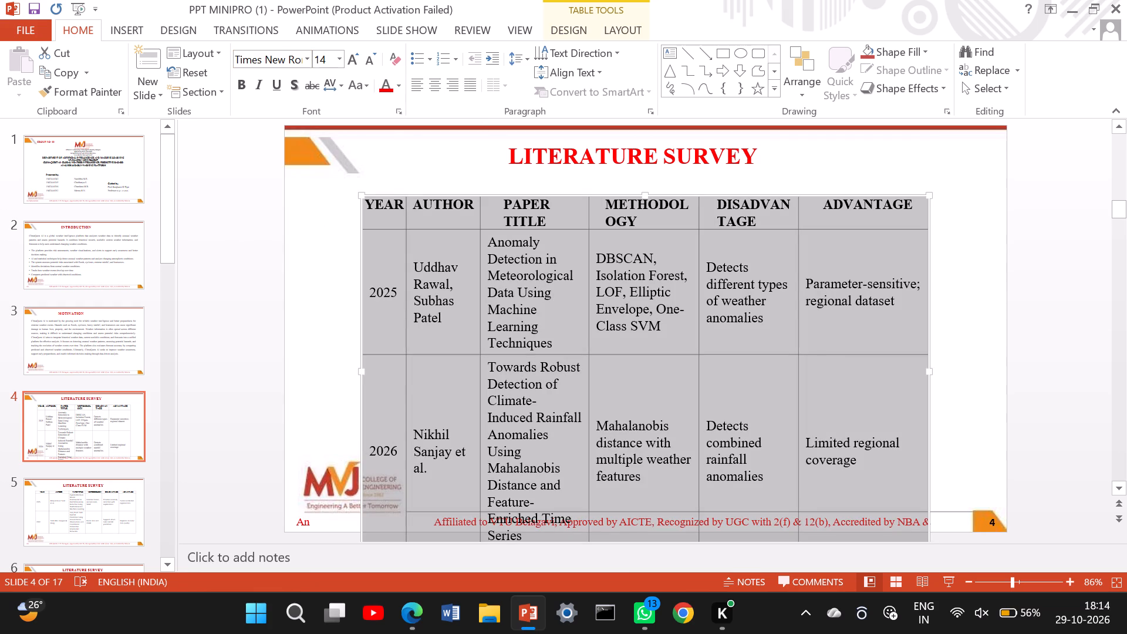
click(402, 390)
click(448, 410)
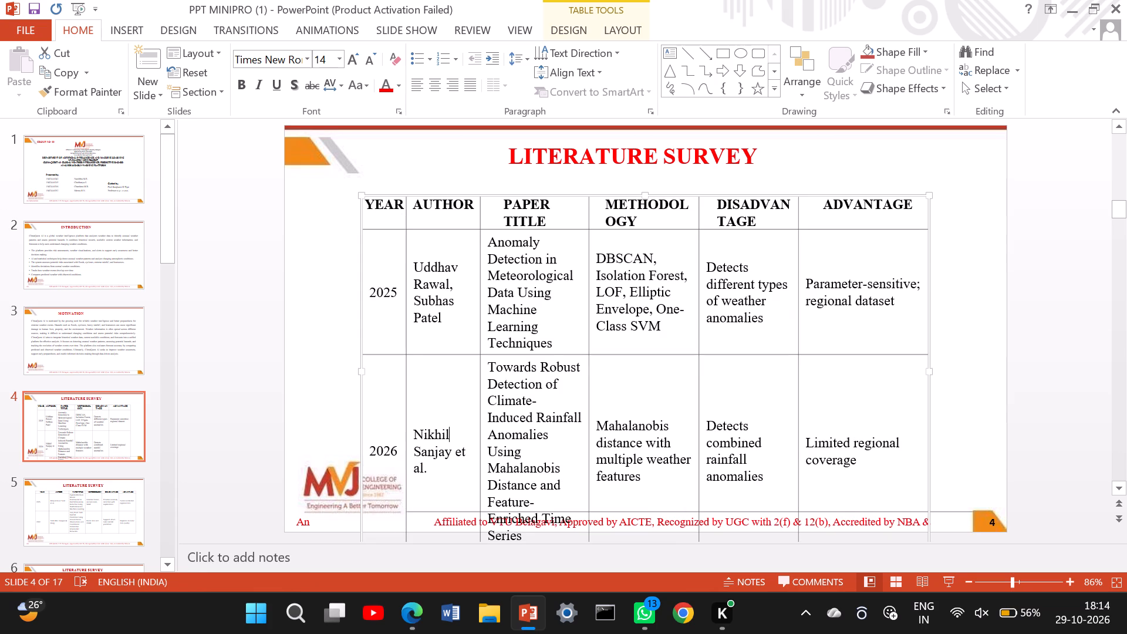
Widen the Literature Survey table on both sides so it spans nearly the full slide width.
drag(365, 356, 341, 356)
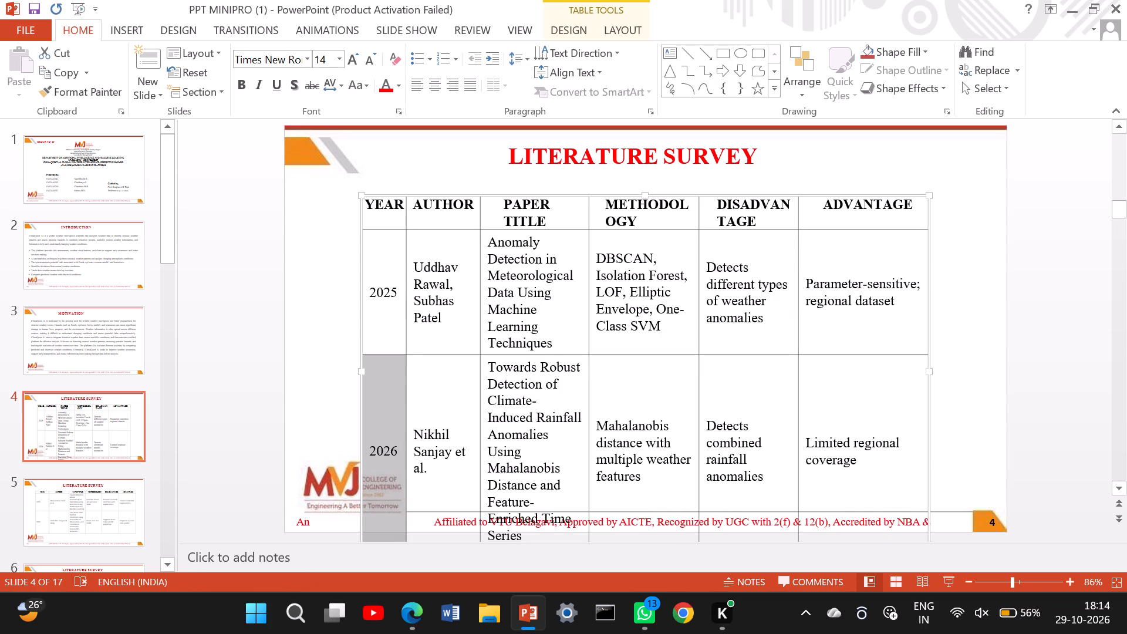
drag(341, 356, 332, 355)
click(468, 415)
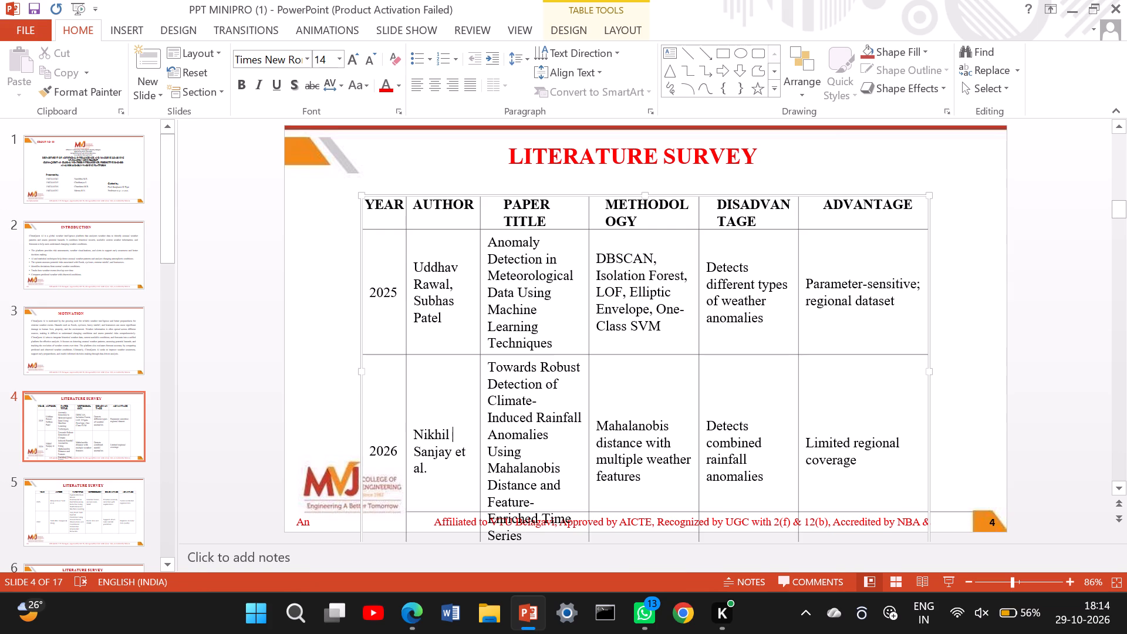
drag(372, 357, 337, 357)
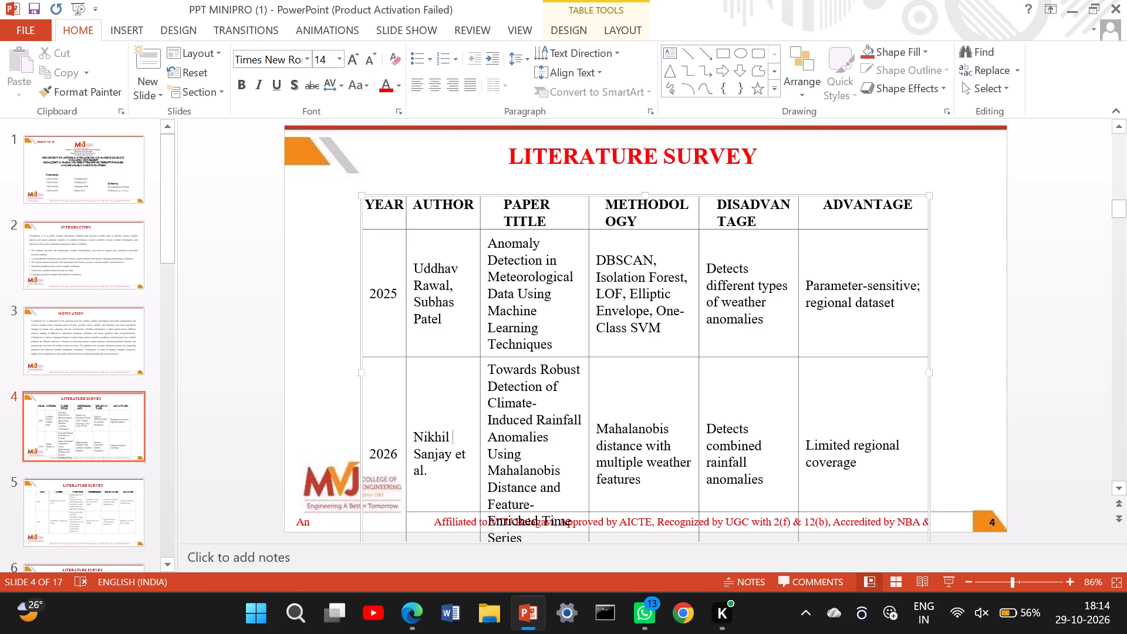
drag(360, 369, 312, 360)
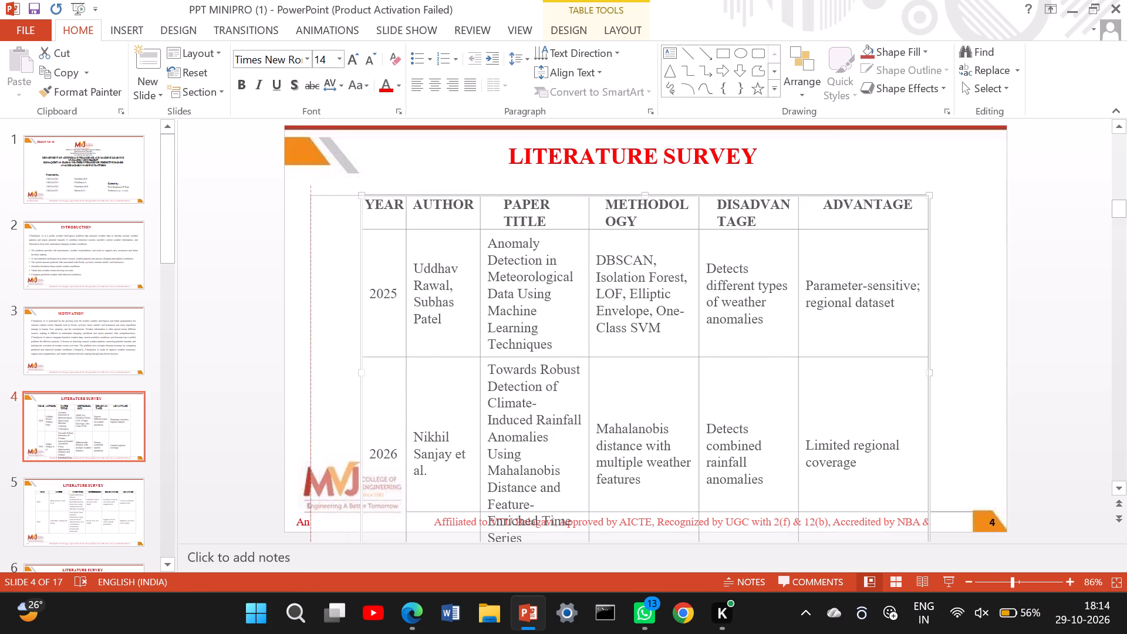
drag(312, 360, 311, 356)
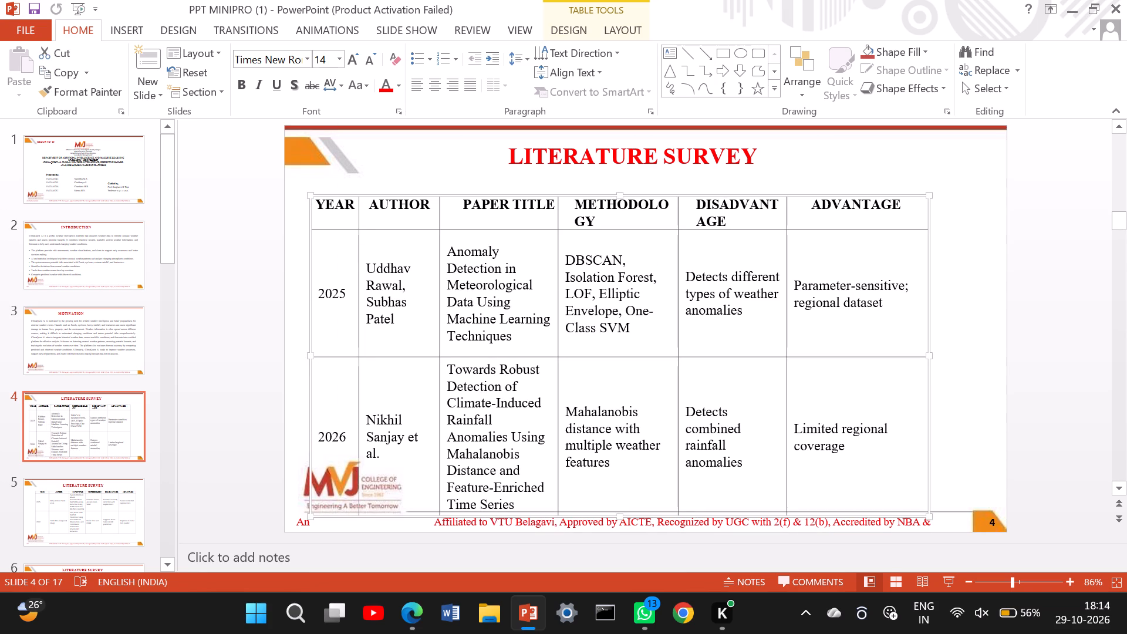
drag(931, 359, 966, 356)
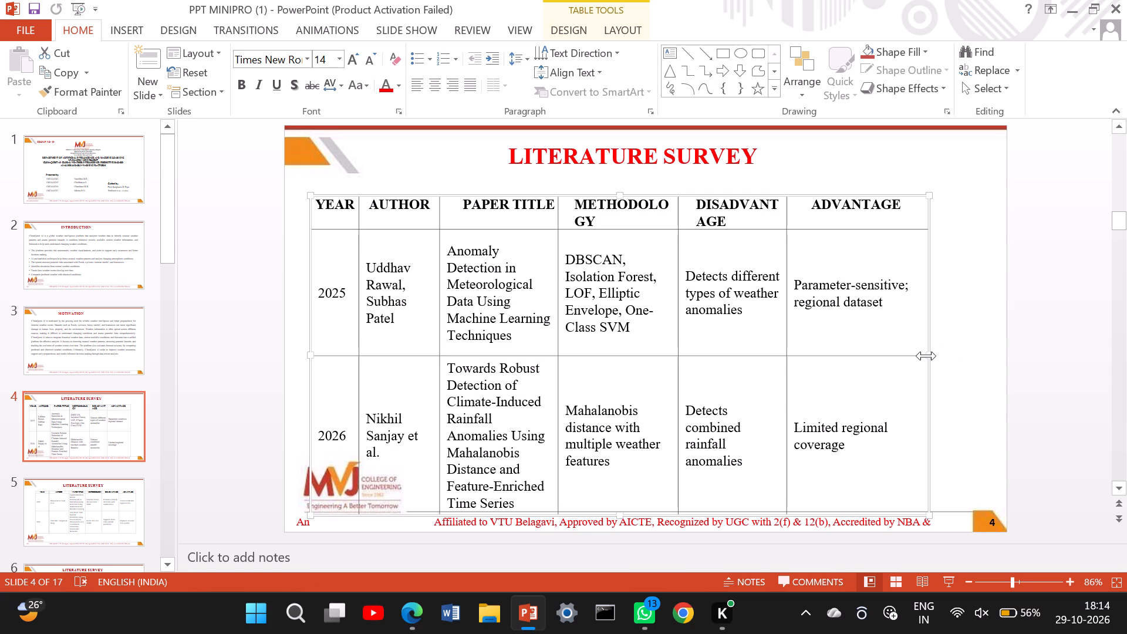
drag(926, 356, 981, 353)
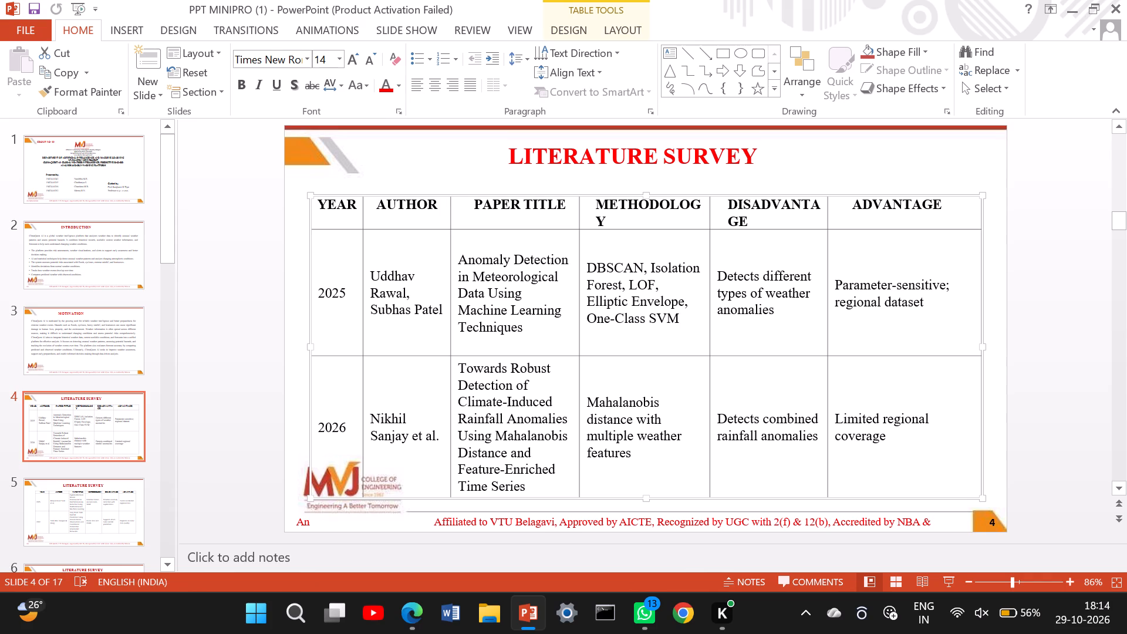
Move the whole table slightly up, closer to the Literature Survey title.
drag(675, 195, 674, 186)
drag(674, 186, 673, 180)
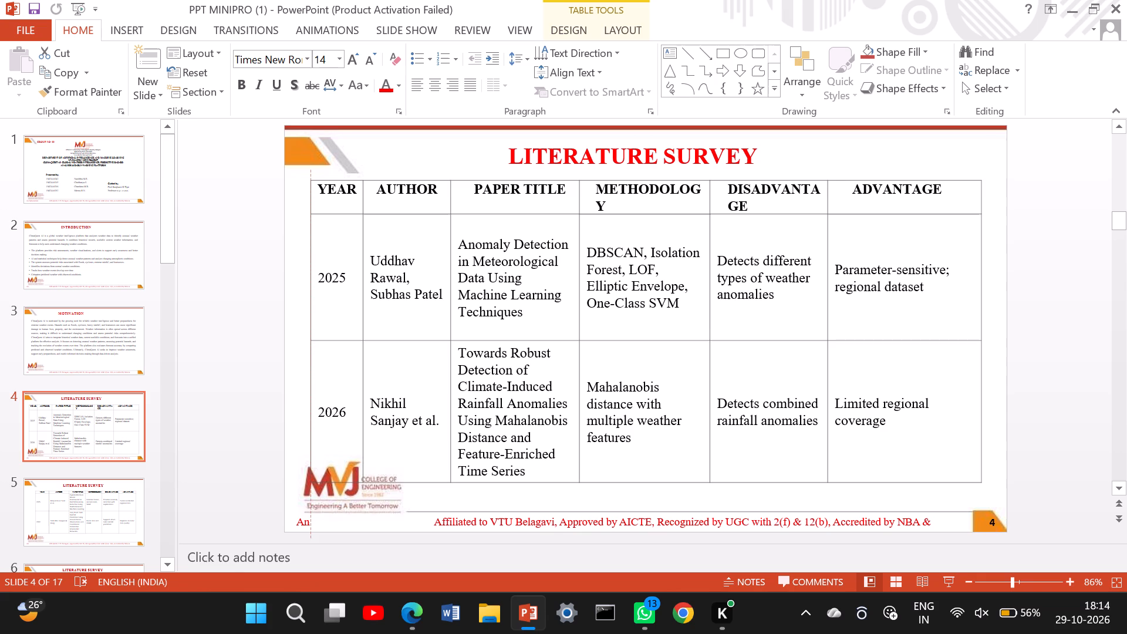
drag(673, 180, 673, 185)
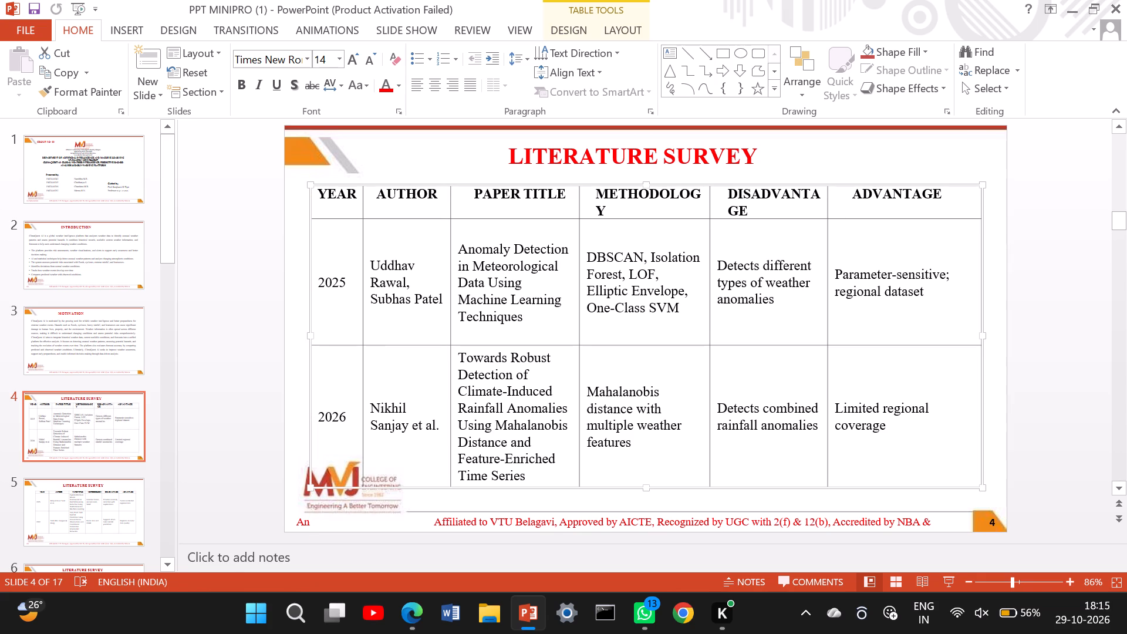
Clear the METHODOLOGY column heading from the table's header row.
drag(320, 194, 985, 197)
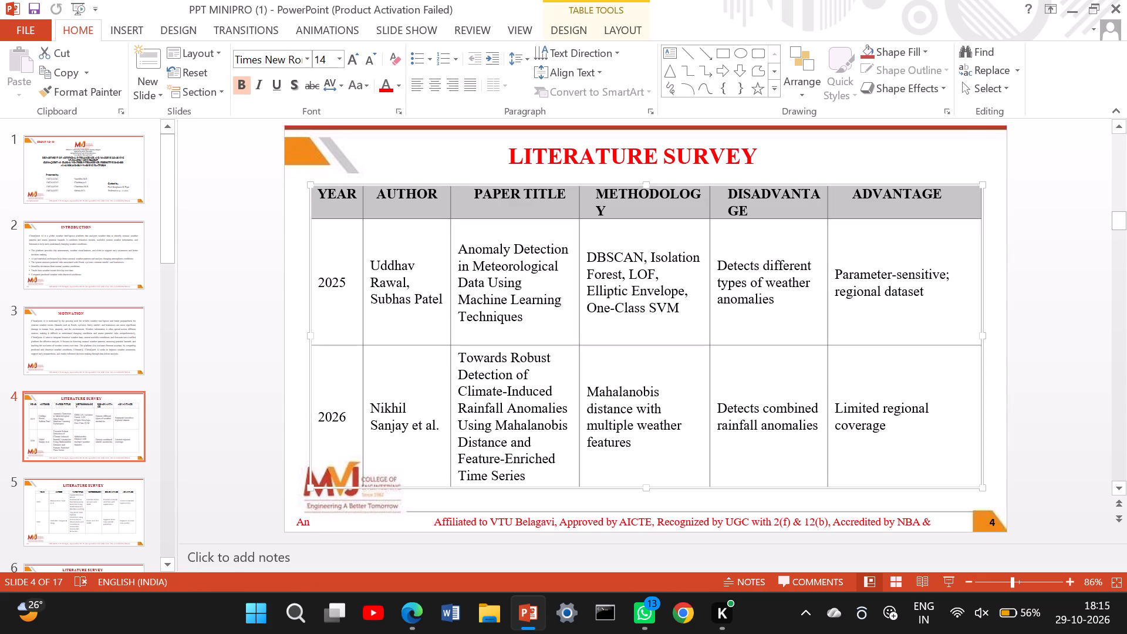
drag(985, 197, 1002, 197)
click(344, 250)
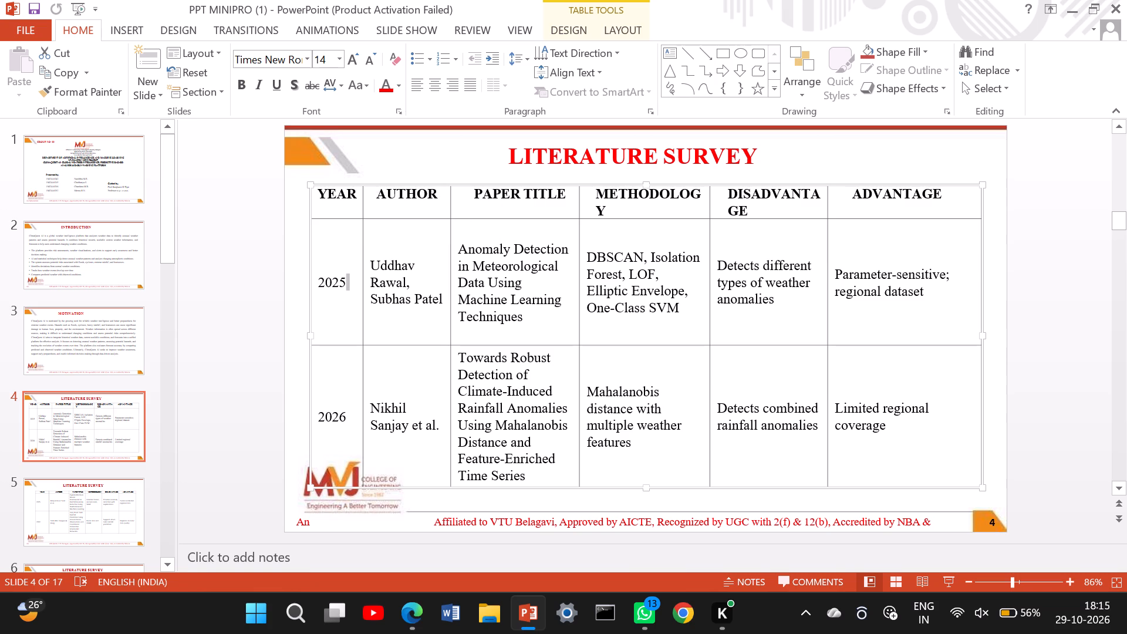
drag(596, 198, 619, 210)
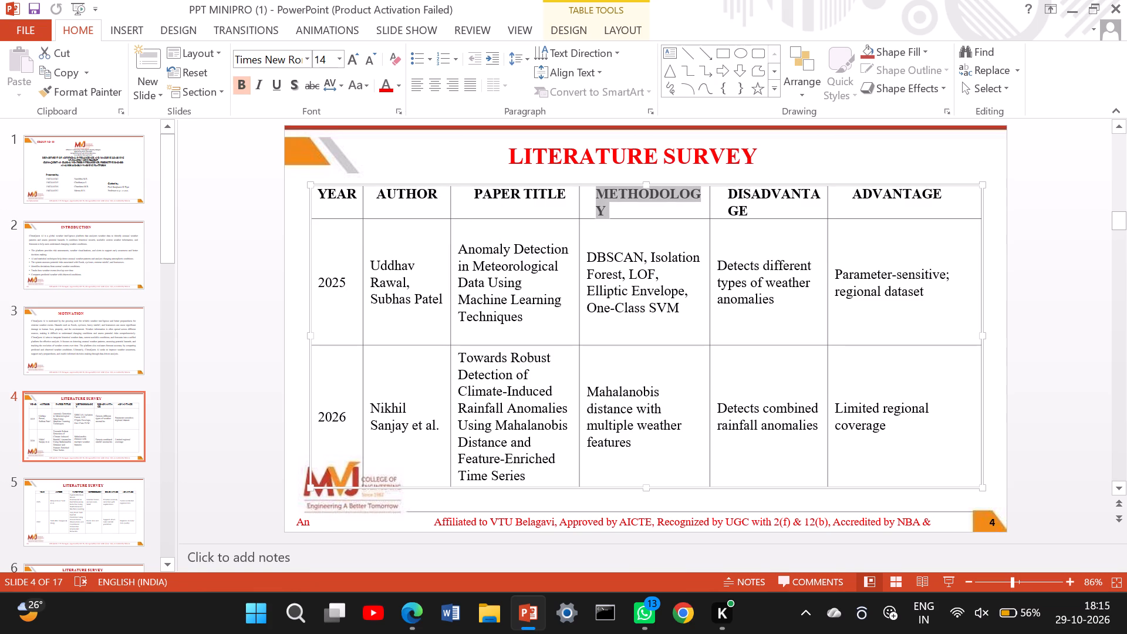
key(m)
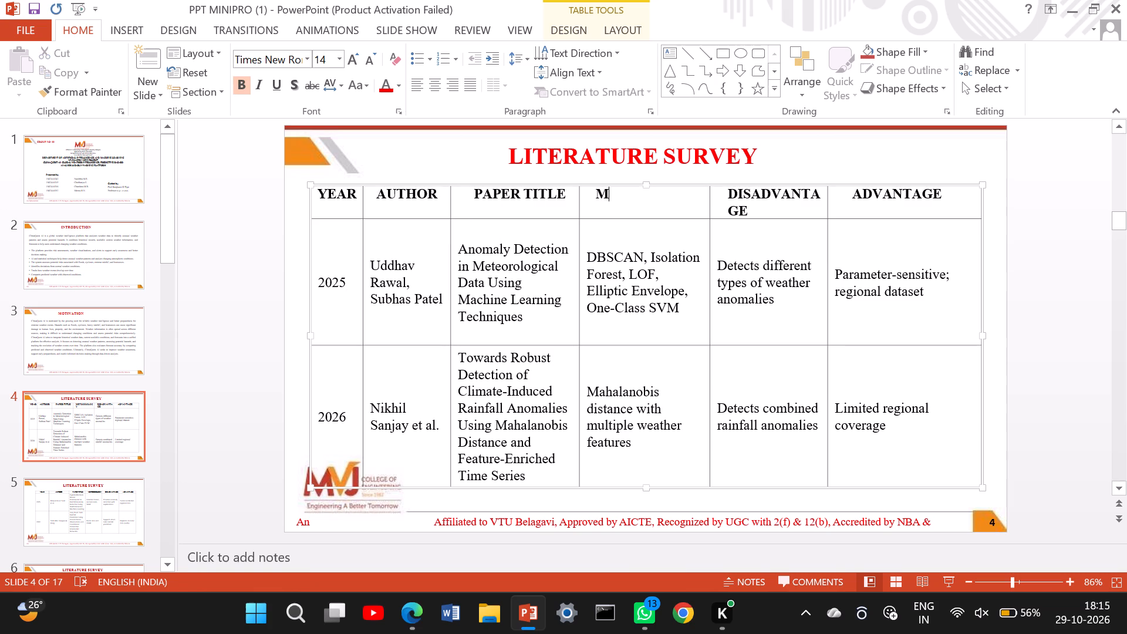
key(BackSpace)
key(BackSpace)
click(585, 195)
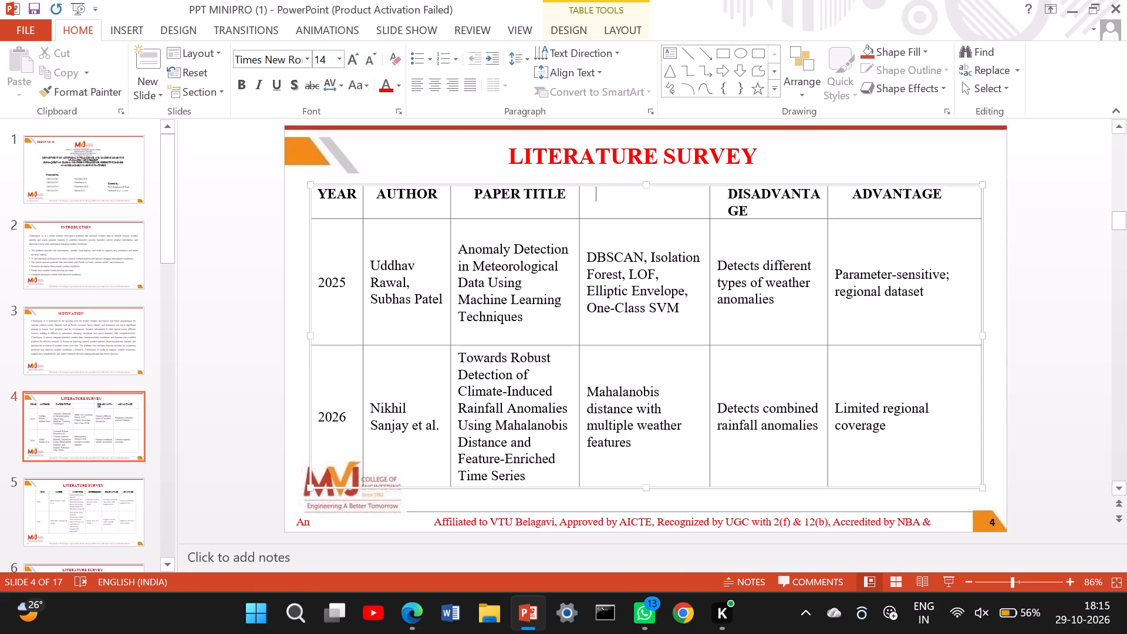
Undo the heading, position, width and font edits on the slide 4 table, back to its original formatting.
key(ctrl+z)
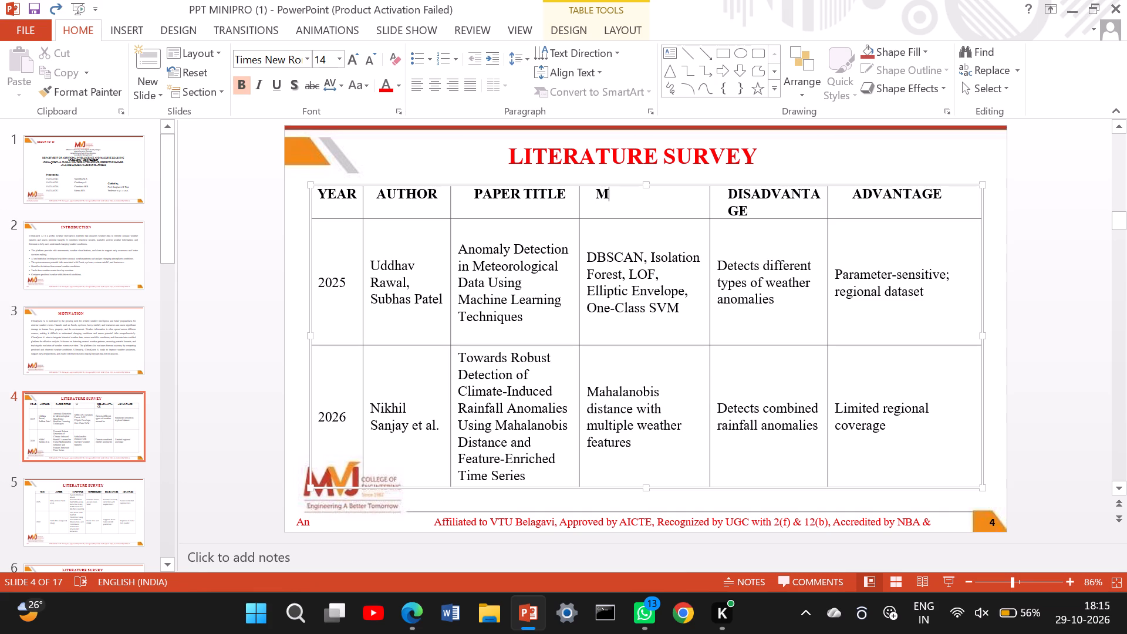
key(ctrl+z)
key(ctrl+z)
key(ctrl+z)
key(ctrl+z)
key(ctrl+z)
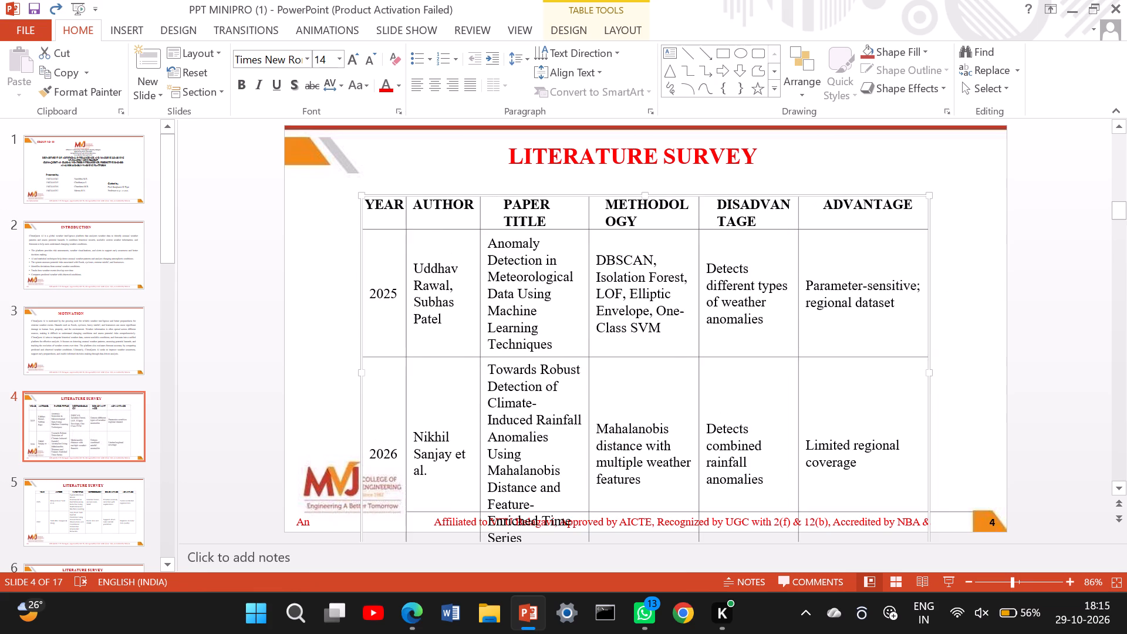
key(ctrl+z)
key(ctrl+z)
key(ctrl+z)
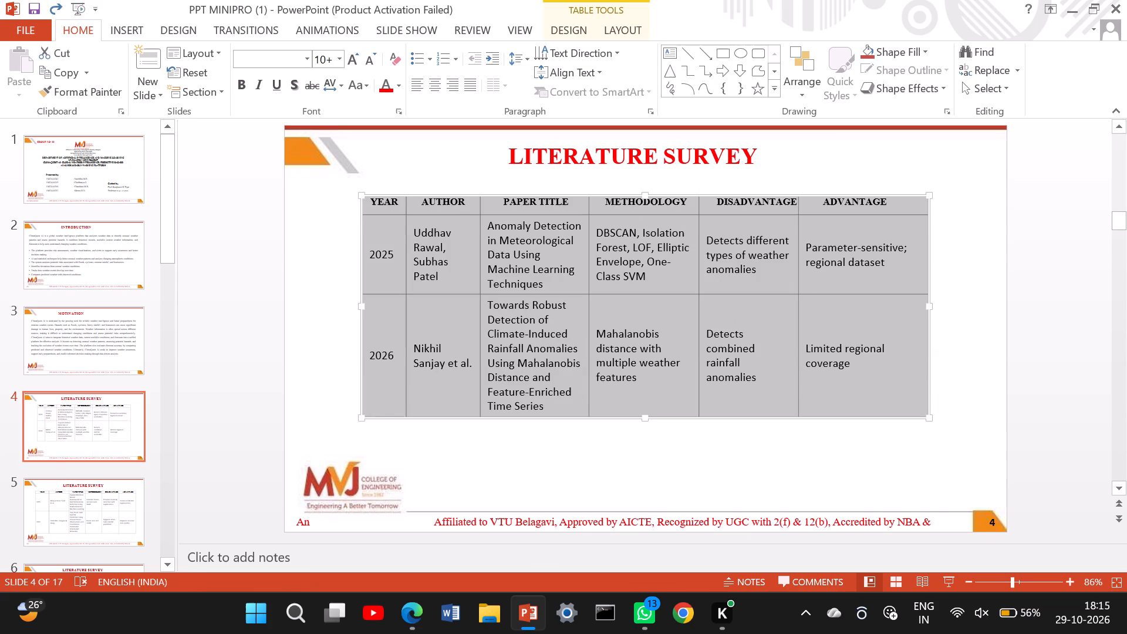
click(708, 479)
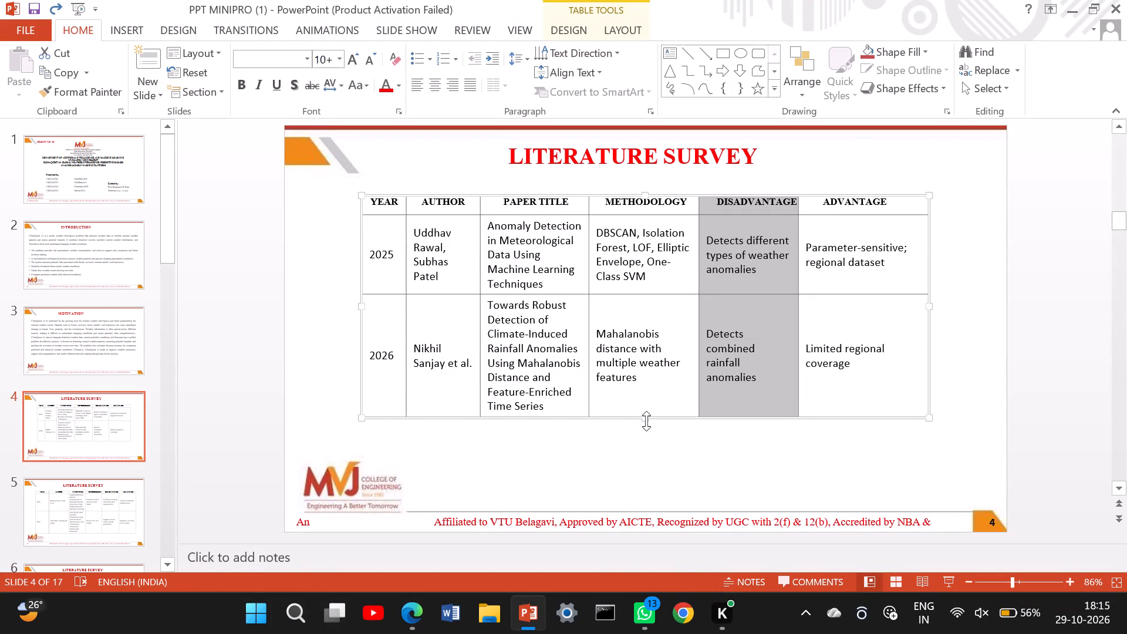
Enlarge the Literature Survey table, extending its bottom edge to just above the college logo and widening it on both sides.
drag(646, 421, 653, 461)
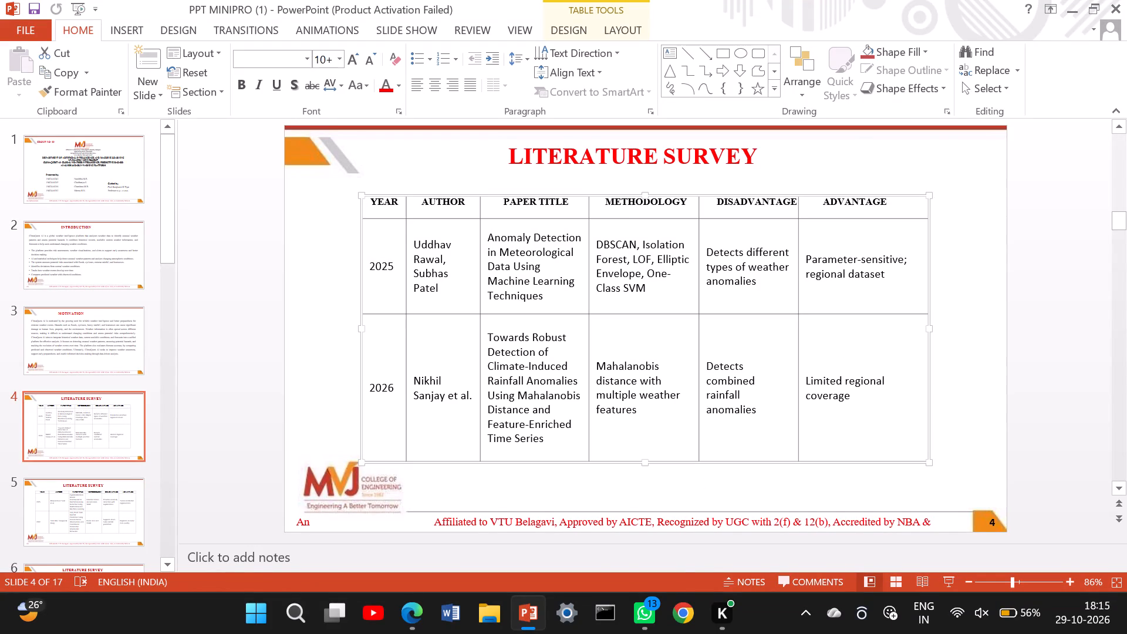
drag(363, 325, 350, 325)
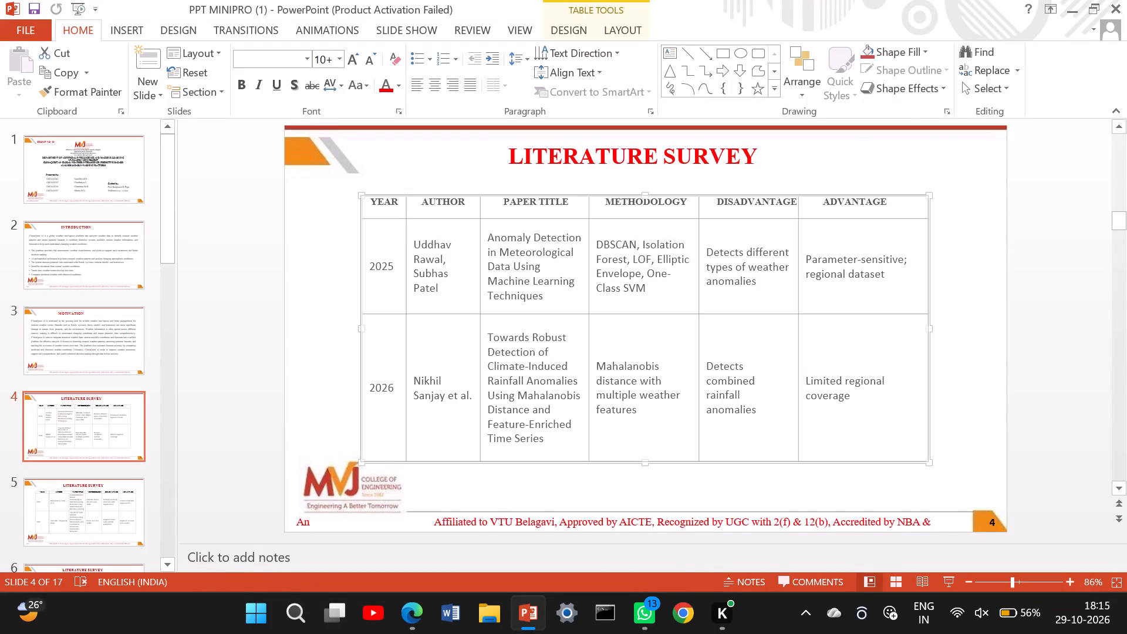
drag(350, 325, 317, 319)
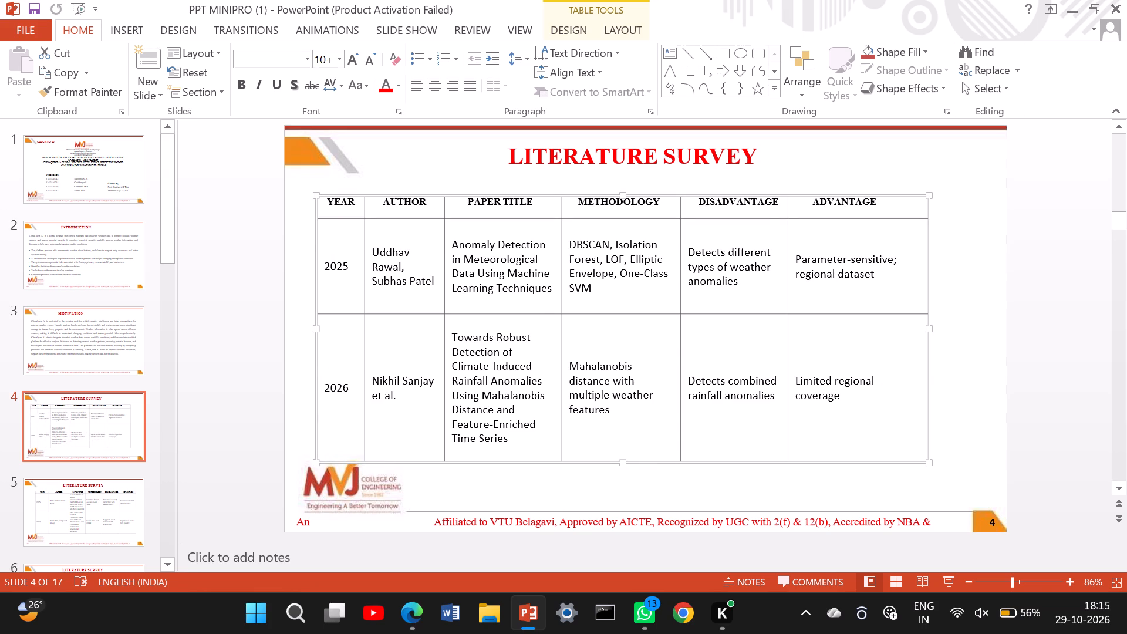
drag(930, 328, 950, 327)
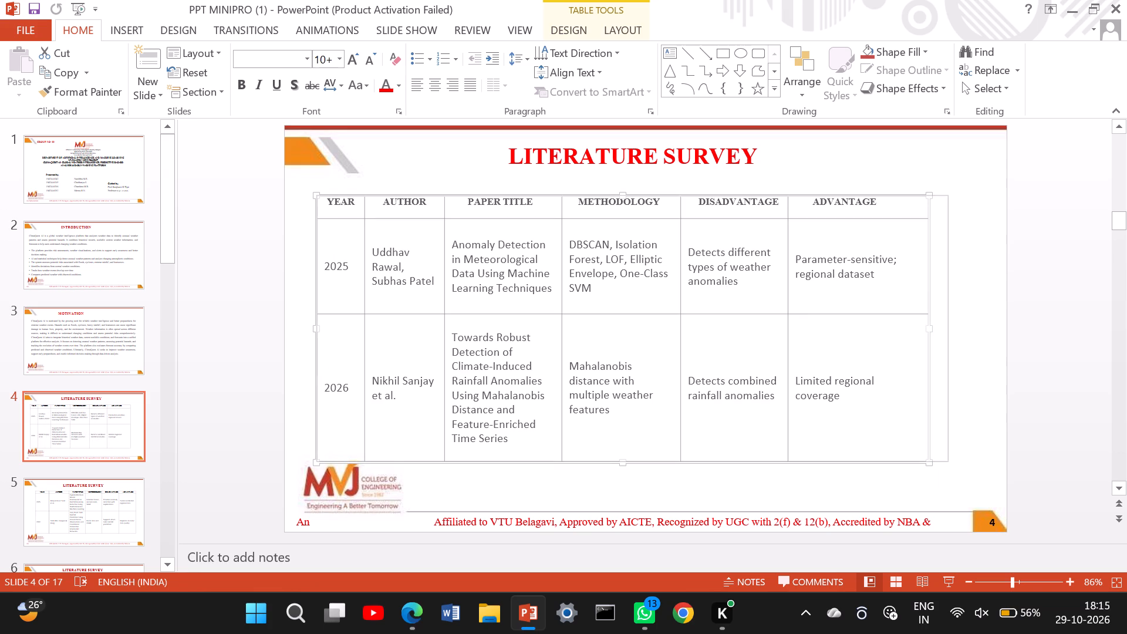
drag(950, 327, 961, 327)
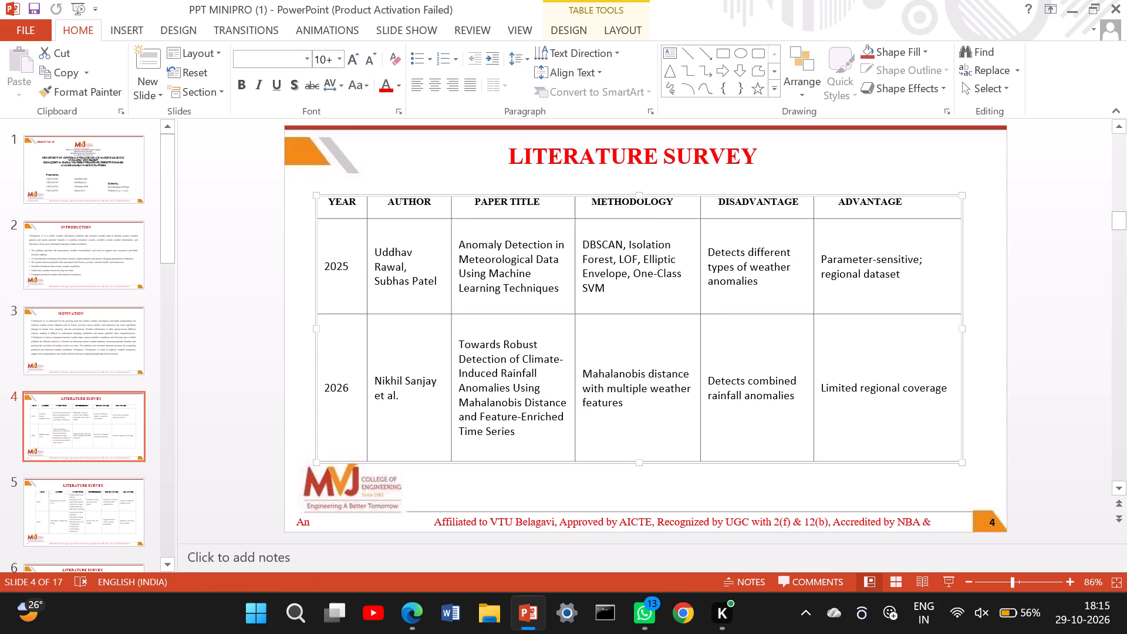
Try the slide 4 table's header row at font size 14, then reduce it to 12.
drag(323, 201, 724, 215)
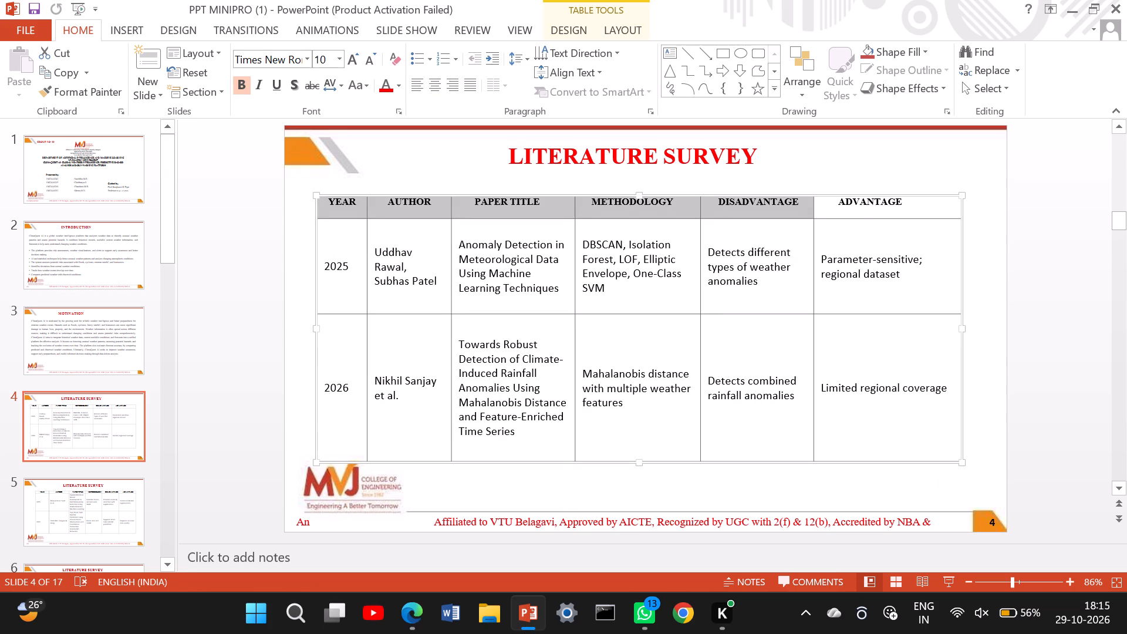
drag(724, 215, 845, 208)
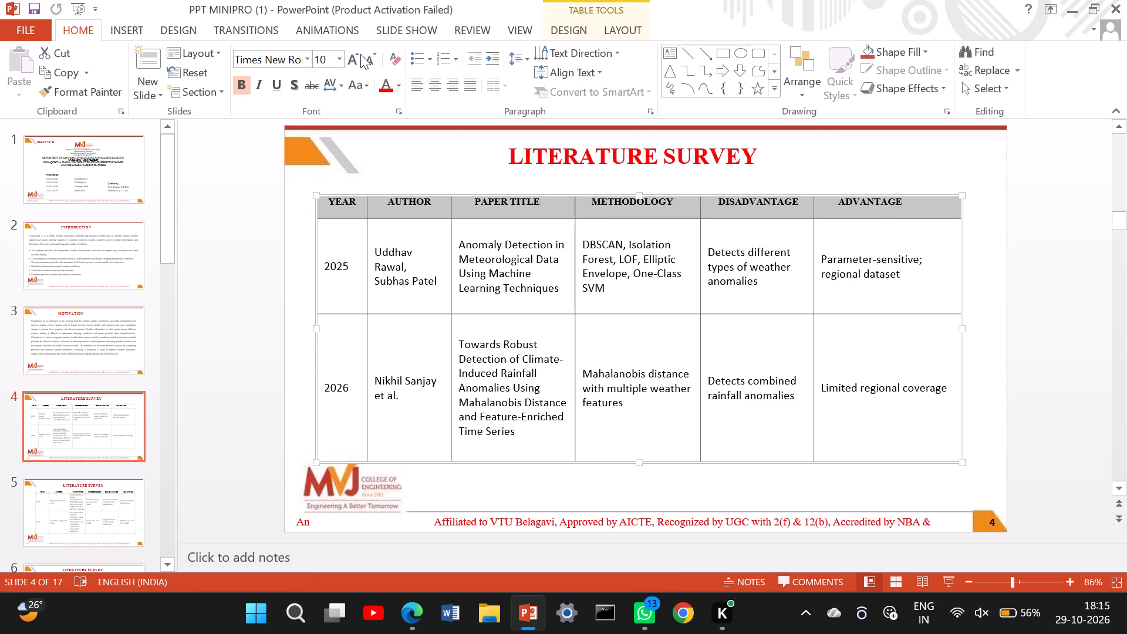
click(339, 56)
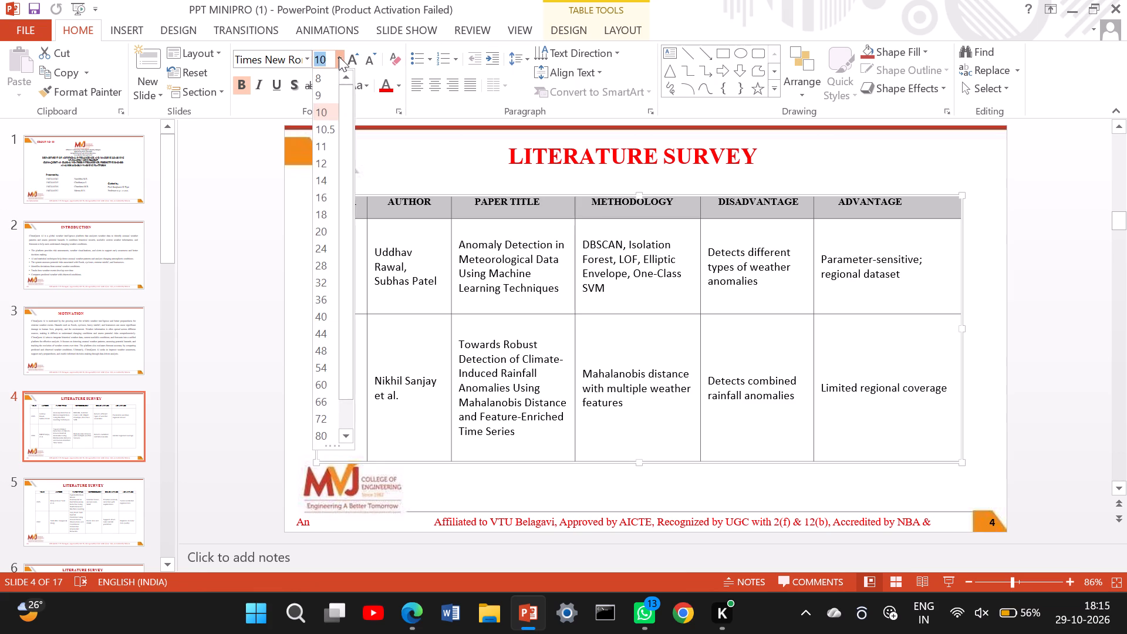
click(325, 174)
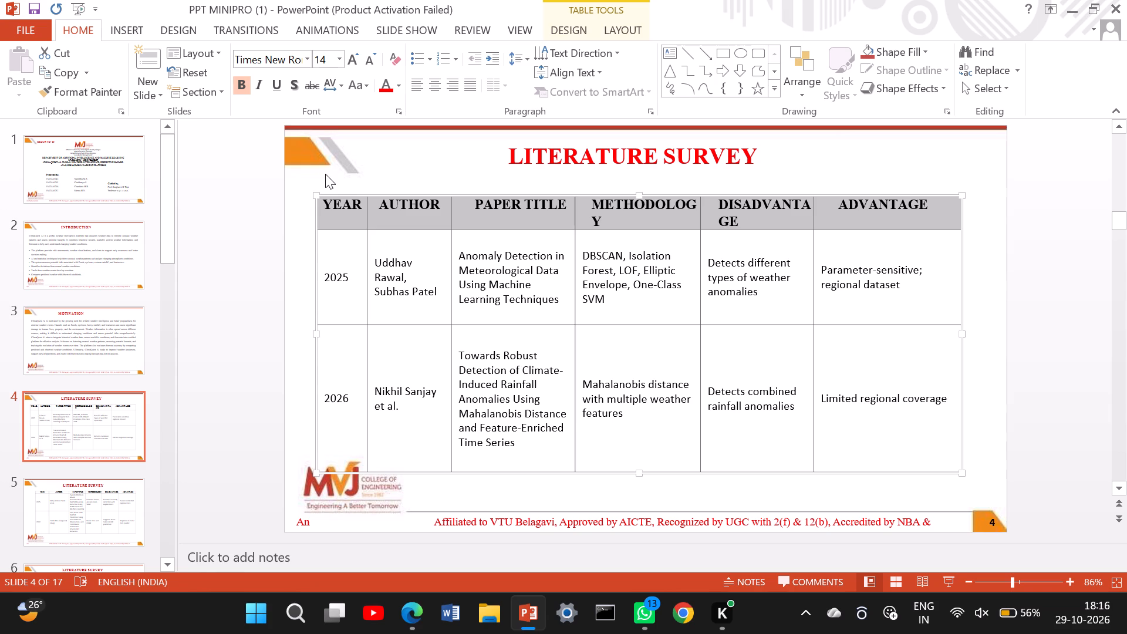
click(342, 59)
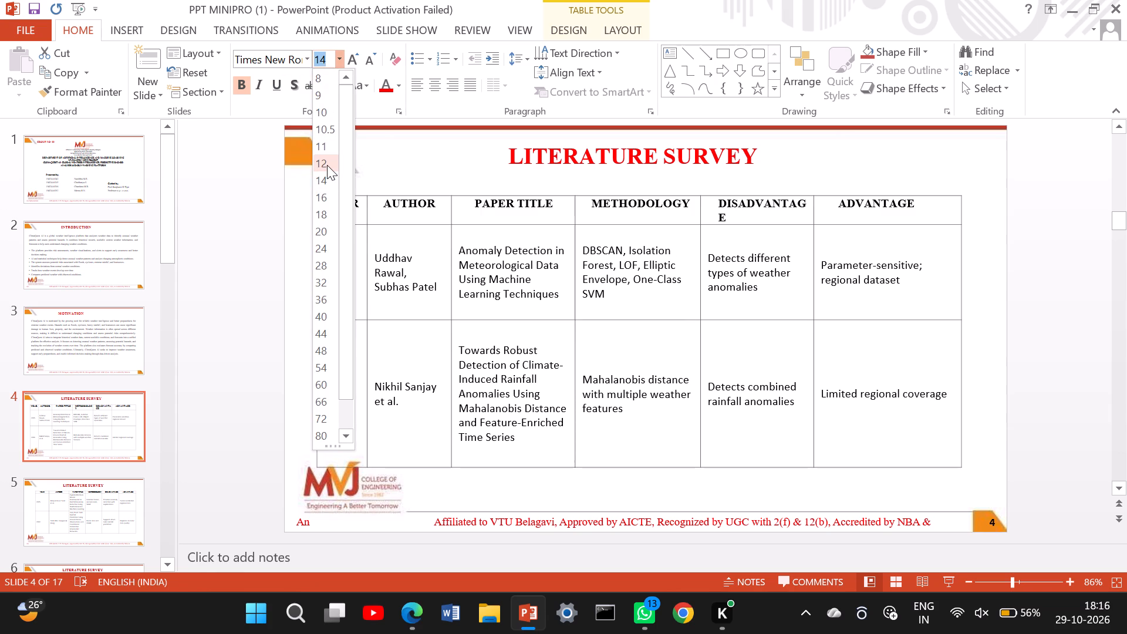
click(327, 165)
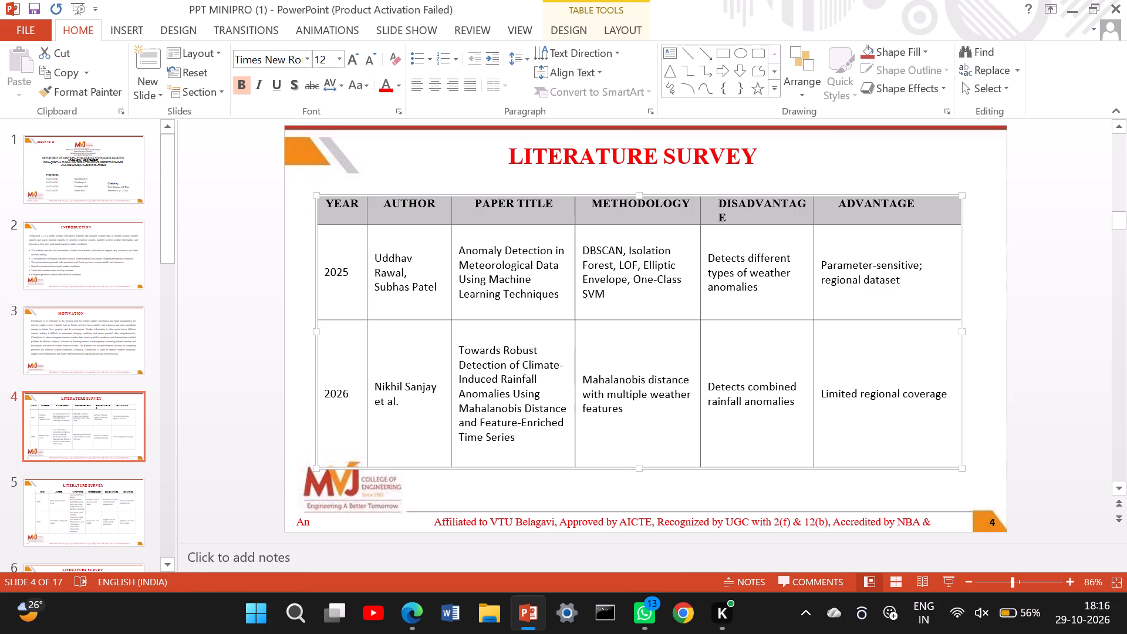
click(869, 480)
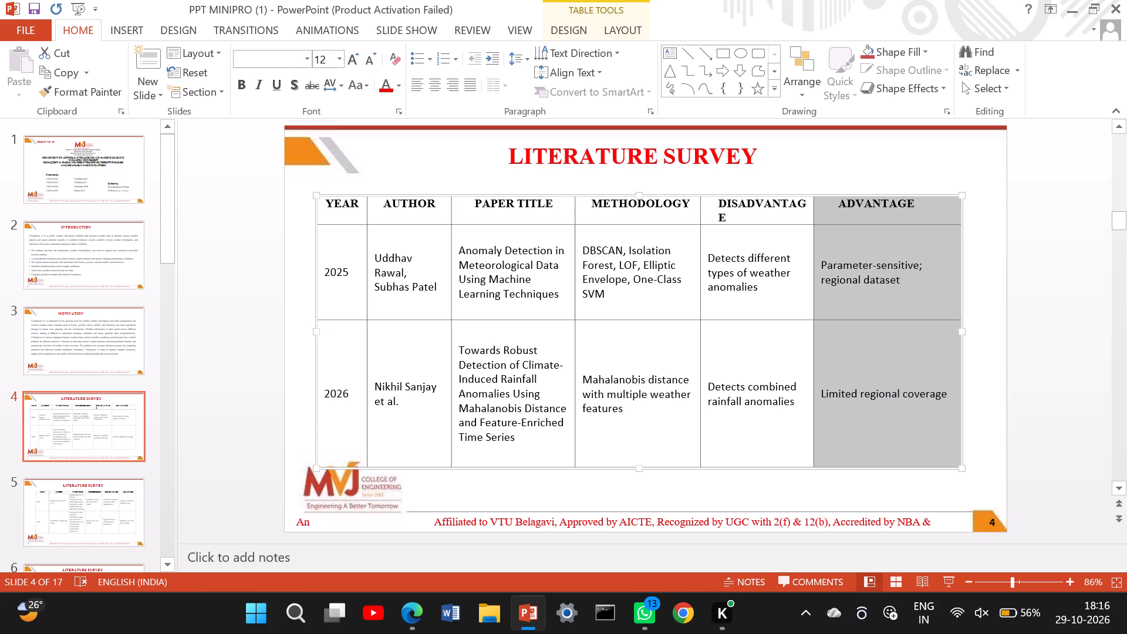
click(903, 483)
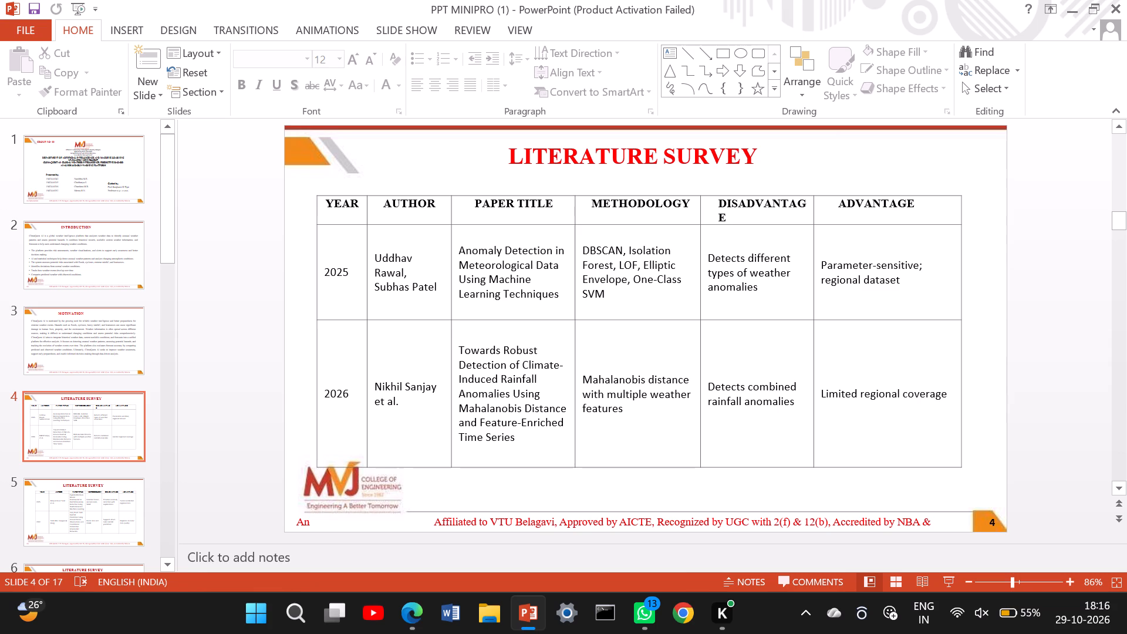
Shorten the Literature Survey table by raising its bottom edge clear of the college logo.
click(671, 456)
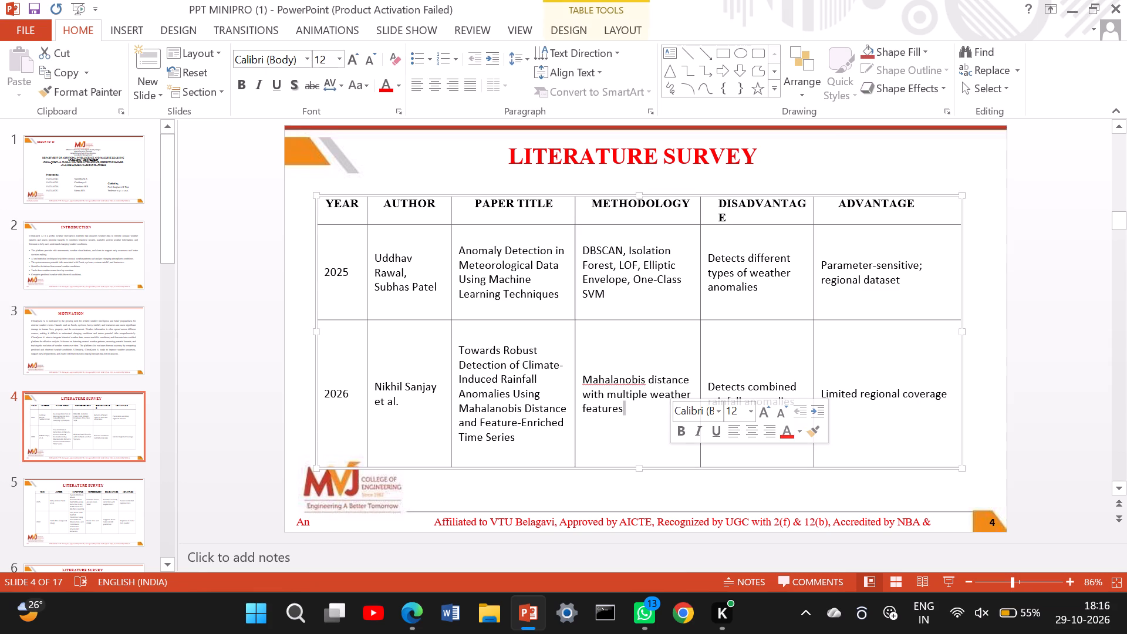
drag(642, 470, 639, 453)
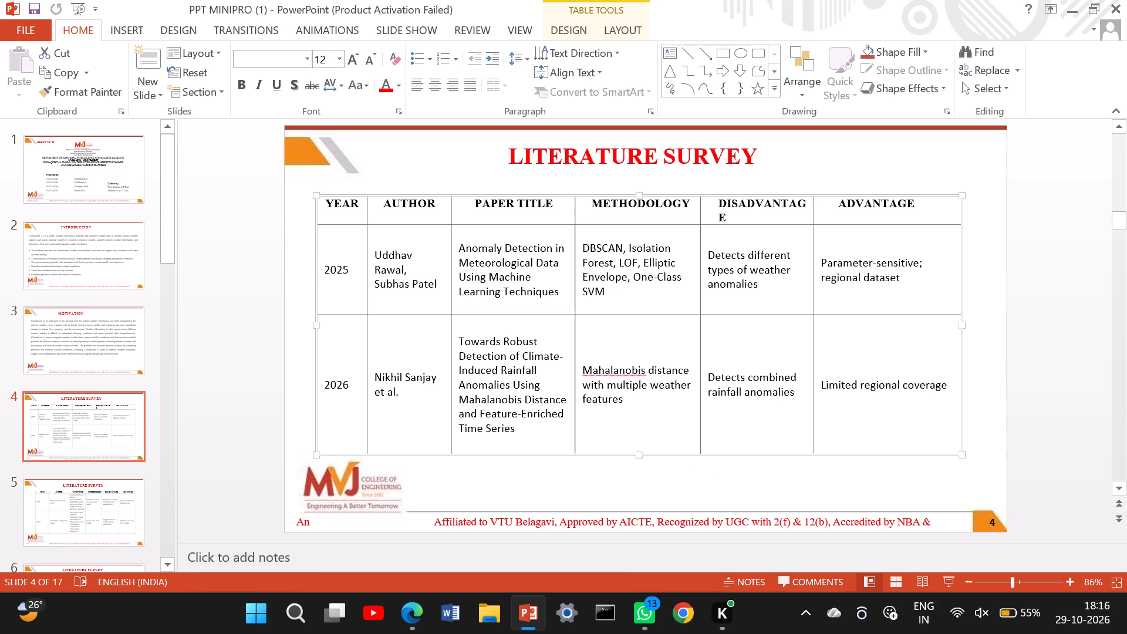
Widen the DISADVANTAGE column slightly so its heading fits on one line.
drag(812, 204, 822, 203)
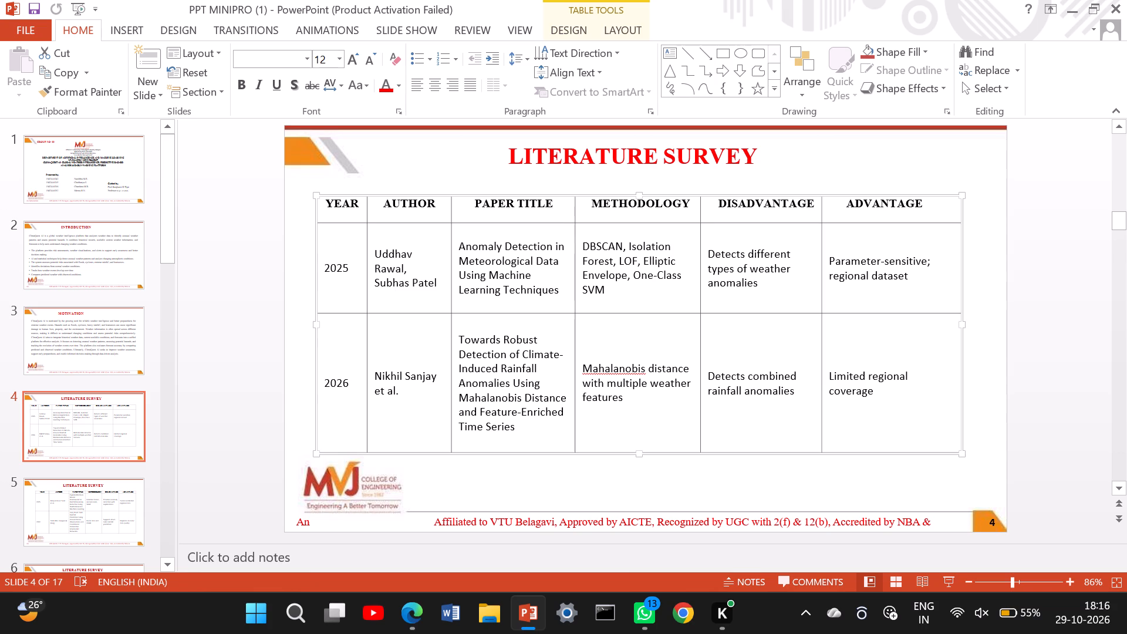
Set the font size of the slide 4 table's entire header row to 14.
click(333, 214)
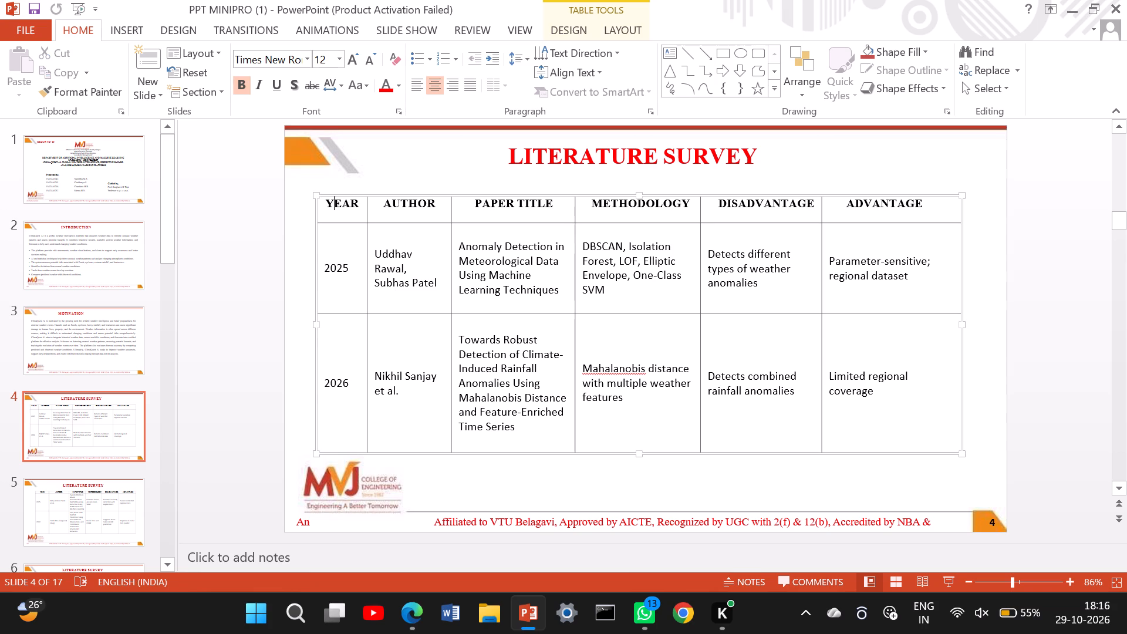
drag(333, 214, 963, 205)
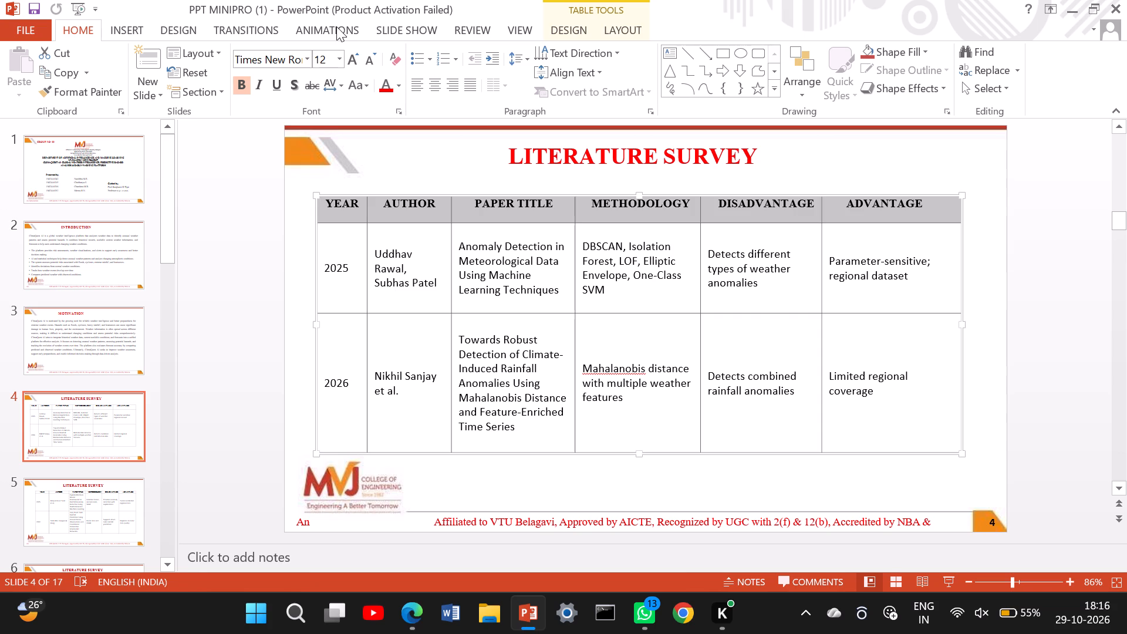
click(335, 57)
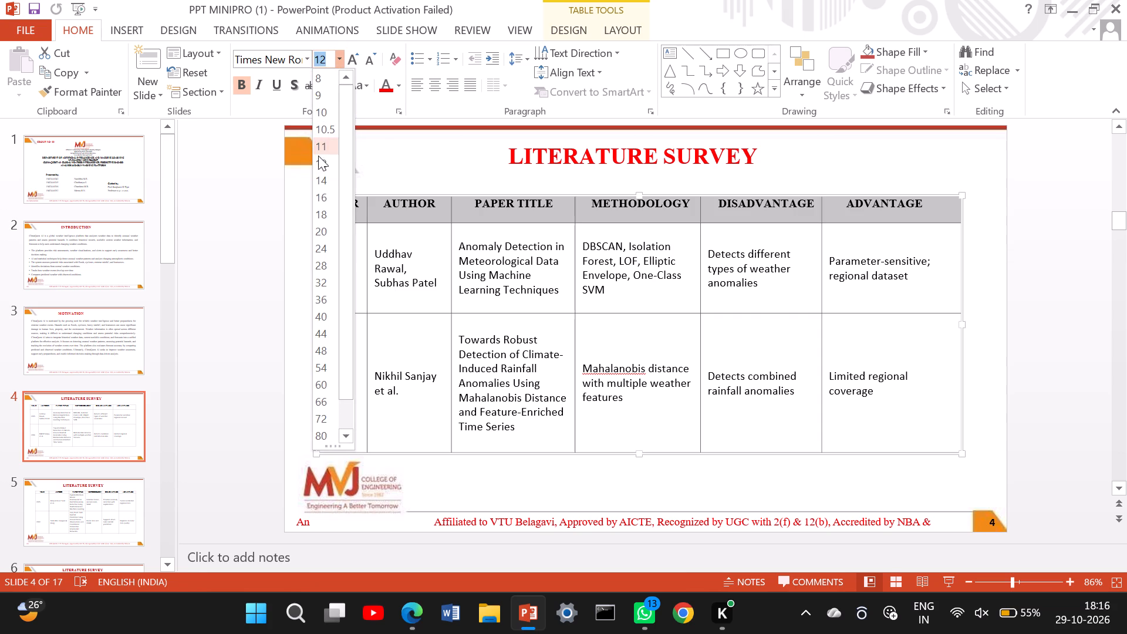
click(316, 181)
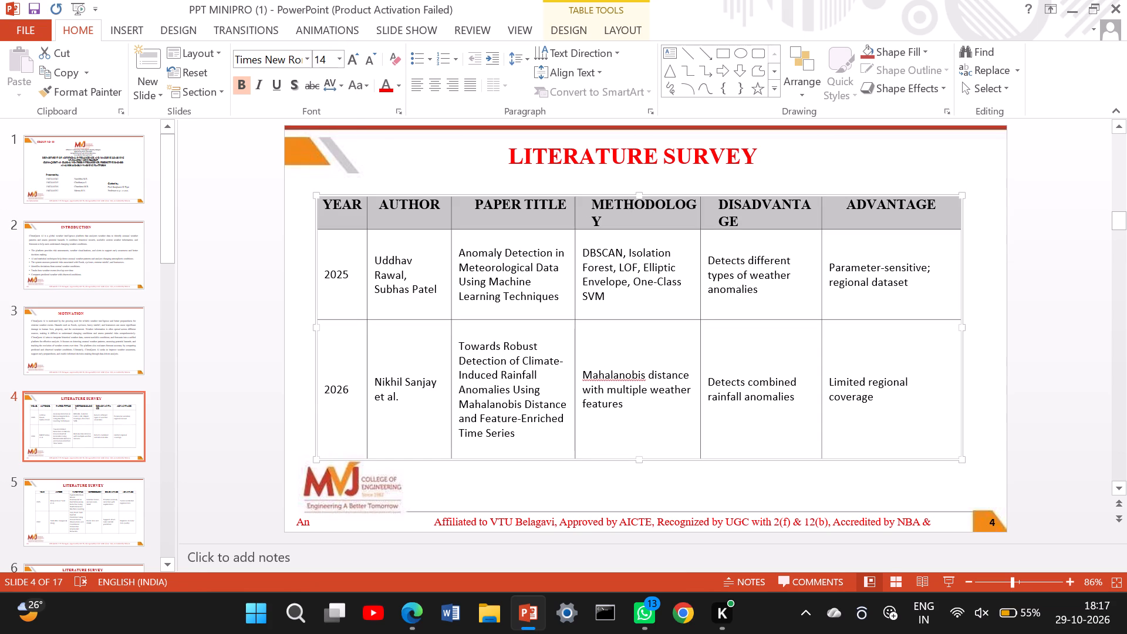
Widen the METHODOLOGY and DISADVANTAGE columns so every header, including ADVANTAGE, fits on a single line.
click(701, 220)
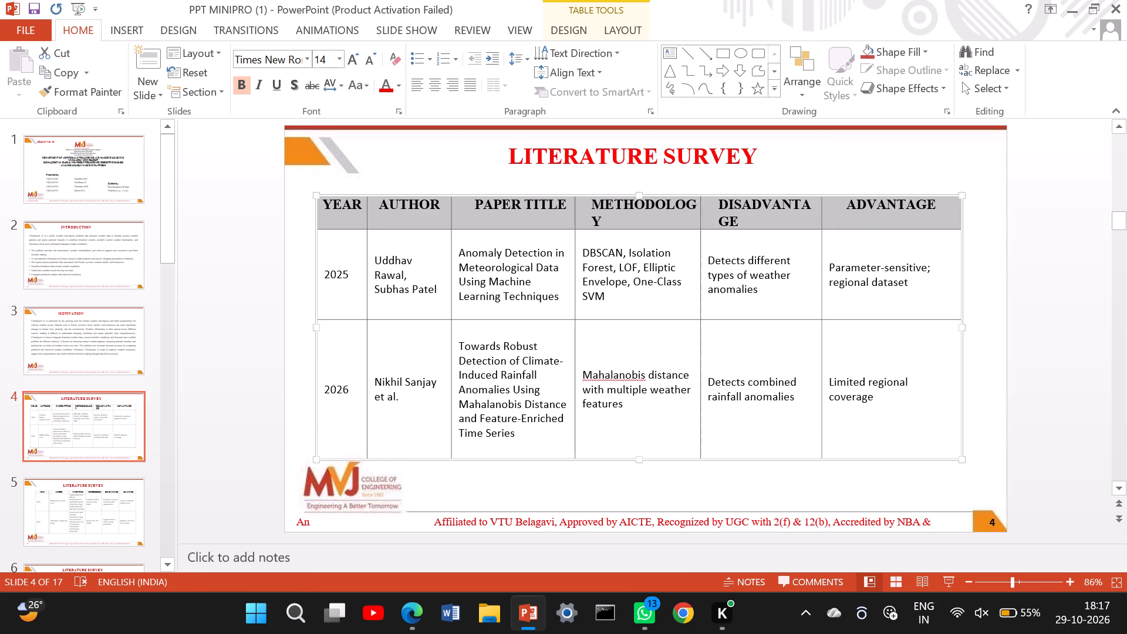
click(687, 220)
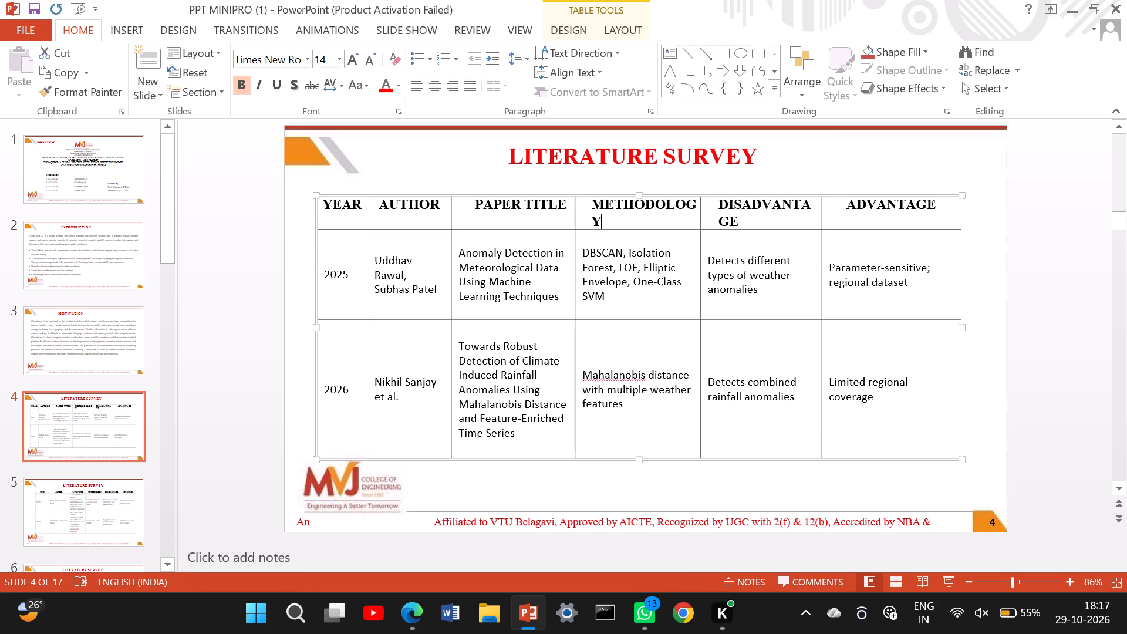
drag(700, 214, 710, 214)
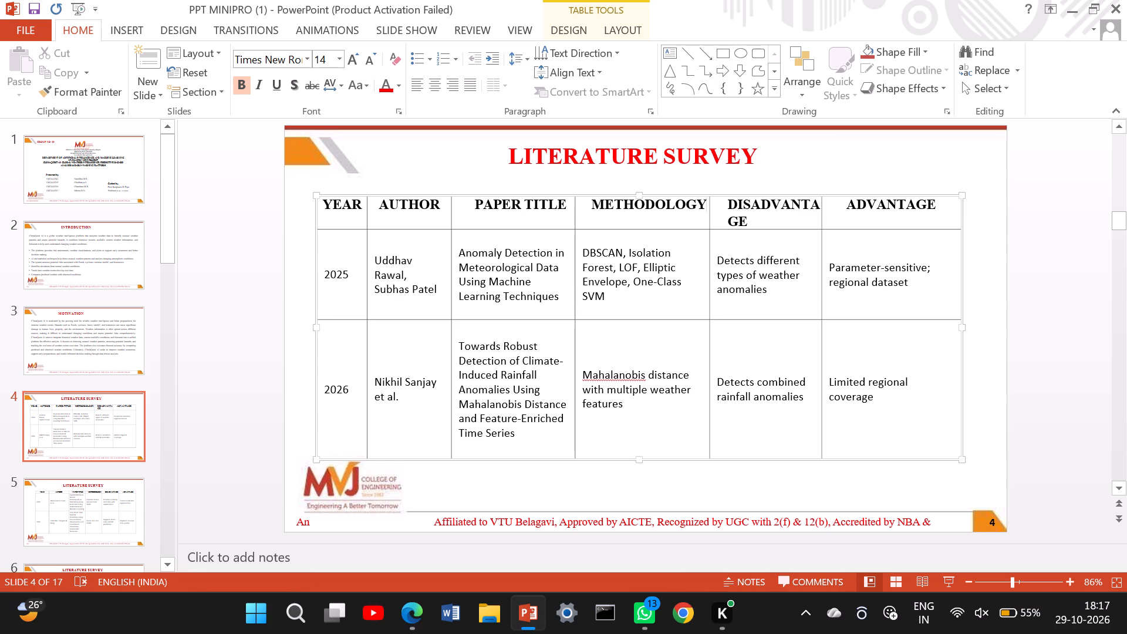
drag(821, 220, 836, 213)
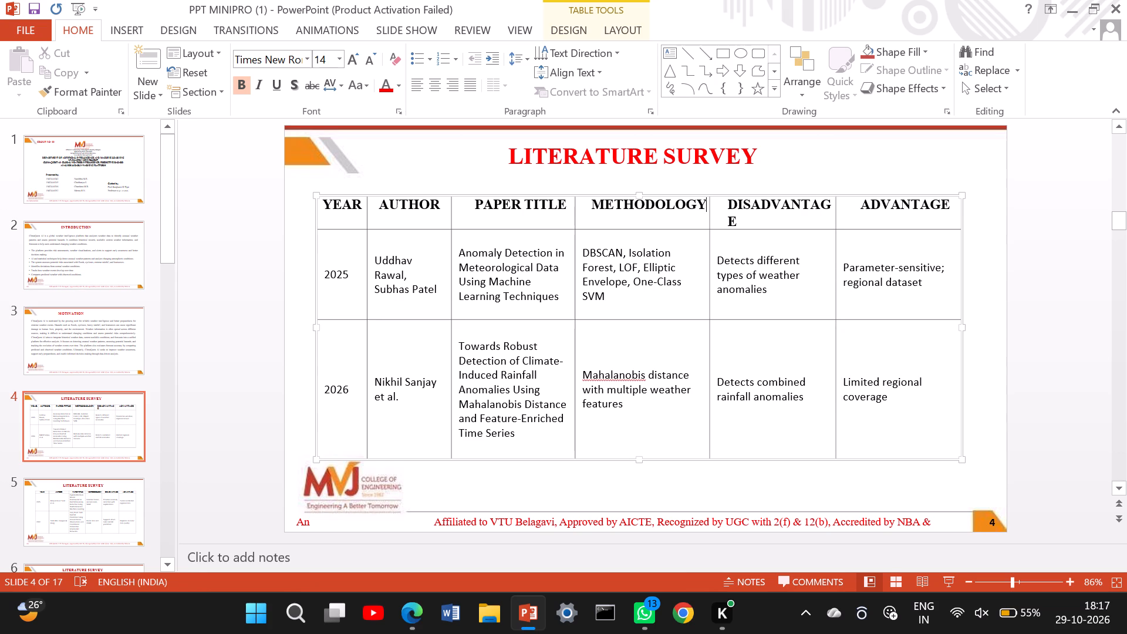
drag(835, 217, 856, 215)
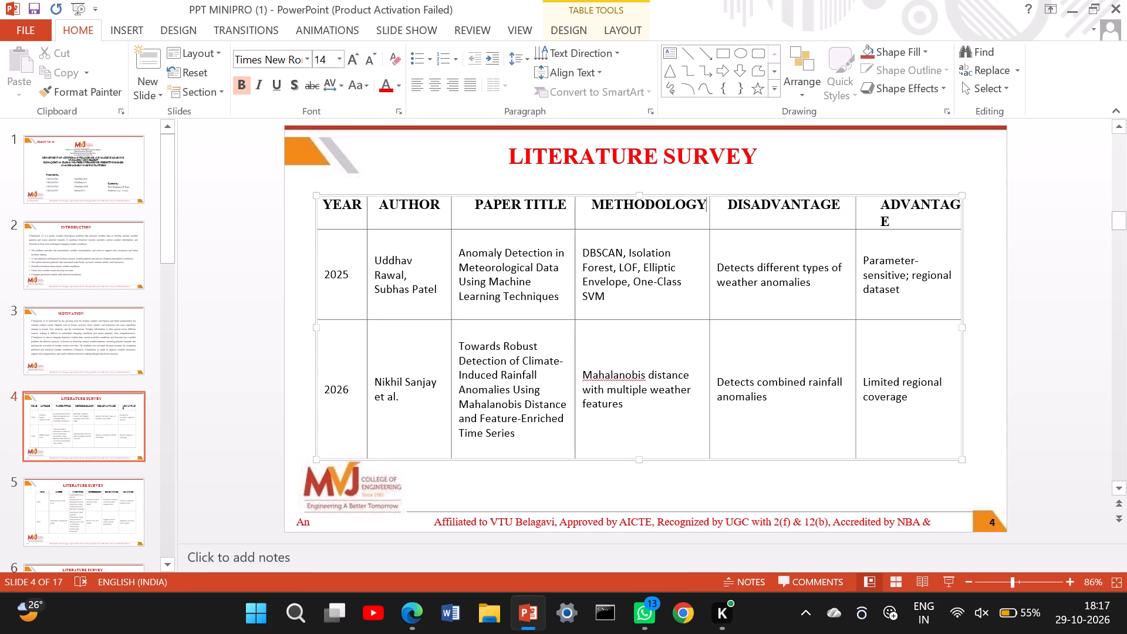
drag(852, 215, 842, 215)
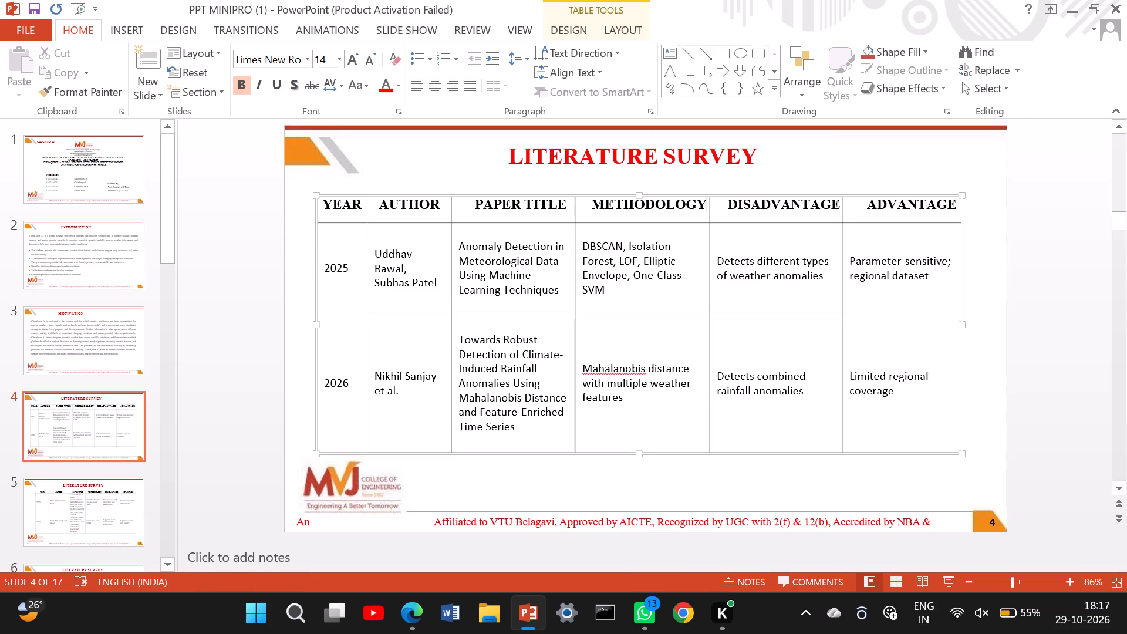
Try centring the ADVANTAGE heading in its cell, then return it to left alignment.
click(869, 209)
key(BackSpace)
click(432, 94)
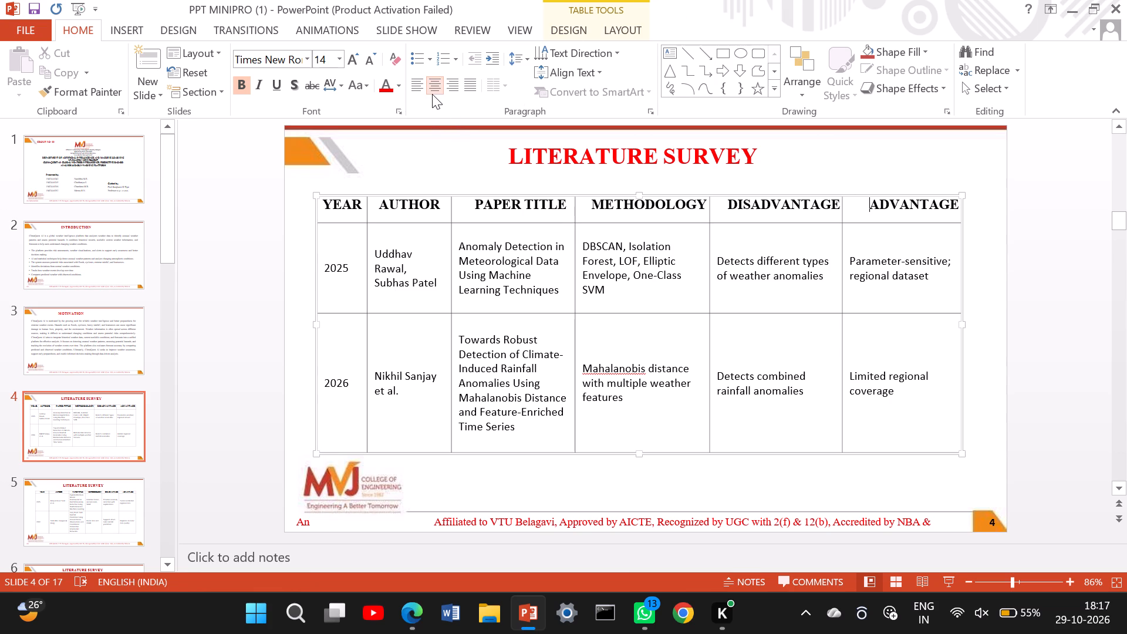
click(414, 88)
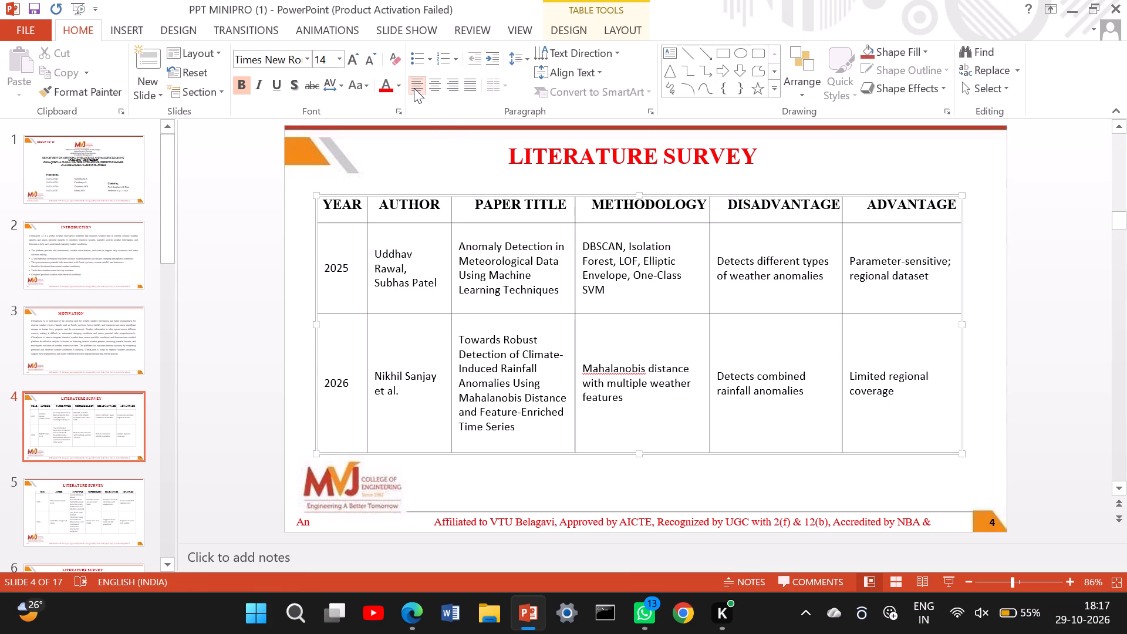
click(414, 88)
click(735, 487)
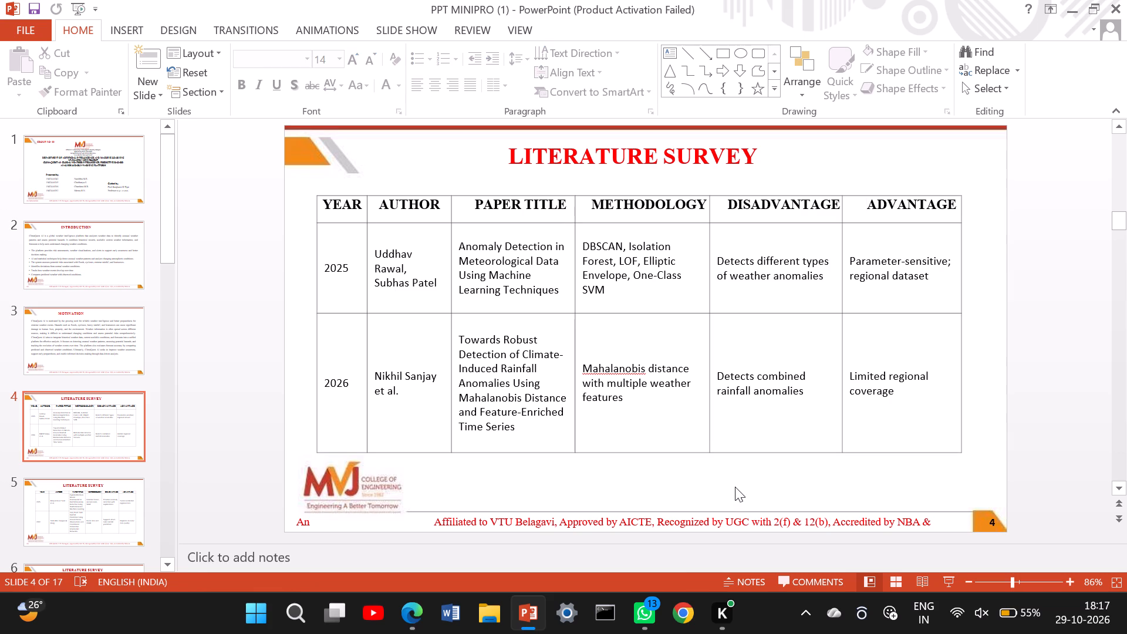
Go to the next Literature Survey slide, slide 5.
key(Right)
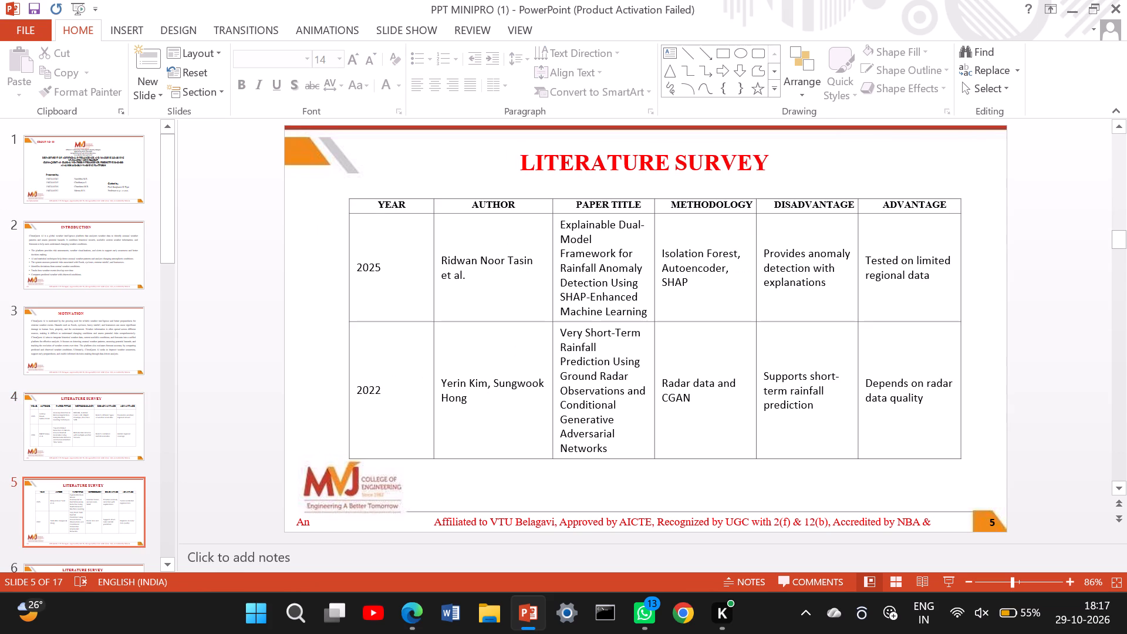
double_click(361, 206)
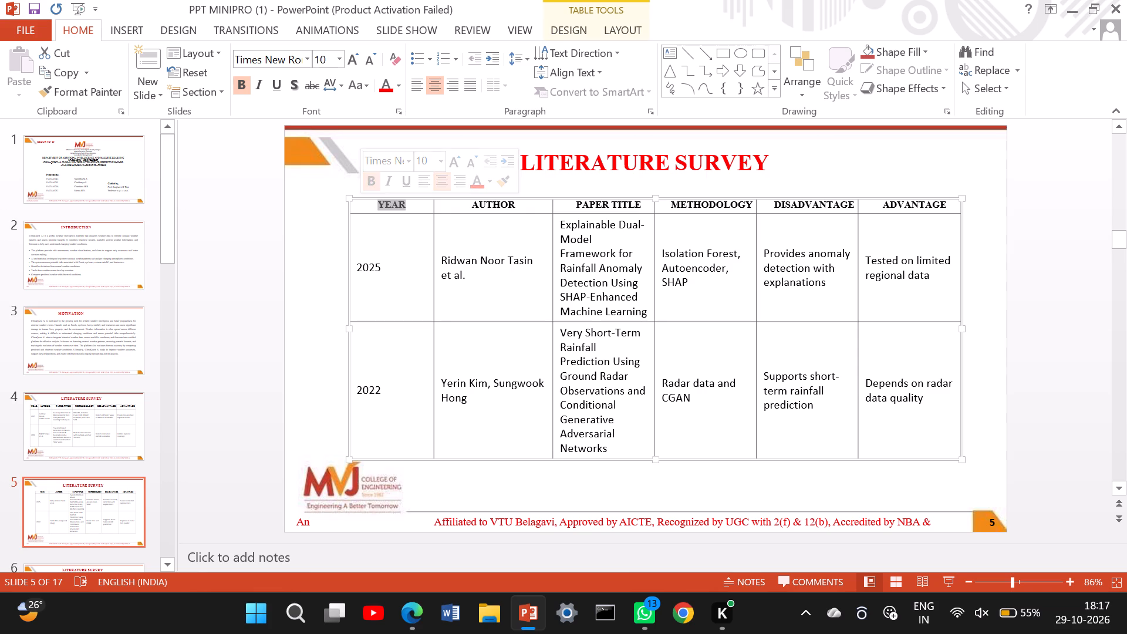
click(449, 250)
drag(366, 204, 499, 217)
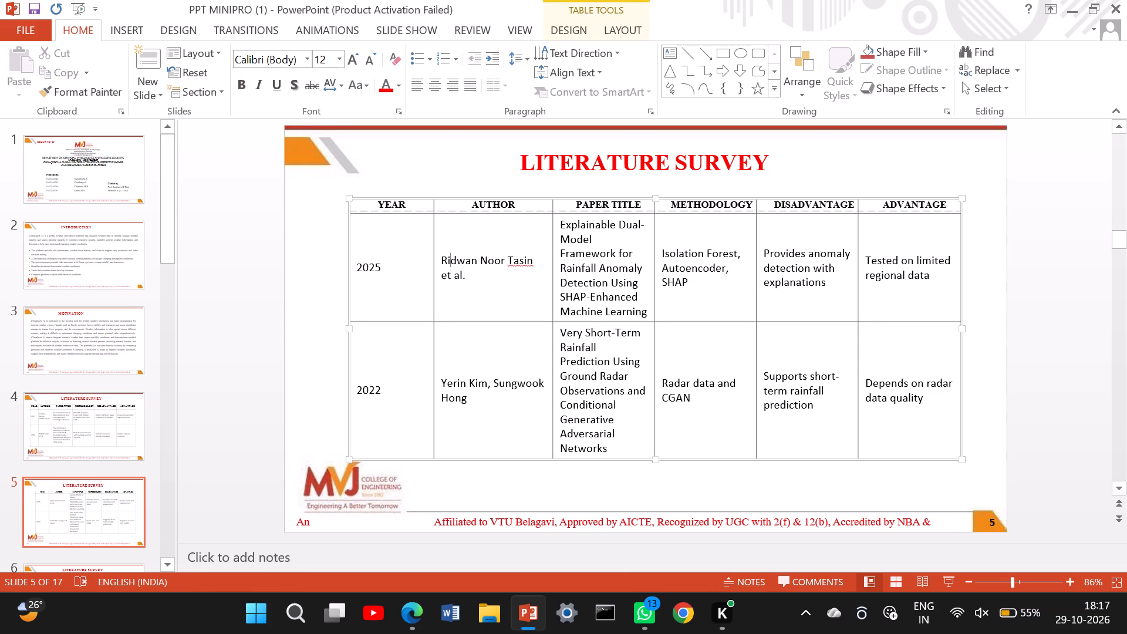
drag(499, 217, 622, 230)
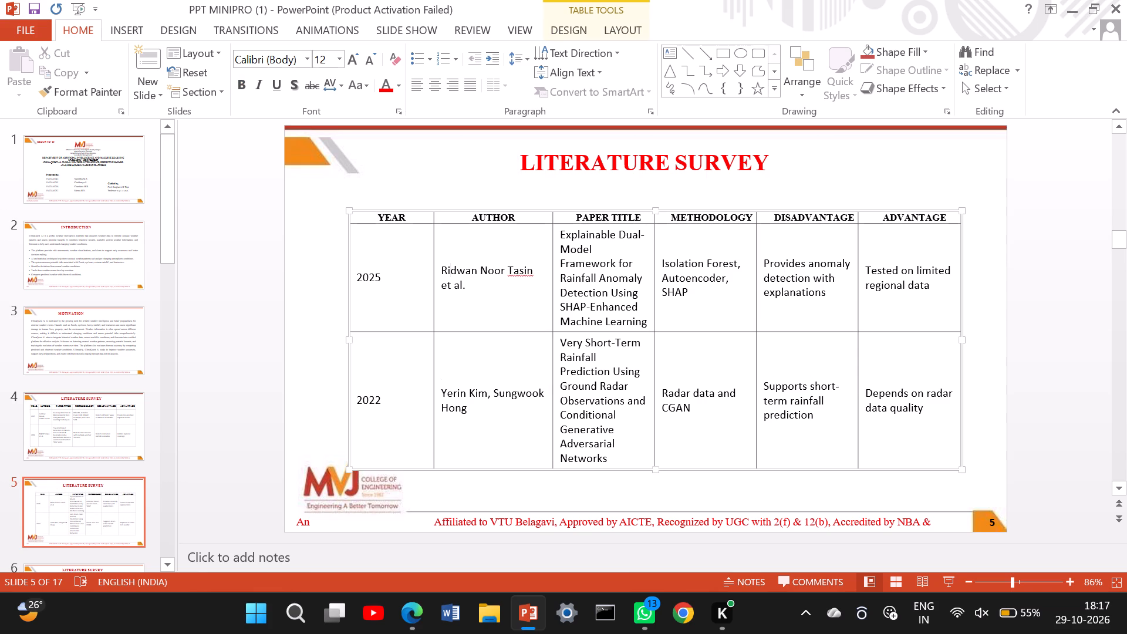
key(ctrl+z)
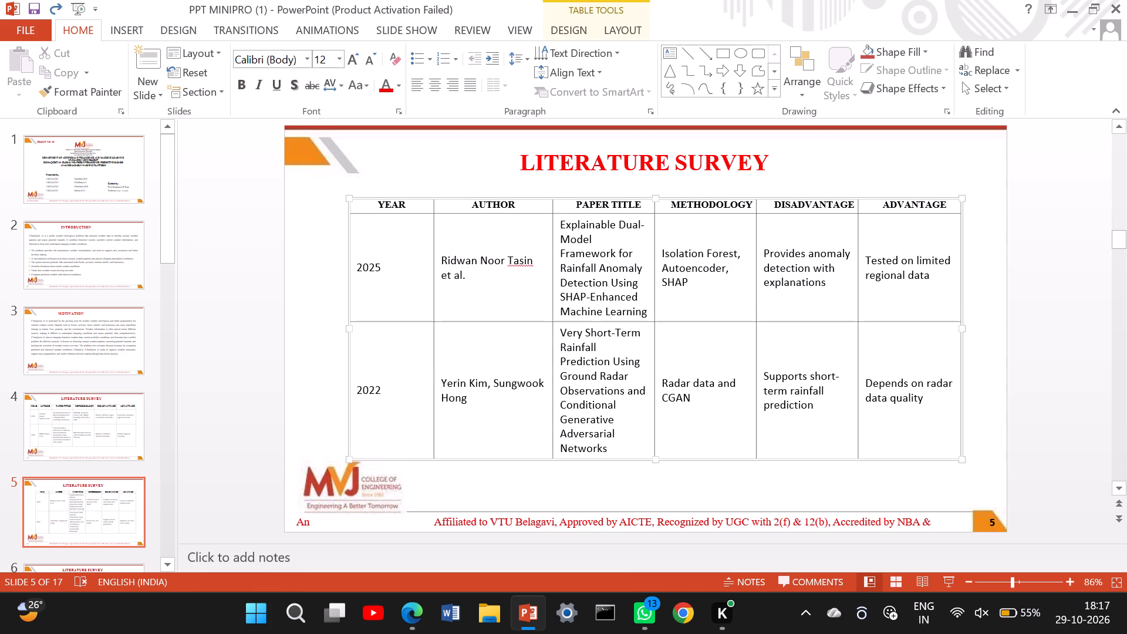
Extend the slide 5 table's top edge slightly upward toward the title, making its header row taller.
drag(373, 202, 517, 188)
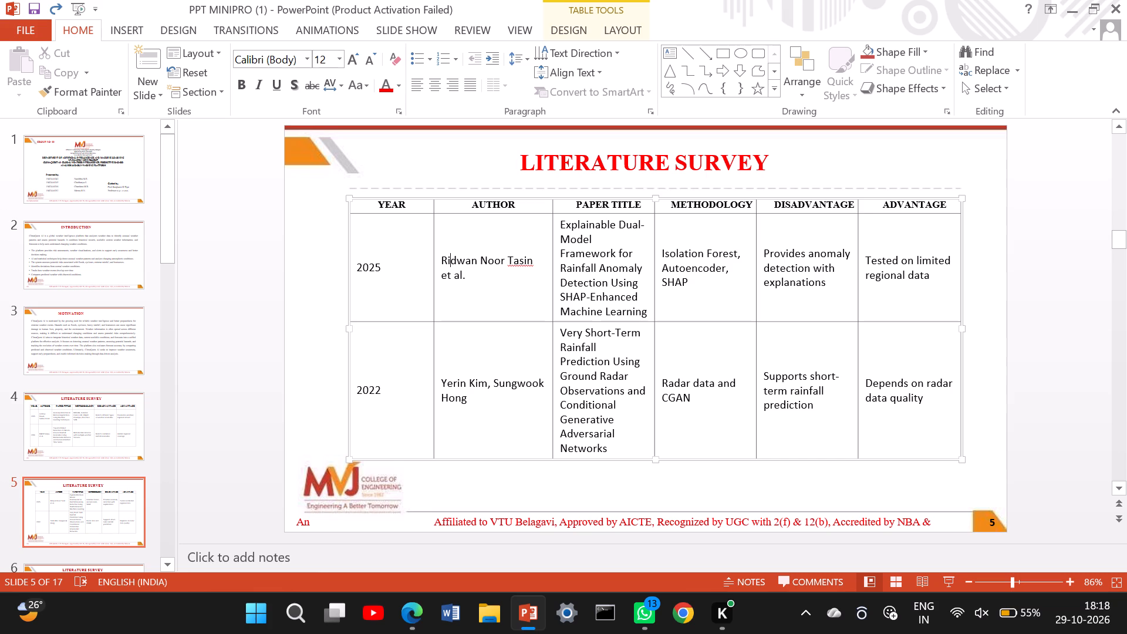
drag(517, 188, 514, 190)
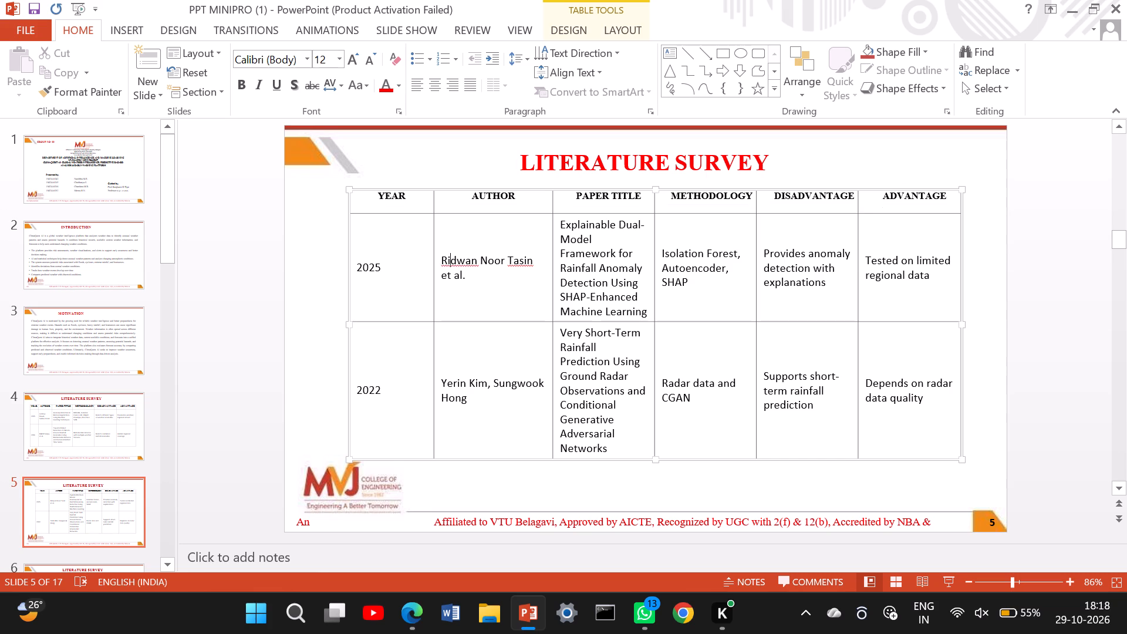
Set the font size of the whole header row in slide 5's table to 14.
click(373, 208)
drag(373, 208, 619, 197)
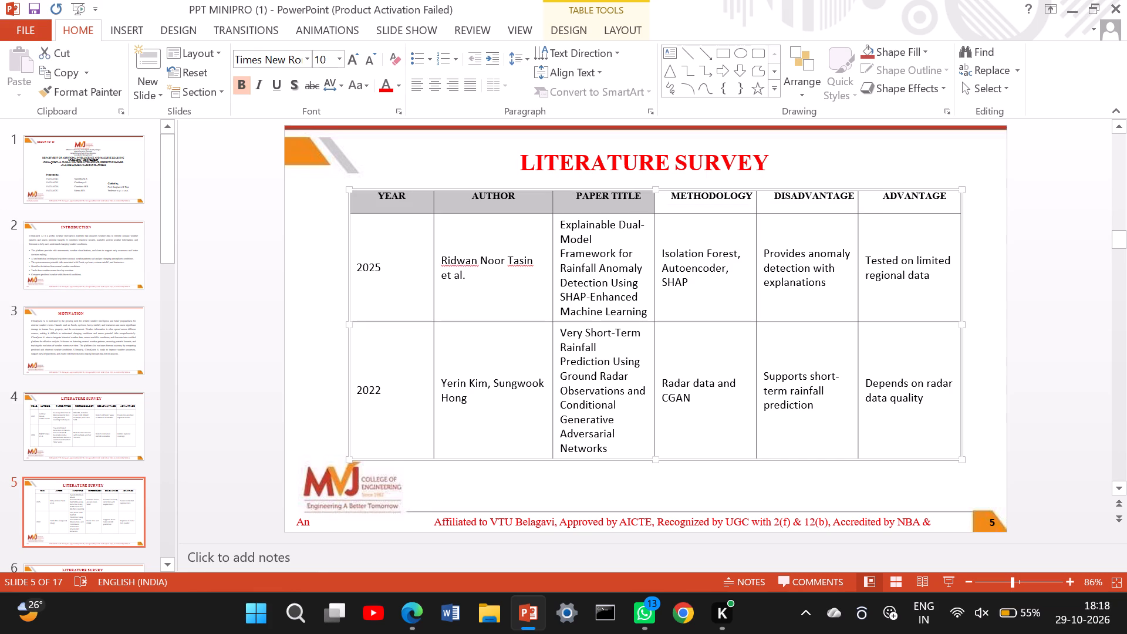
drag(619, 197, 966, 196)
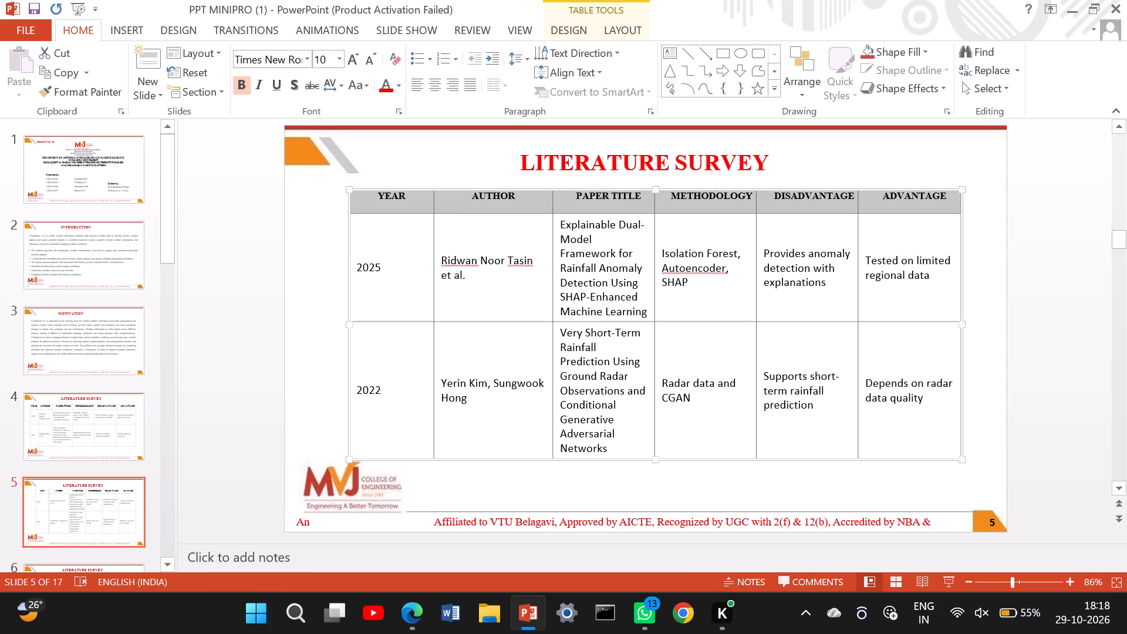
click(340, 55)
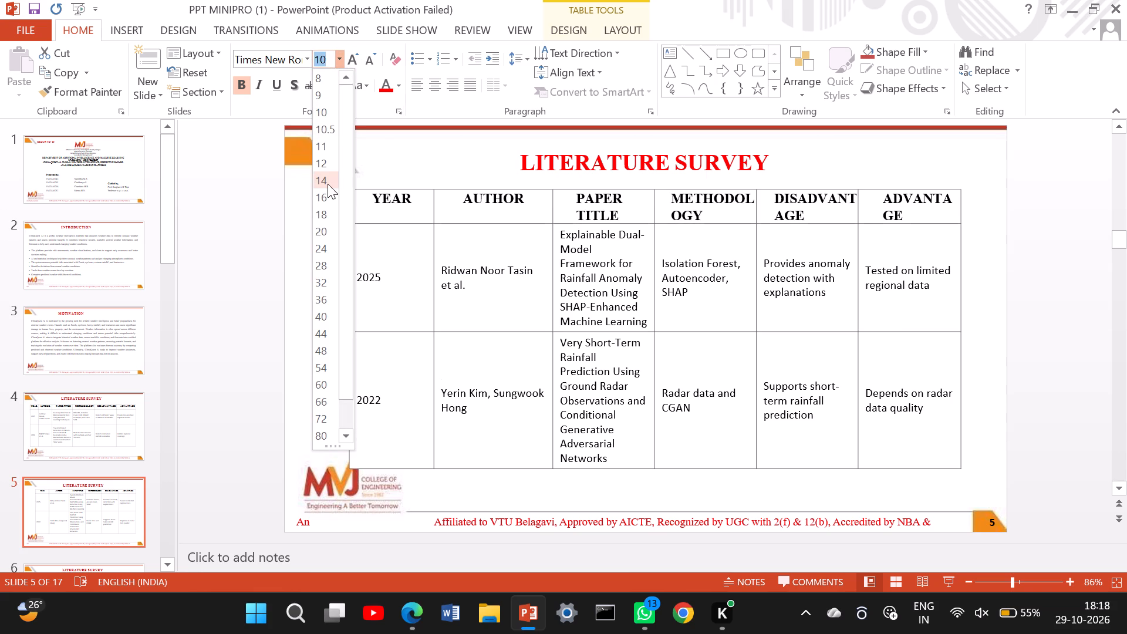
click(328, 184)
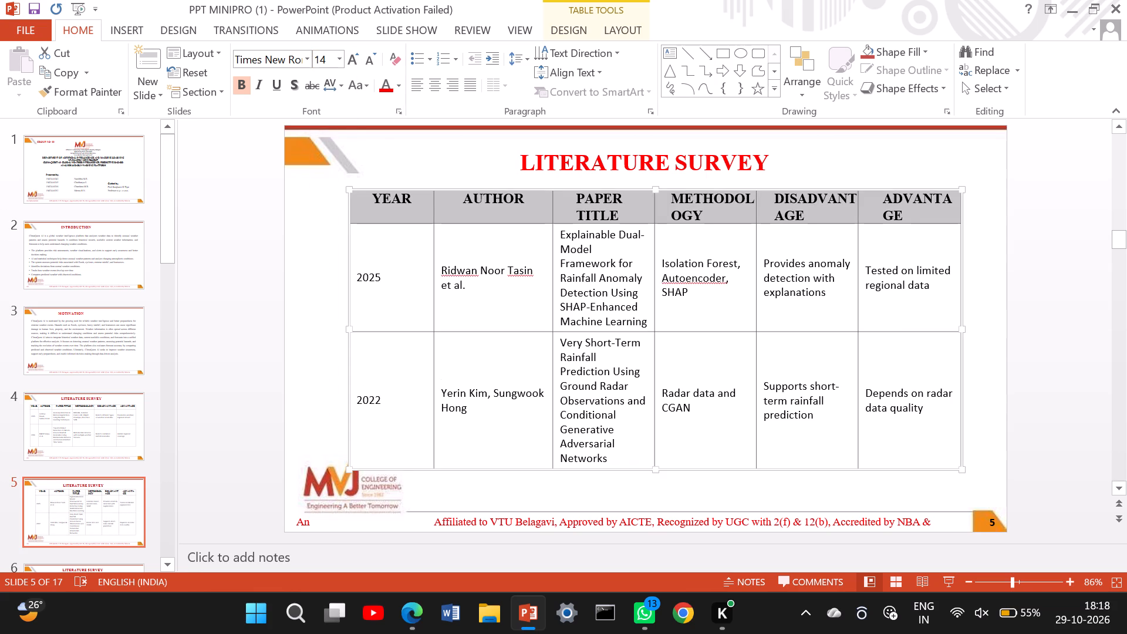
Adjust slide 5's column dividers, narrowing YEAR and AUTHOR while giving PAPER TITLE, METHODOLOGY and DISADVANTAGE more width.
click(551, 212)
drag(551, 212, 535, 212)
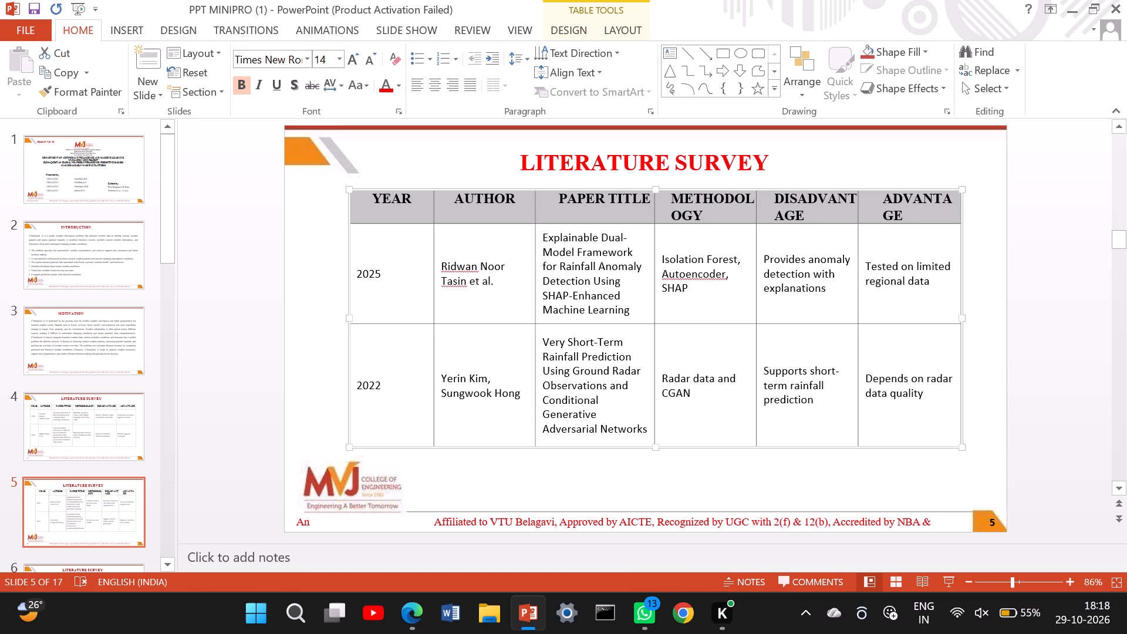
drag(433, 214, 419, 214)
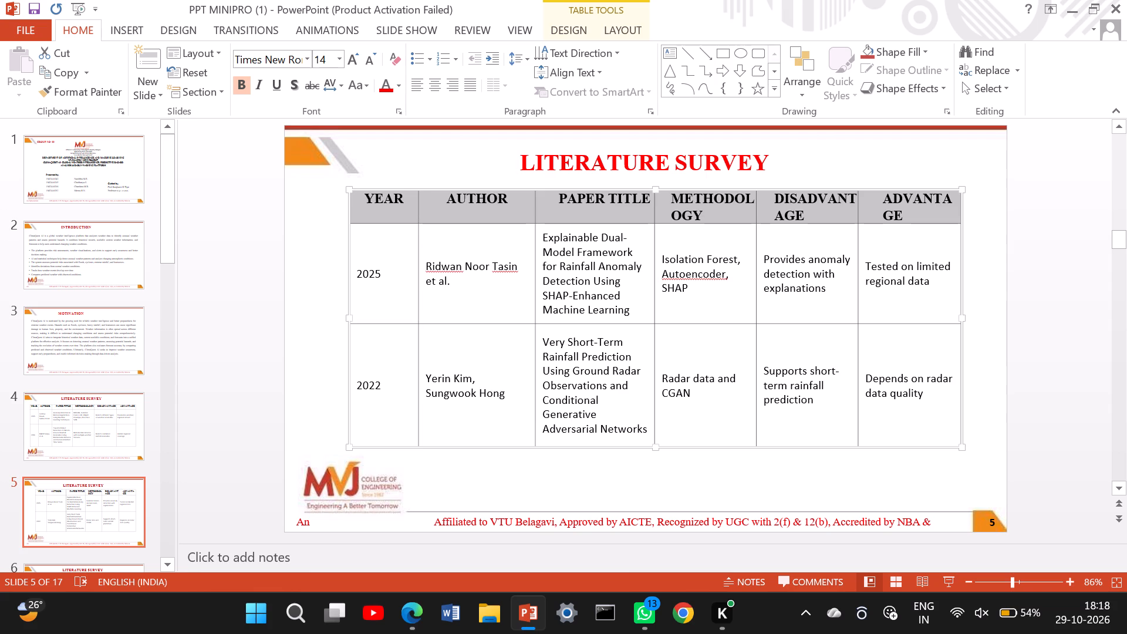
drag(535, 207, 519, 208)
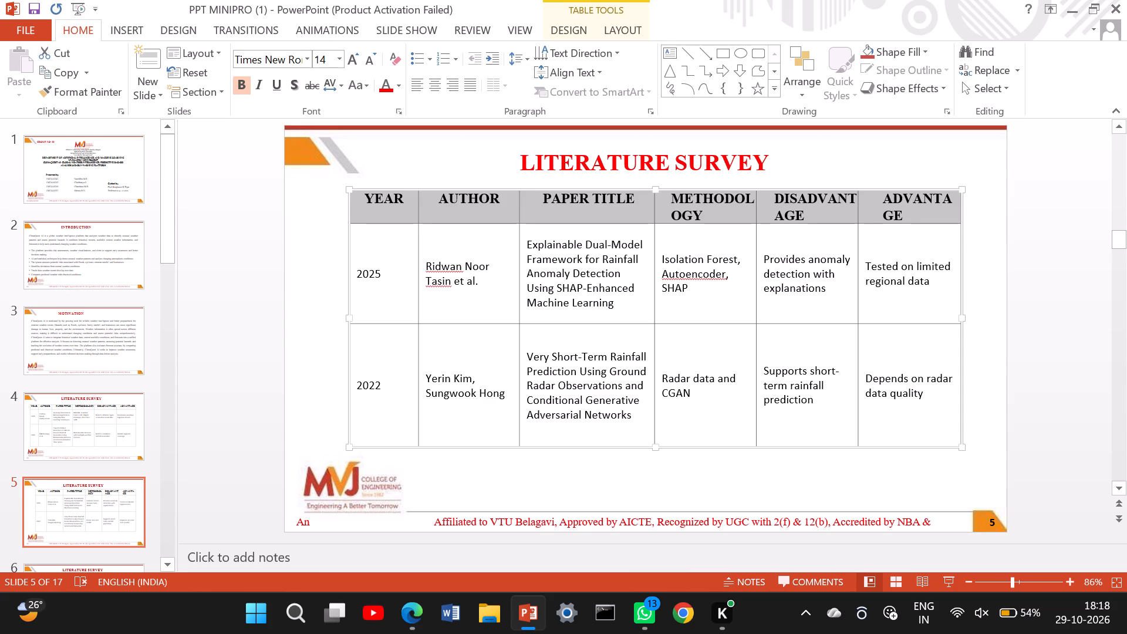
drag(653, 209, 641, 210)
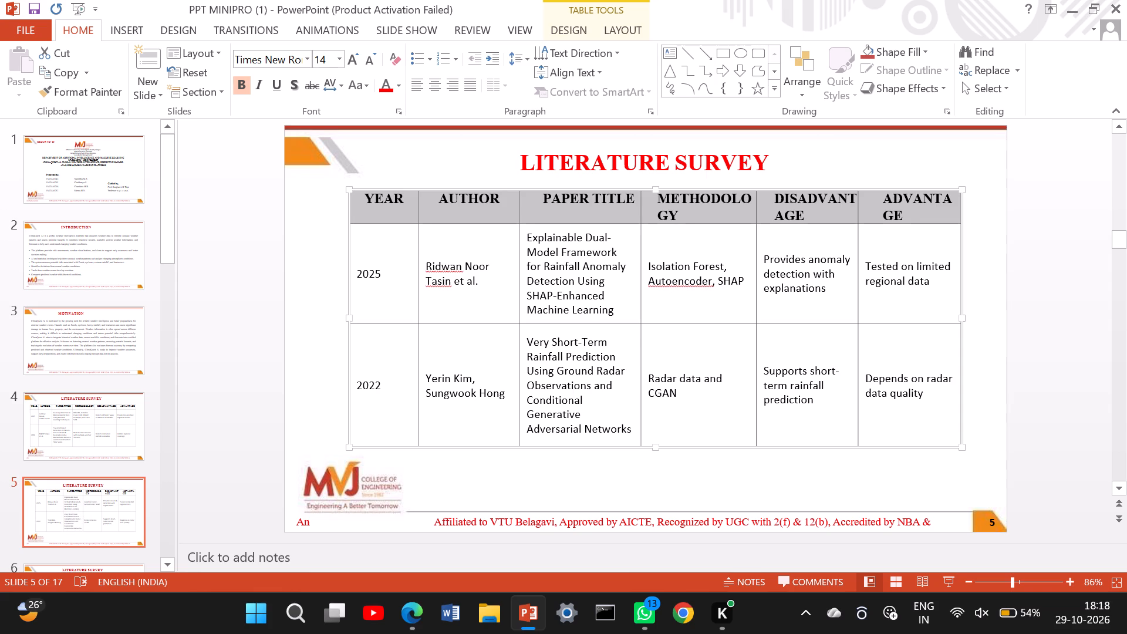
drag(755, 217, 766, 215)
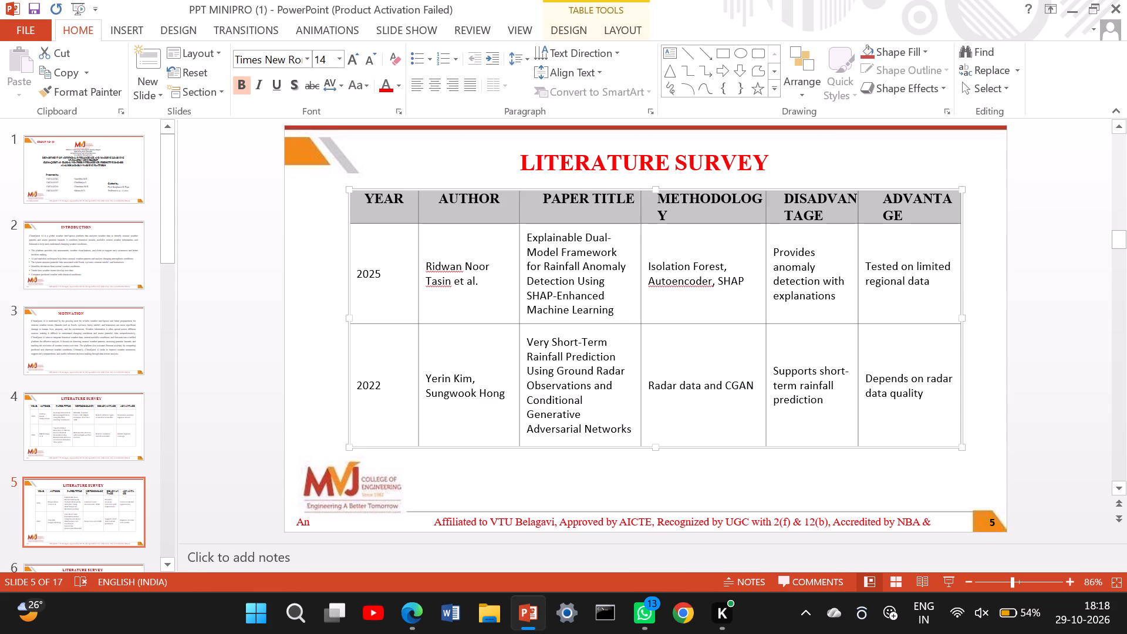
drag(640, 210, 632, 210)
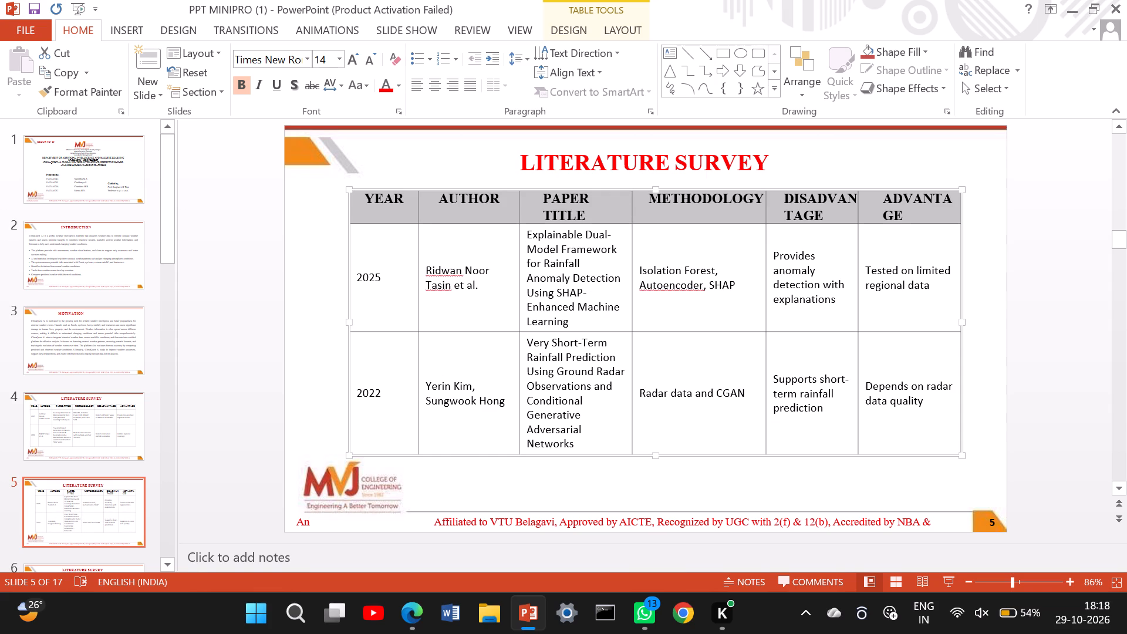
drag(765, 215, 740, 215)
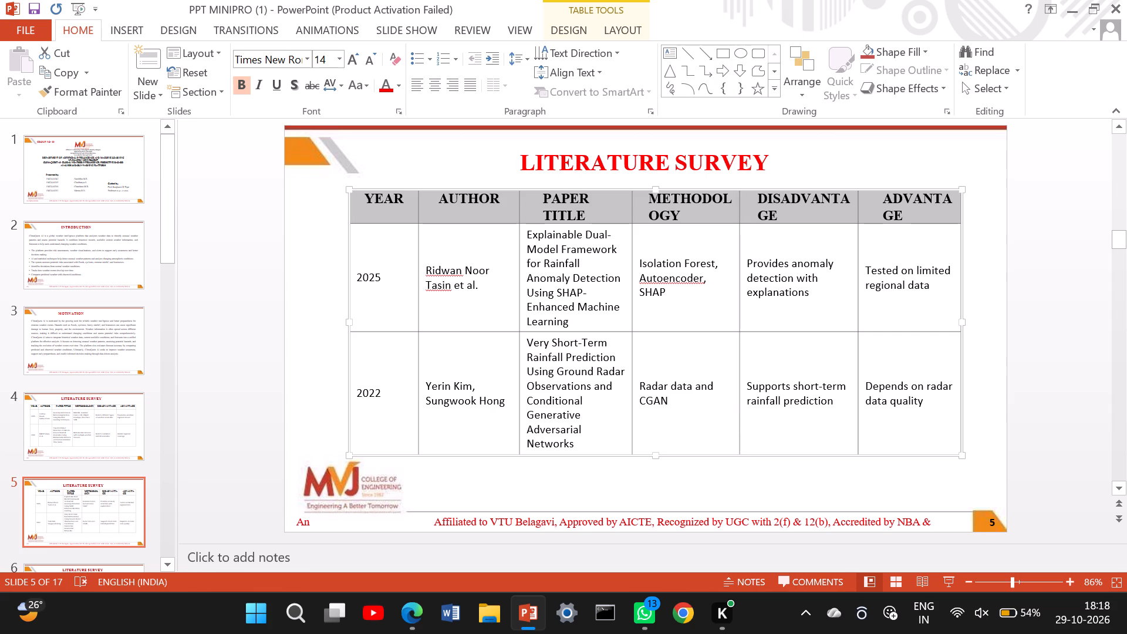
Review the neighbouring slides, comparing the slide 4 Literature Survey table's layout with slide 5's.
scroll(780, 418, up, 1)
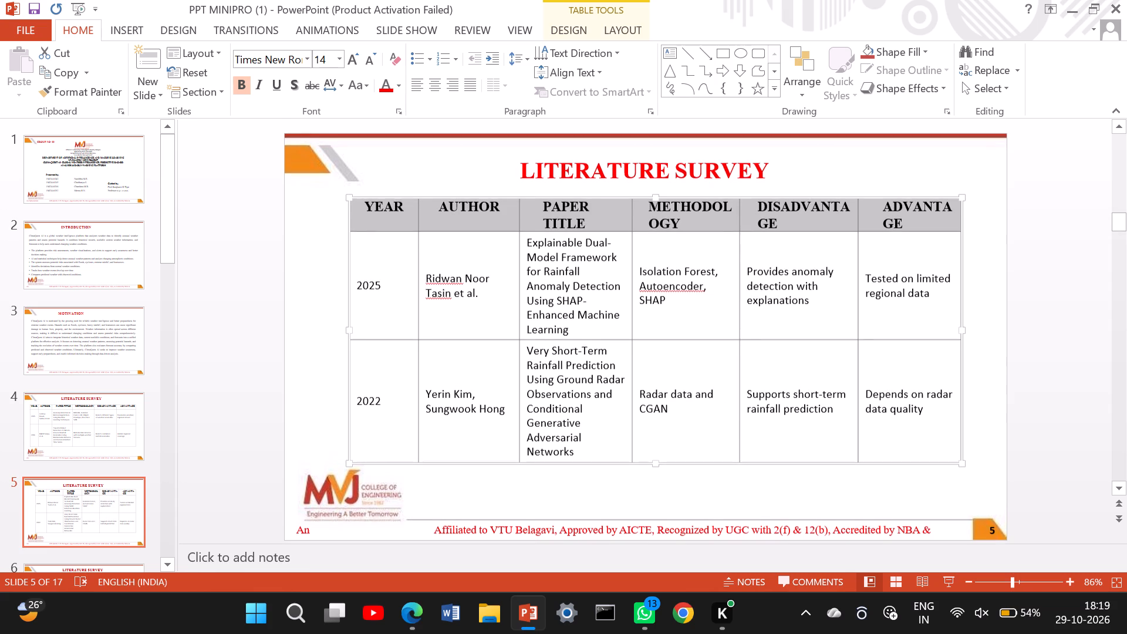
scroll(780, 418, up, 1)
key(Left)
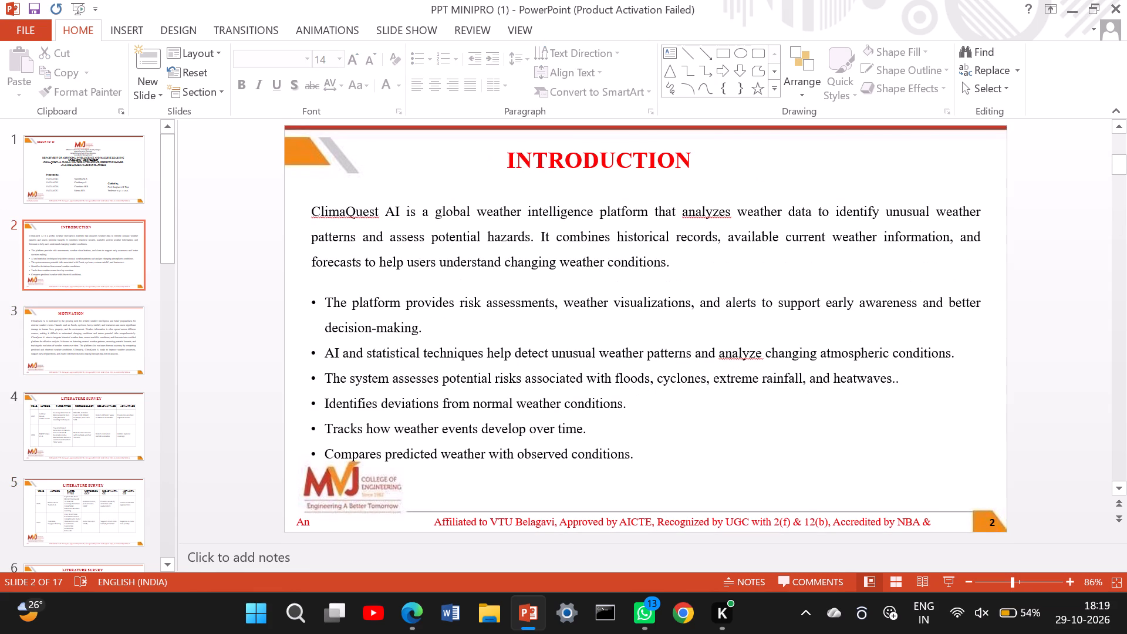
key(Right)
key(Right)
key(Right)
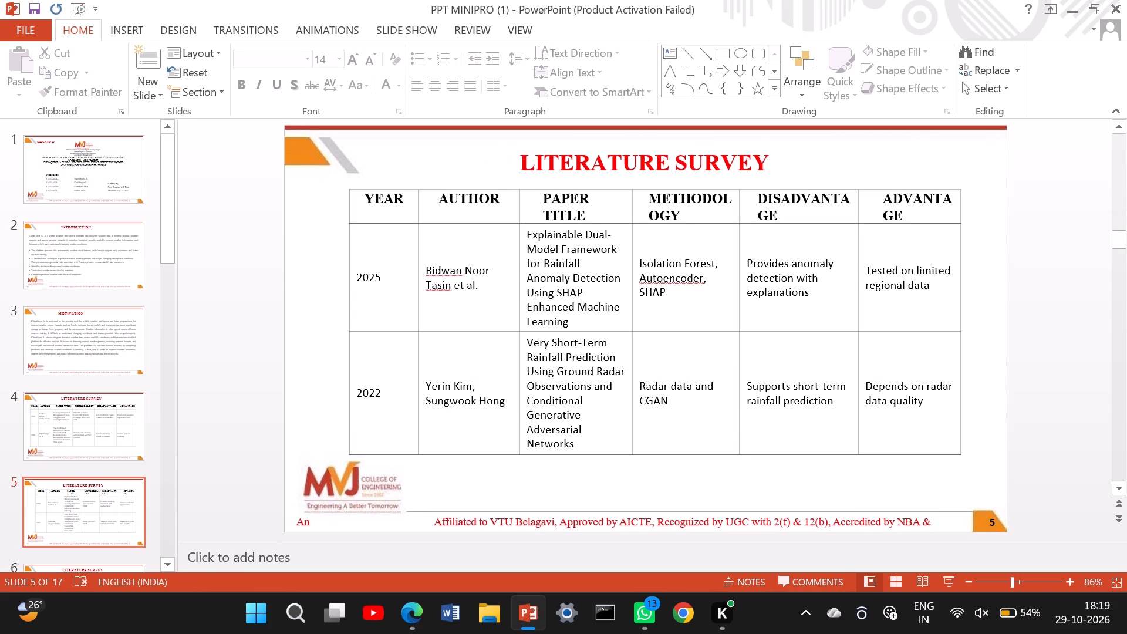
key(Left)
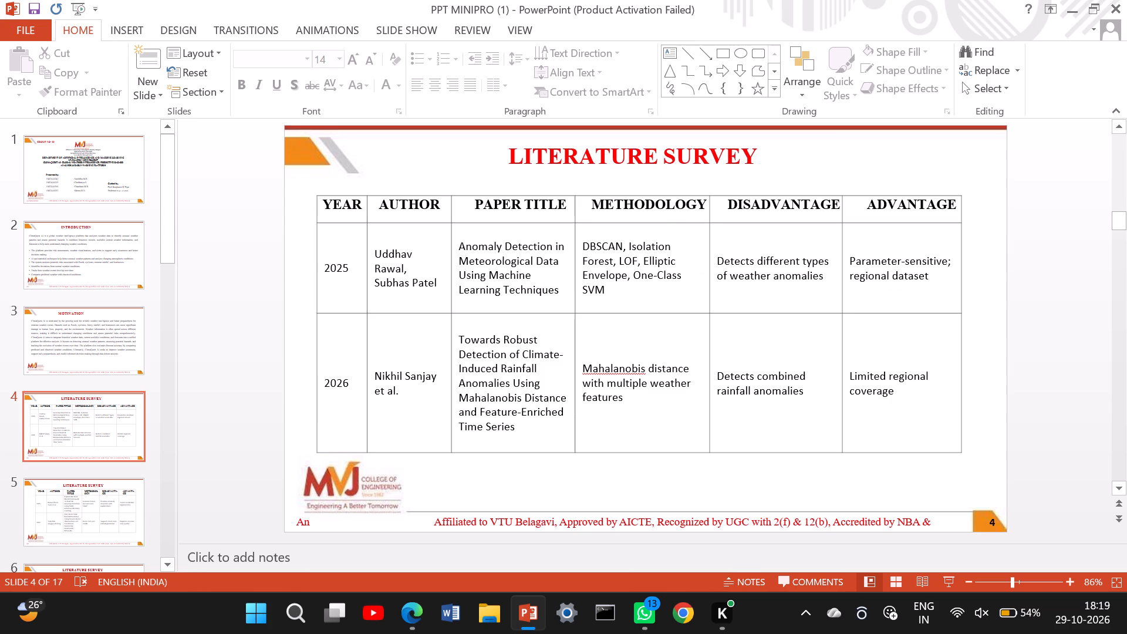
key(Right)
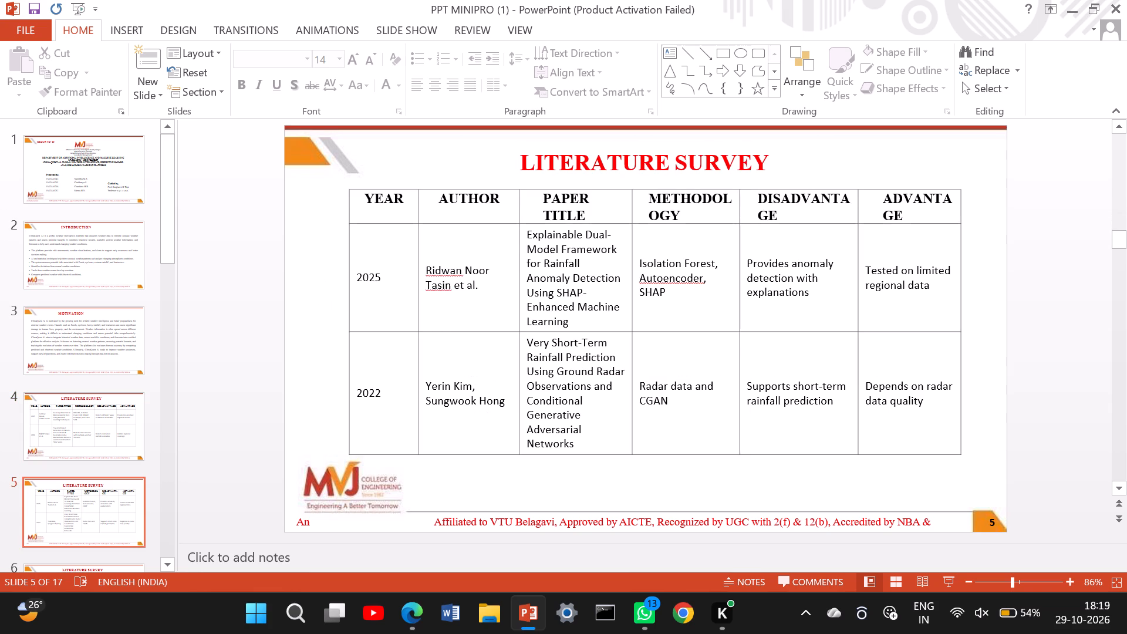
Widen the slide 5 table by extending its left edge toward the slide's left margin.
click(369, 309)
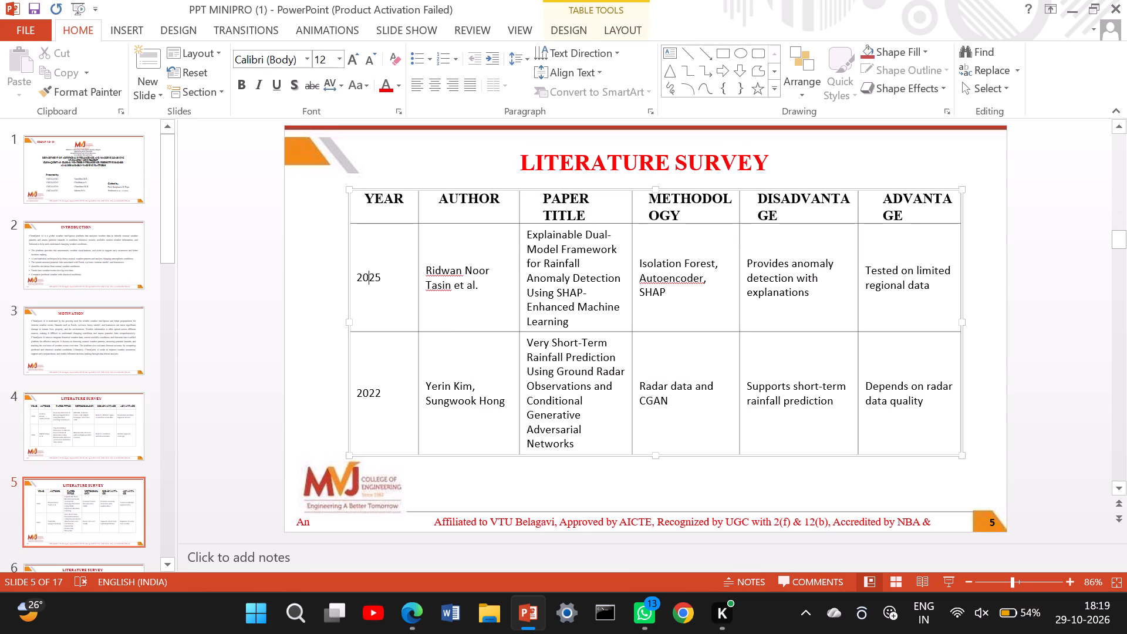
drag(350, 322, 313, 323)
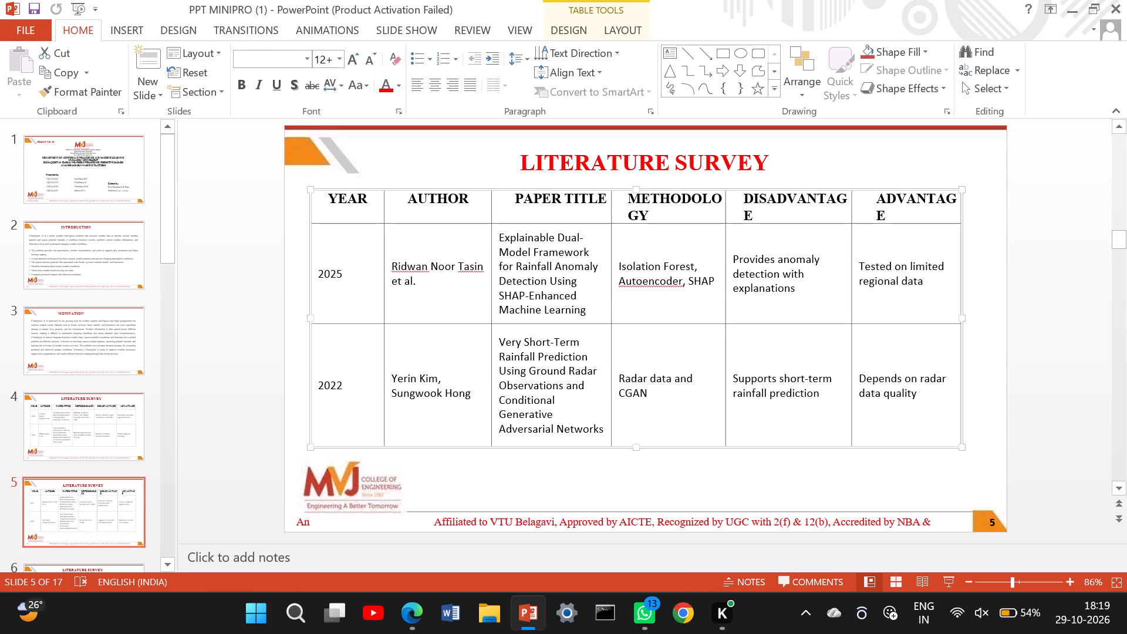
Narrow the AUTHOR column and widen METHODOLOGY, DISADVANTAGE and ADVANTAGE, fitting the METHODOLOGY and DISADVANTAGE headings on one line each.
drag(492, 215, 473, 217)
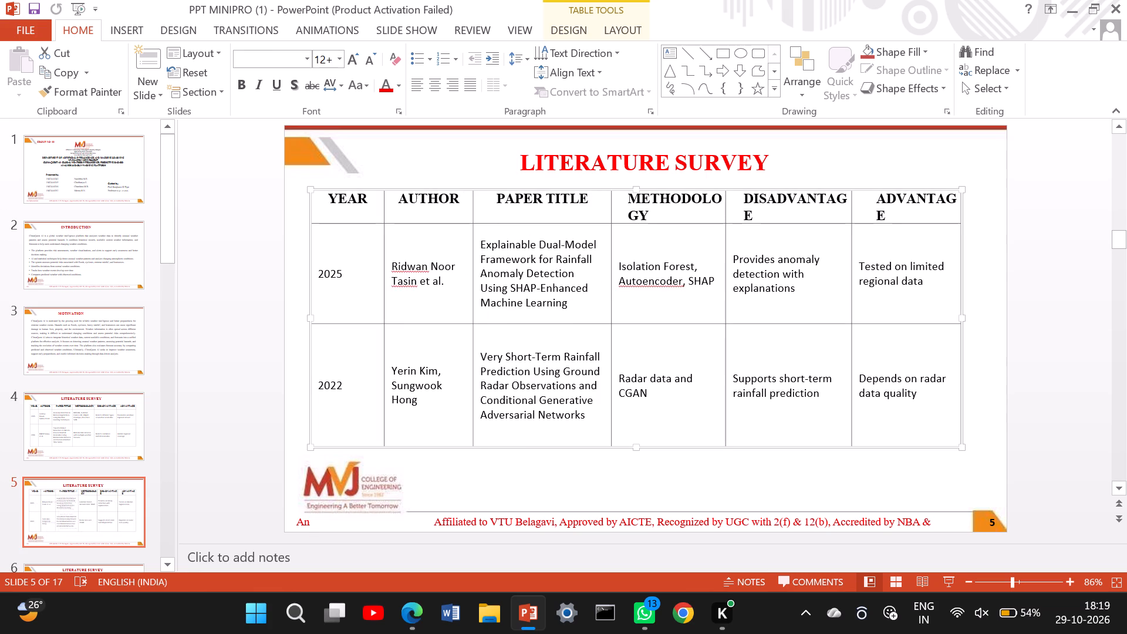
drag(612, 215, 596, 215)
drag(596, 215, 592, 215)
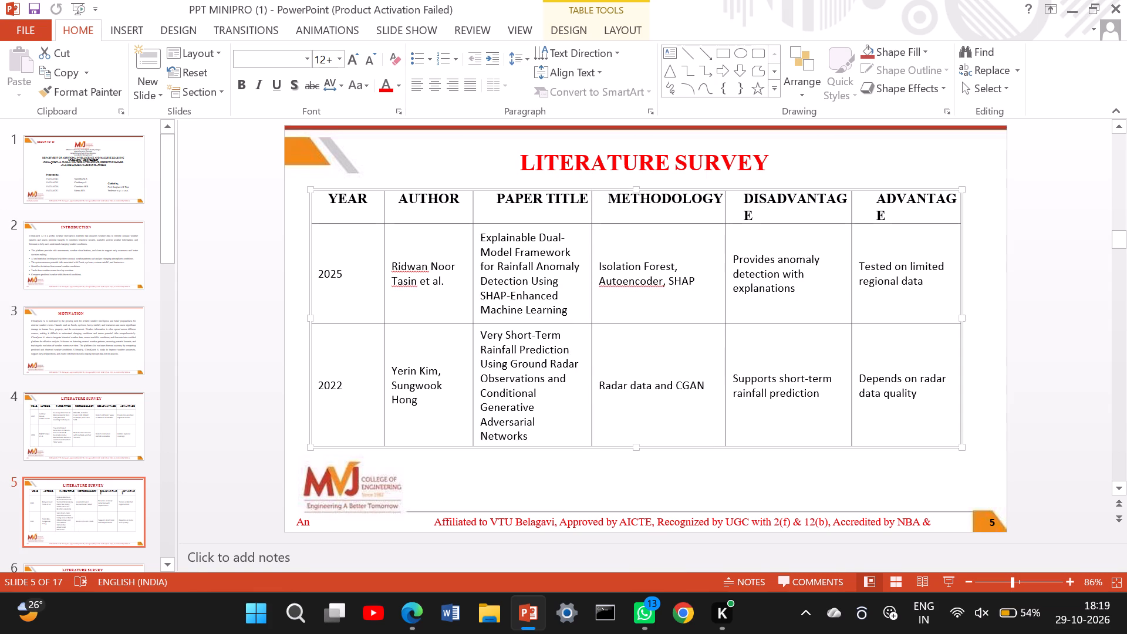
click(726, 211)
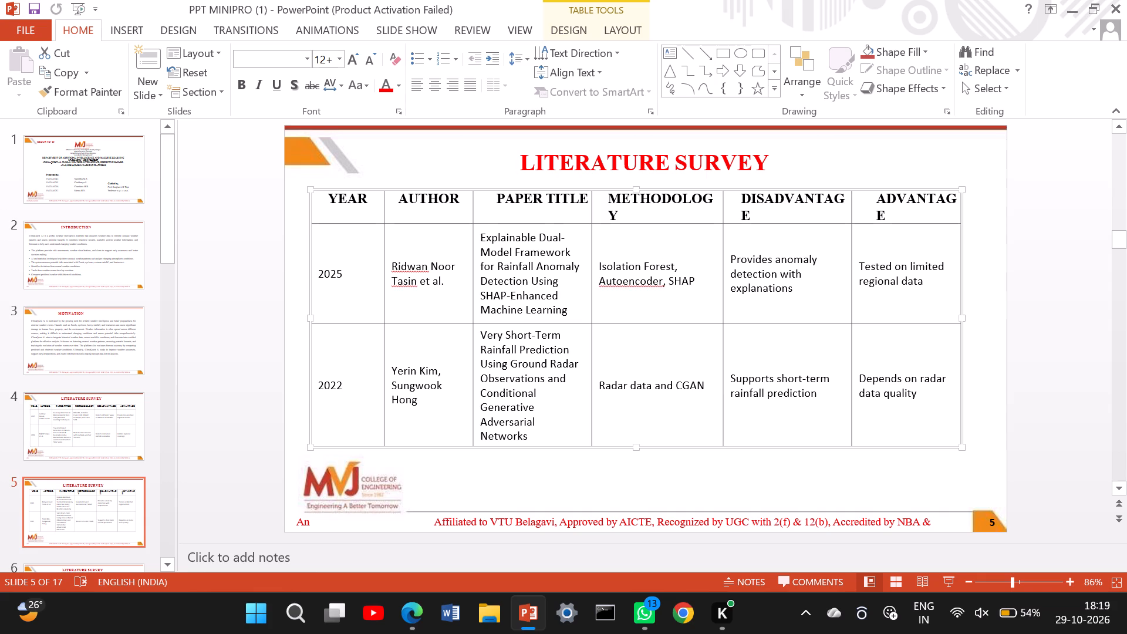
drag(473, 212, 464, 213)
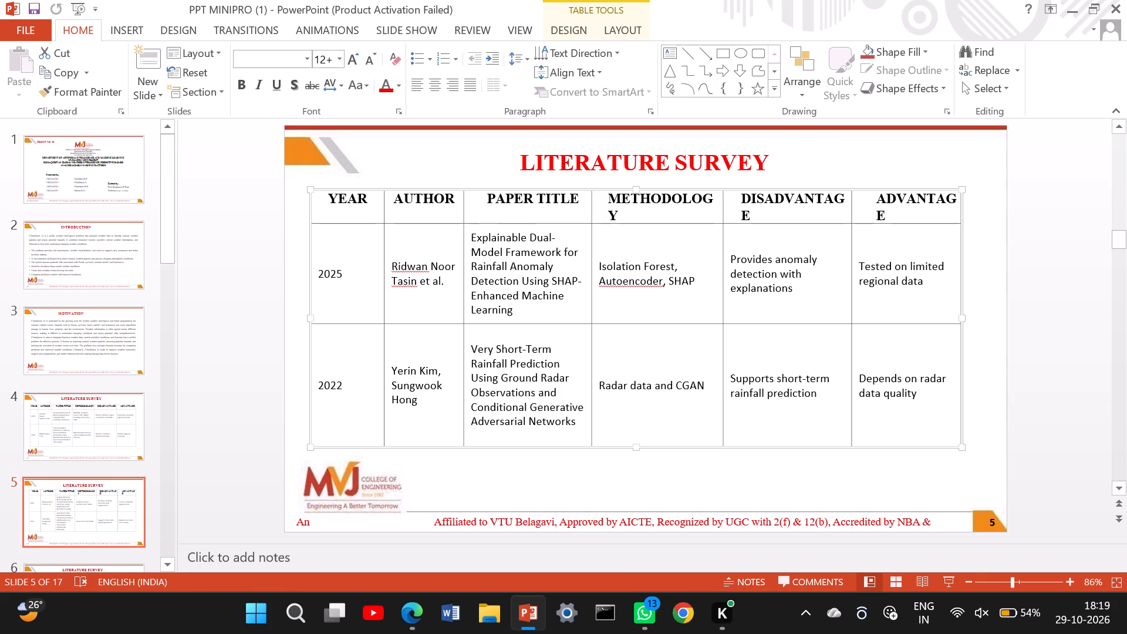
drag(592, 215, 583, 215)
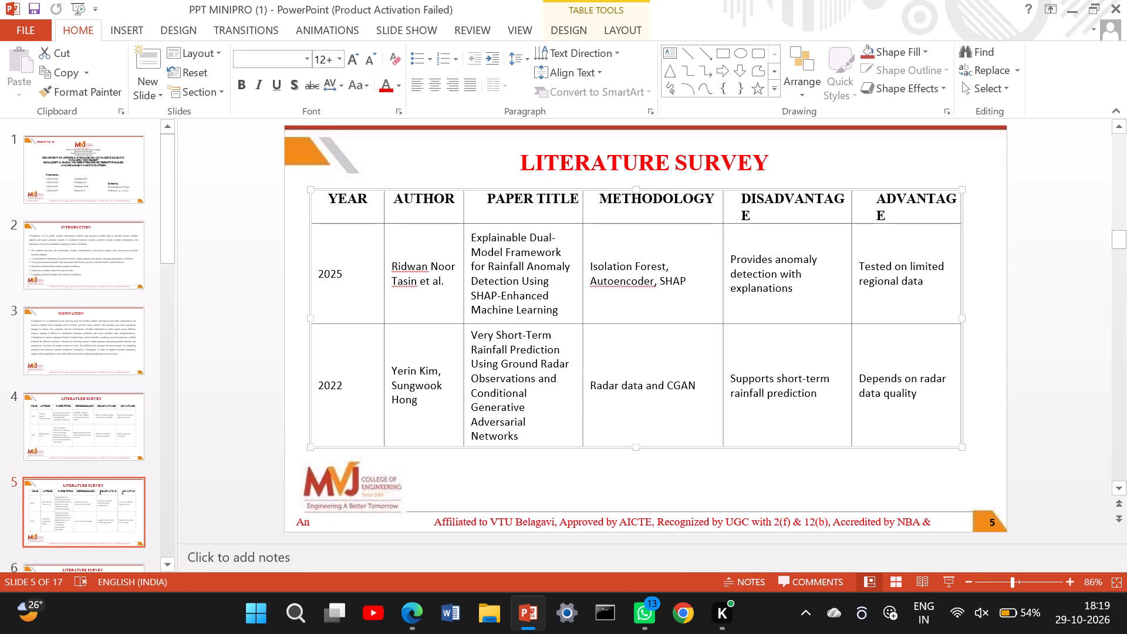
drag(722, 214, 716, 214)
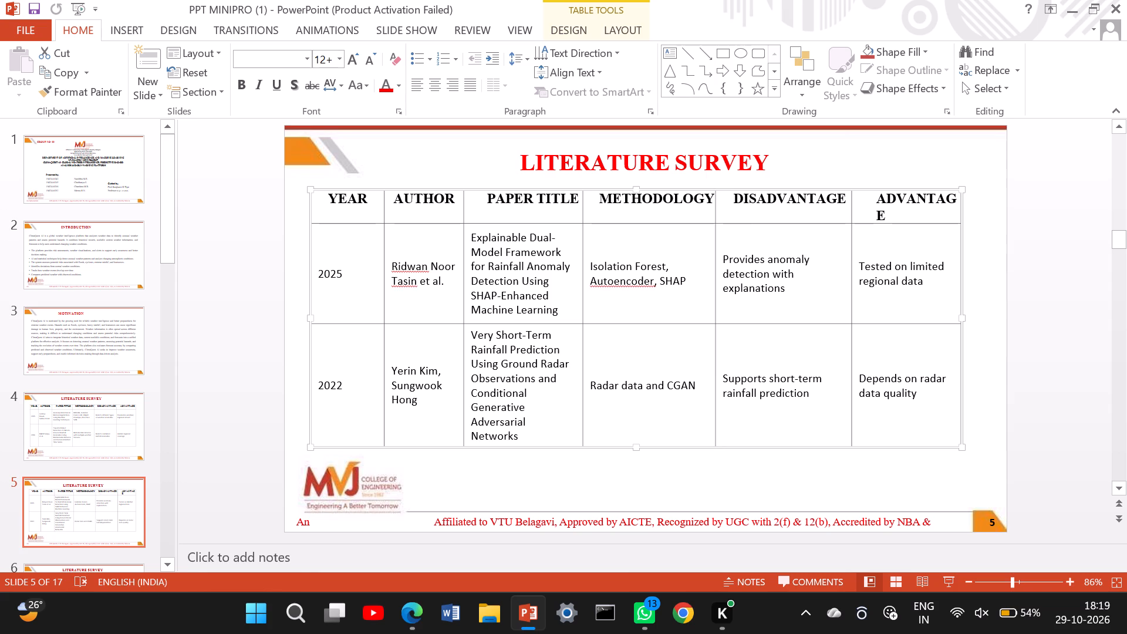
click(851, 212)
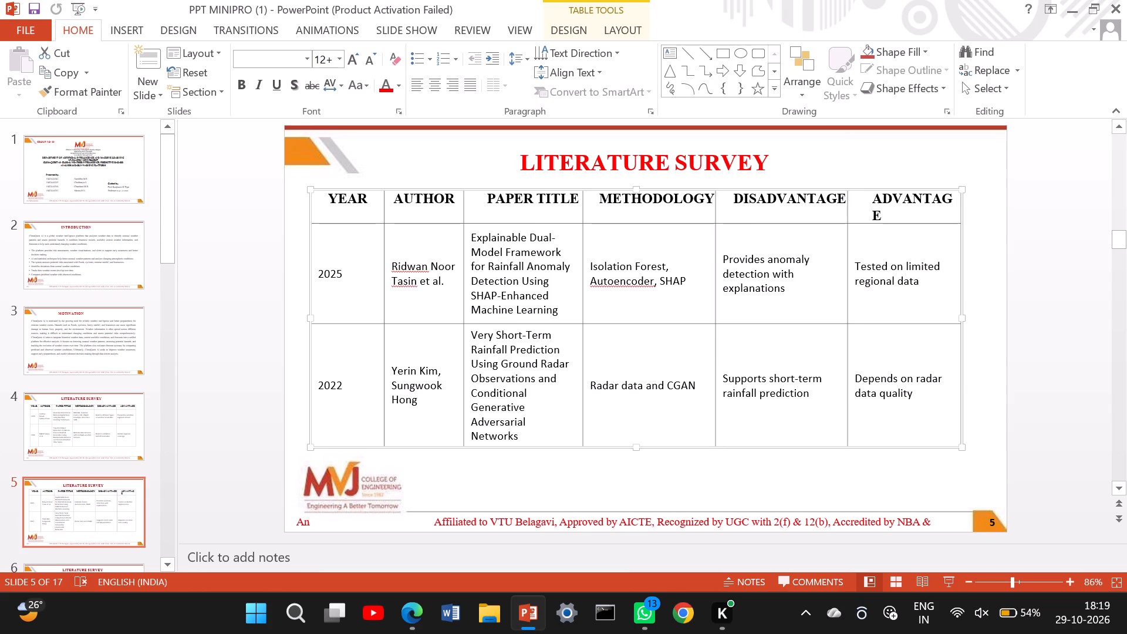
Extend the slide 5 table's right edge slightly outward so the ADVANTAGE heading fits on one line.
key(Left)
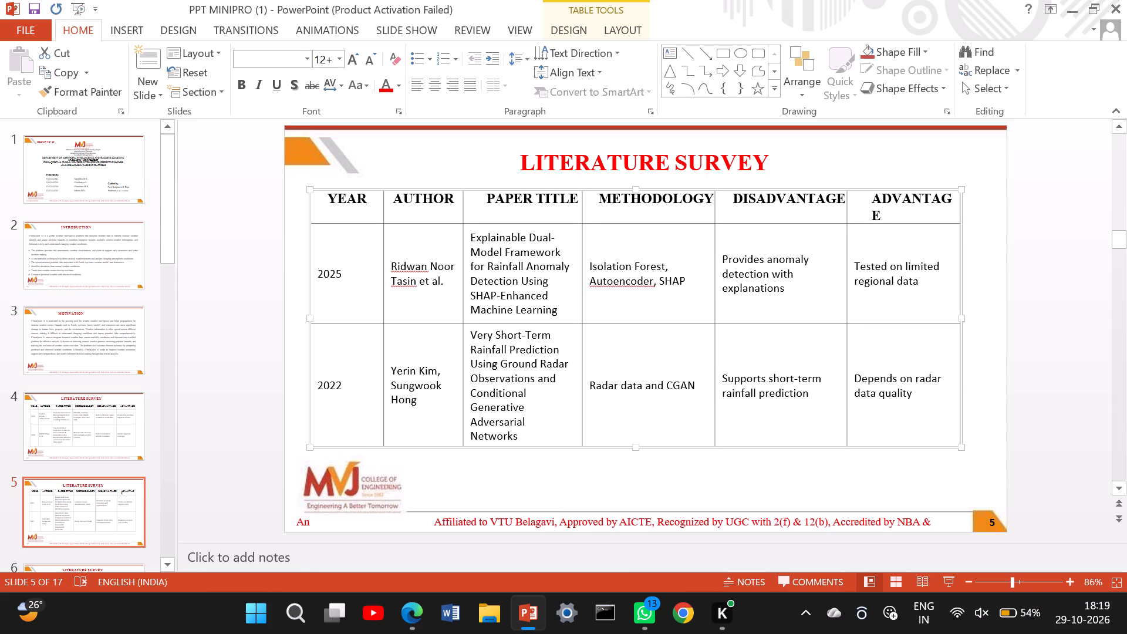
drag(959, 211, 975, 206)
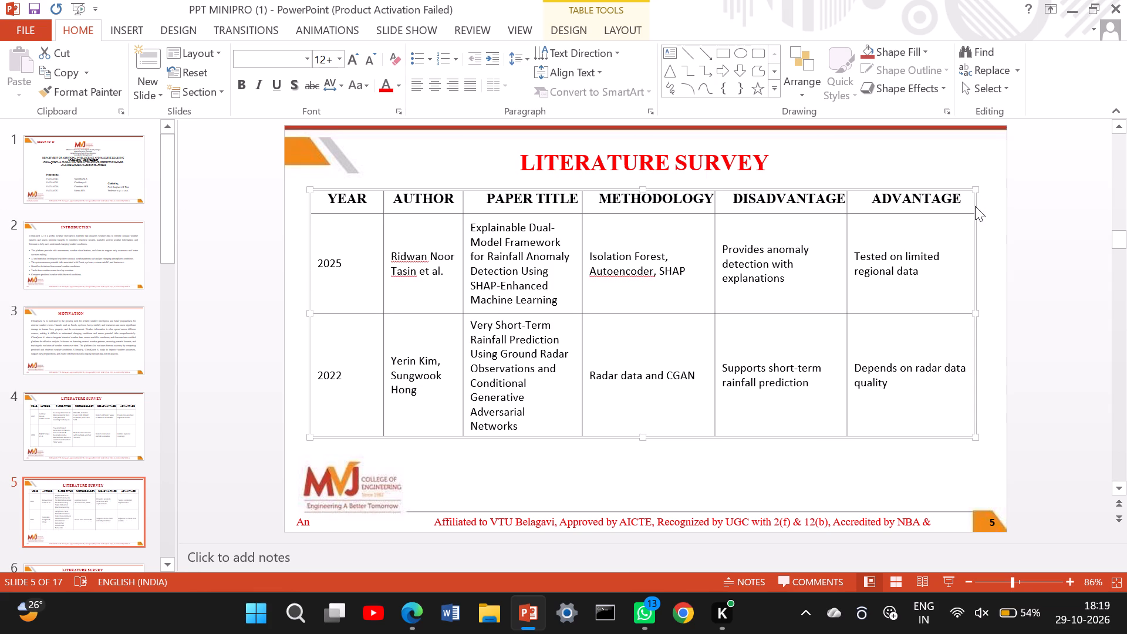
click(791, 480)
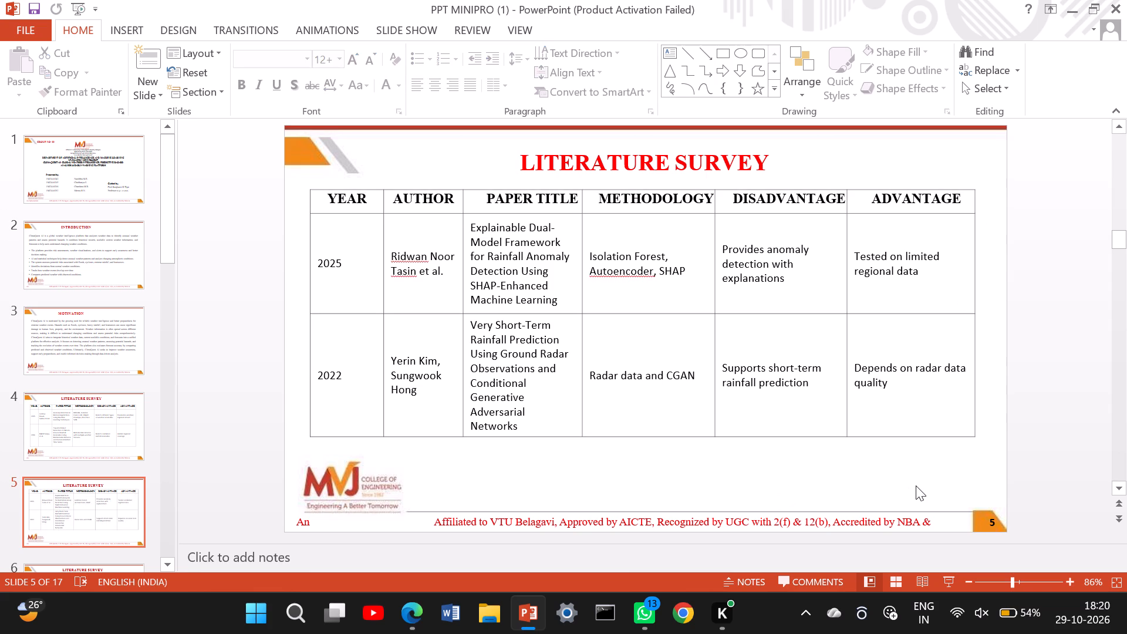
key(Right)
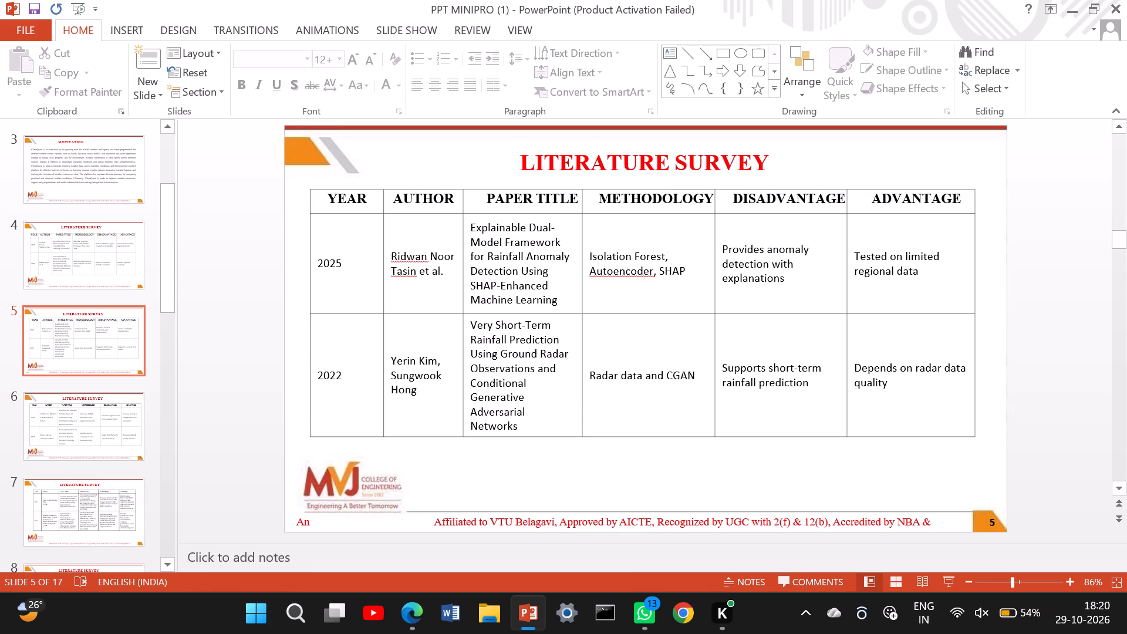
Copy the entire header row of slide 5's table, from YEAR to ADVANTAGE.
drag(320, 198, 832, 218)
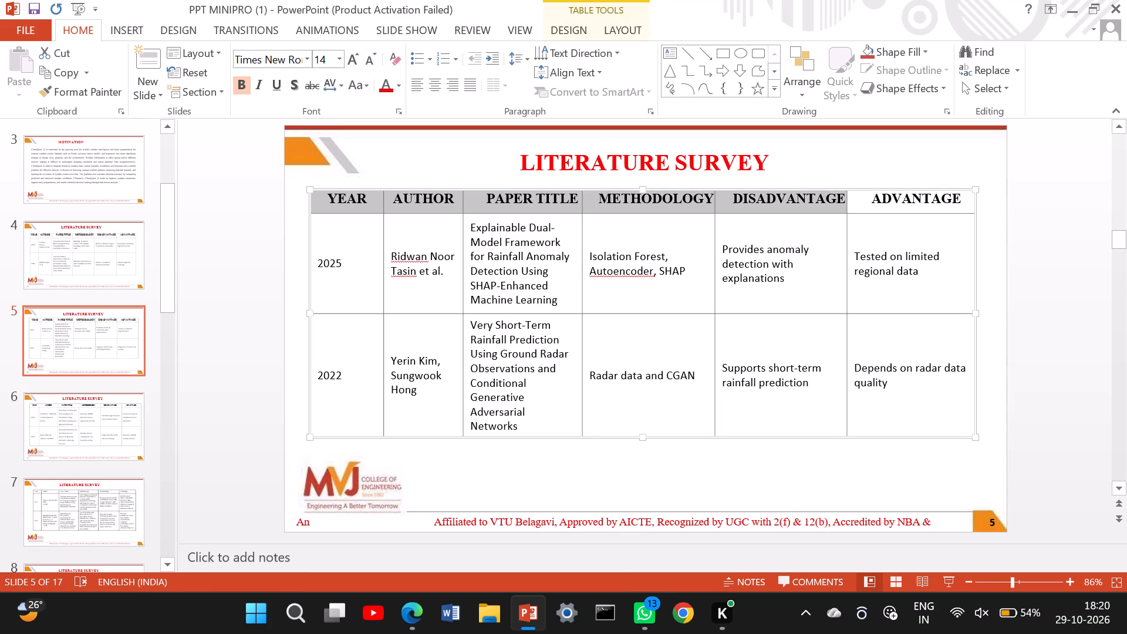
drag(832, 218, 953, 199)
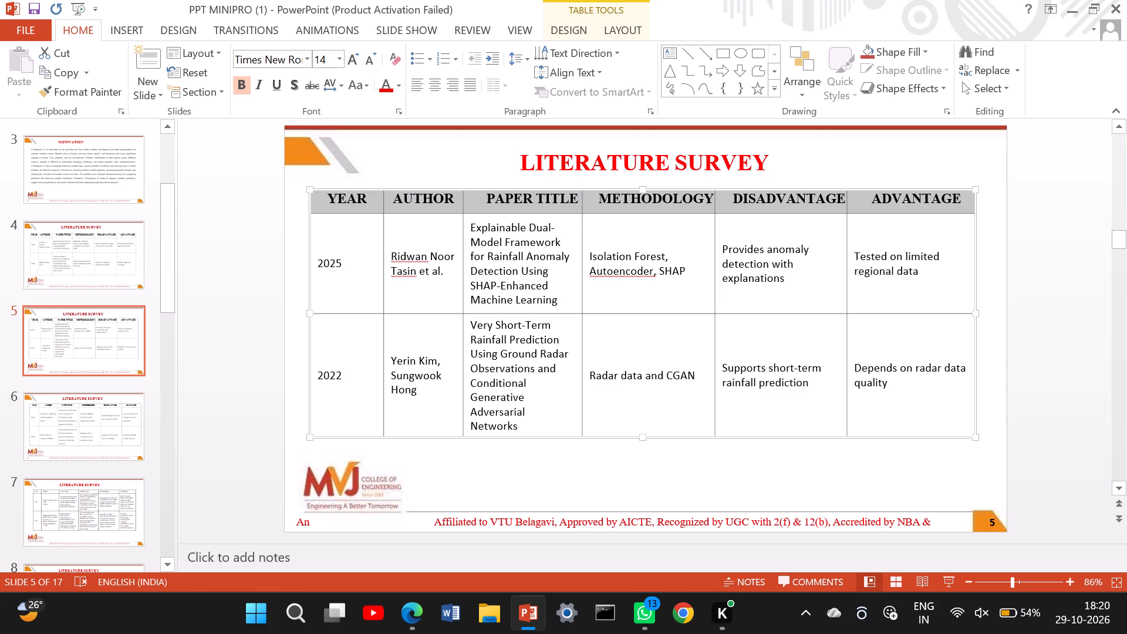
key(ctrl+c)
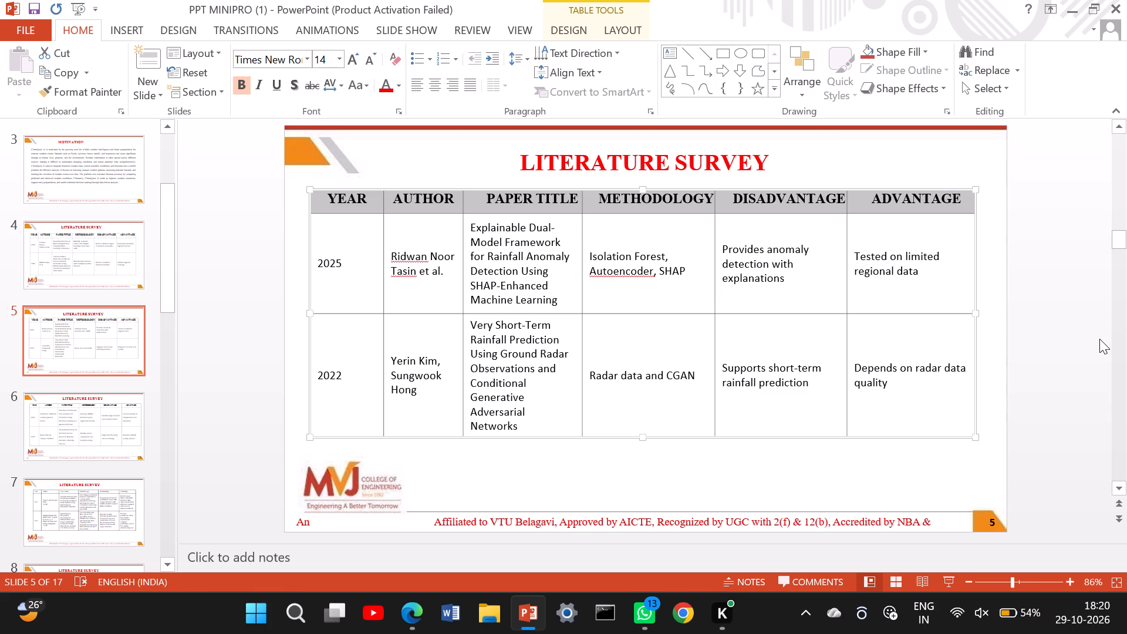
Replace the entire header row of slide 6's Literature Survey table with the header row copied from slide 5.
click(1100, 340)
key(Right)
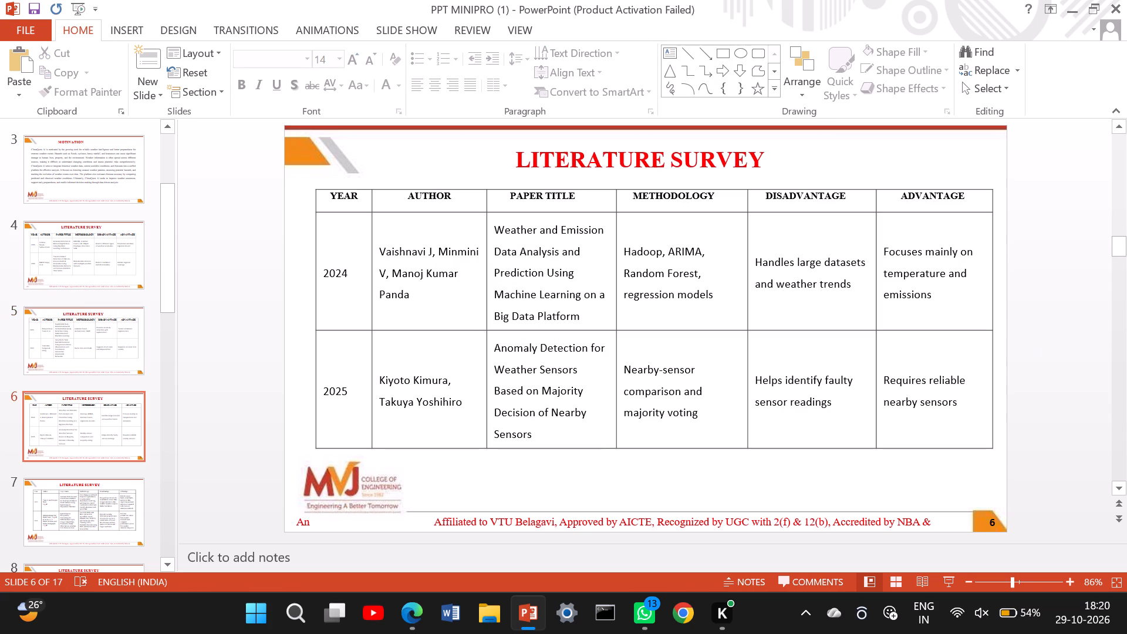
drag(328, 206, 497, 185)
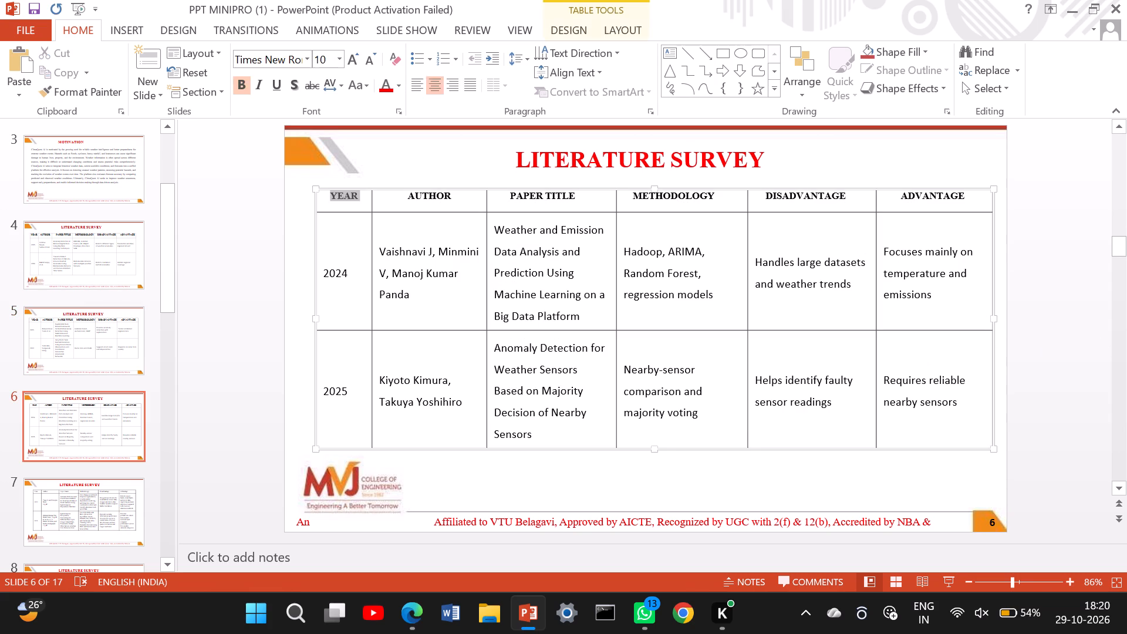
drag(497, 185, 924, 205)
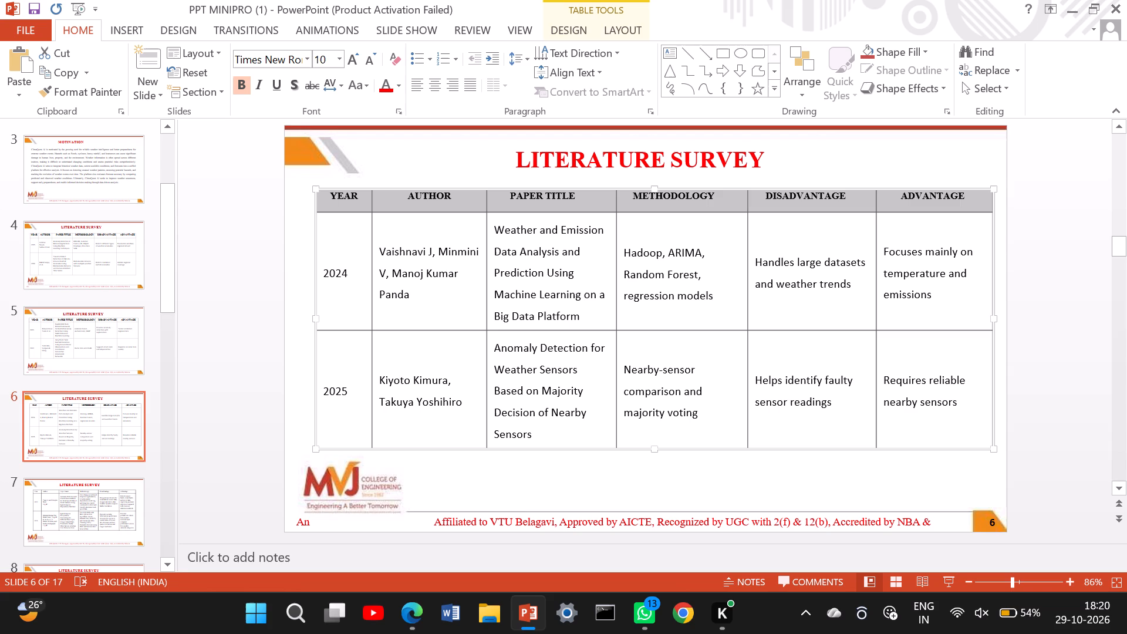
key(ctrl+v)
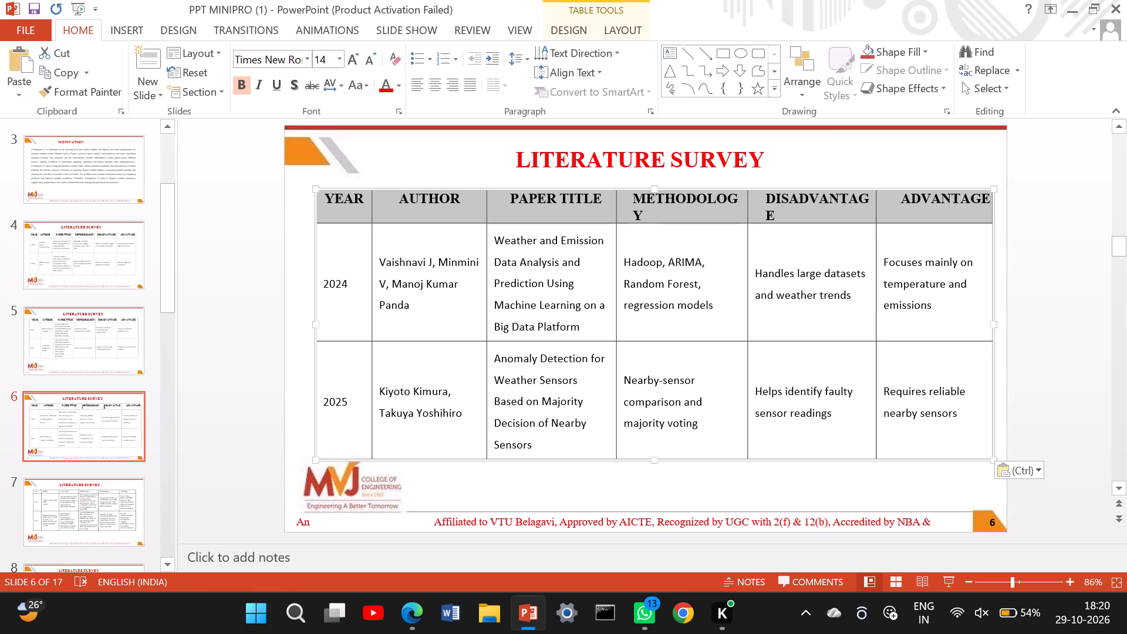
Narrow slide 6's AUTHOR and PAPER TITLE columns and widen METHODOLOGY and DISADVANTAGE so their headings fit on one line each.
click(617, 211)
click(615, 278)
click(599, 284)
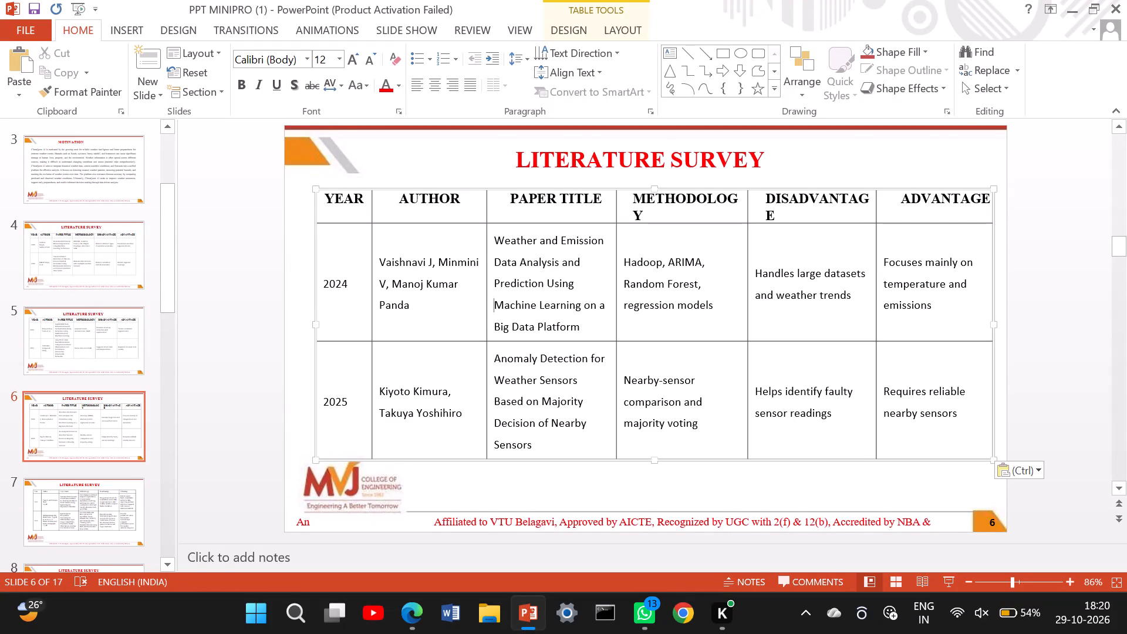
drag(485, 210, 465, 212)
drag(617, 208, 590, 212)
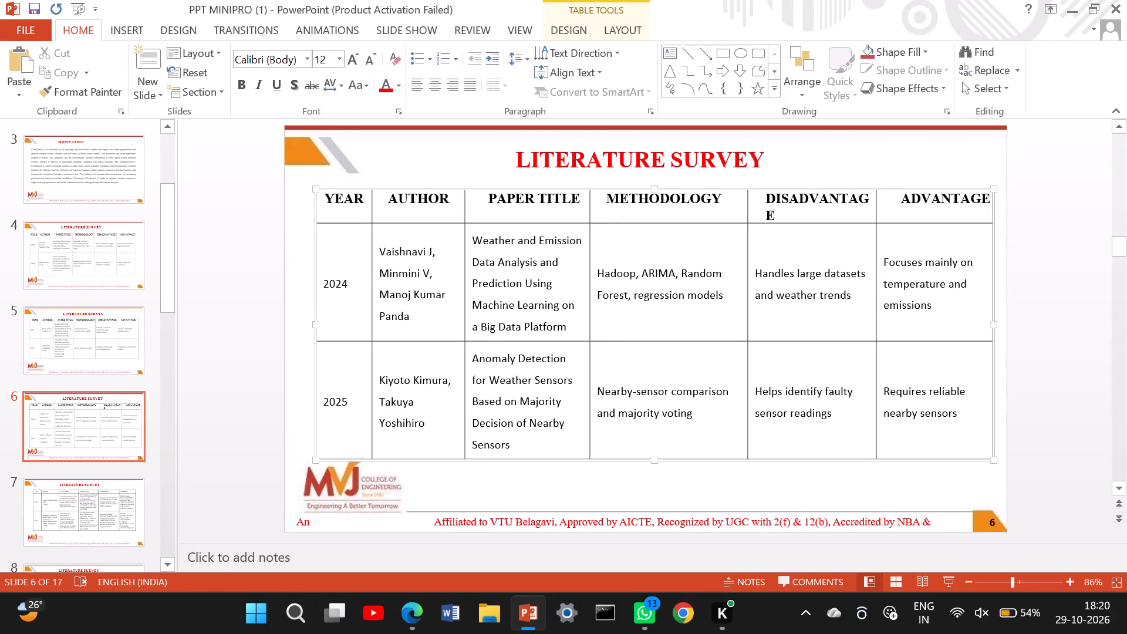
drag(749, 207, 733, 207)
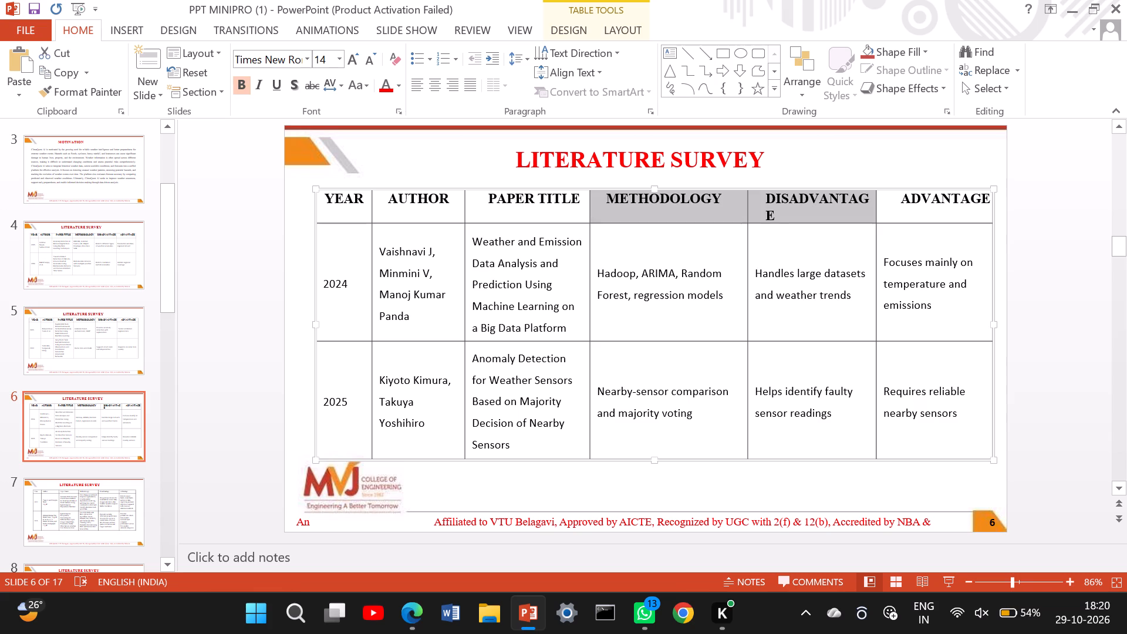
Shift the border between METHODOLOGY and DISADVANTAGE in slide 6's table so the DISADVANTAGE heading fits on one line.
drag(733, 207, 740, 205)
click(751, 212)
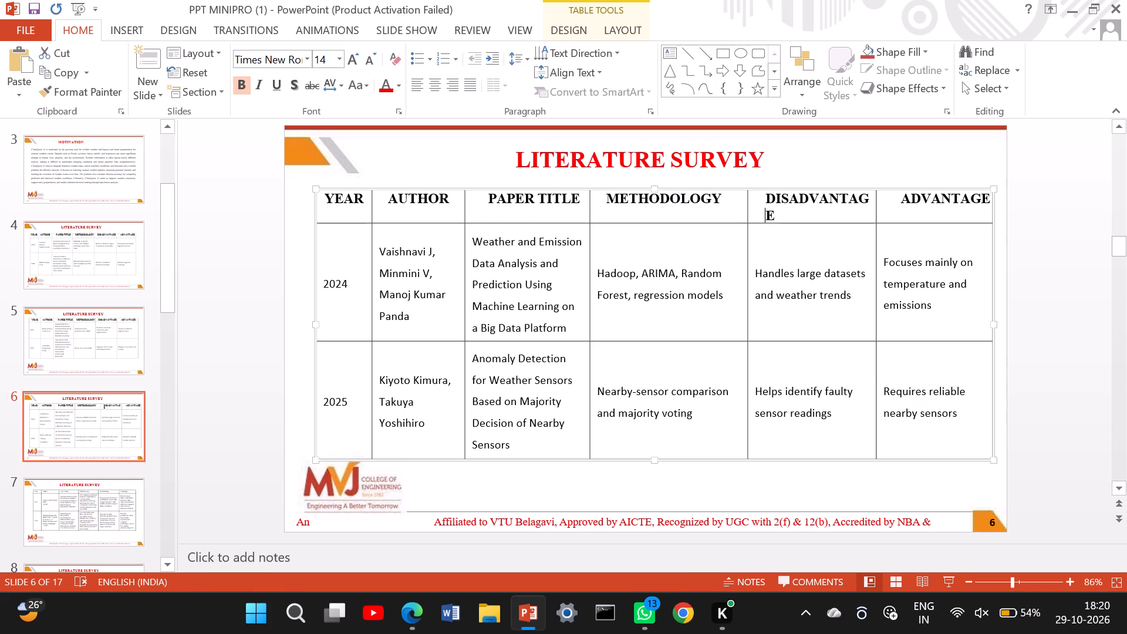
drag(748, 204, 730, 205)
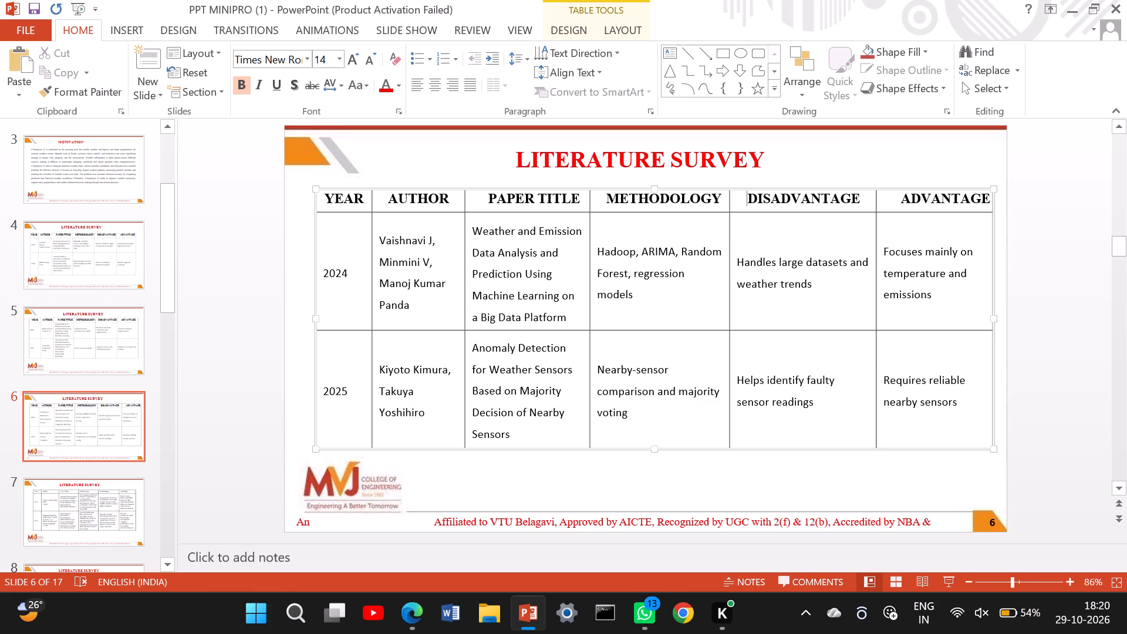
key(Left)
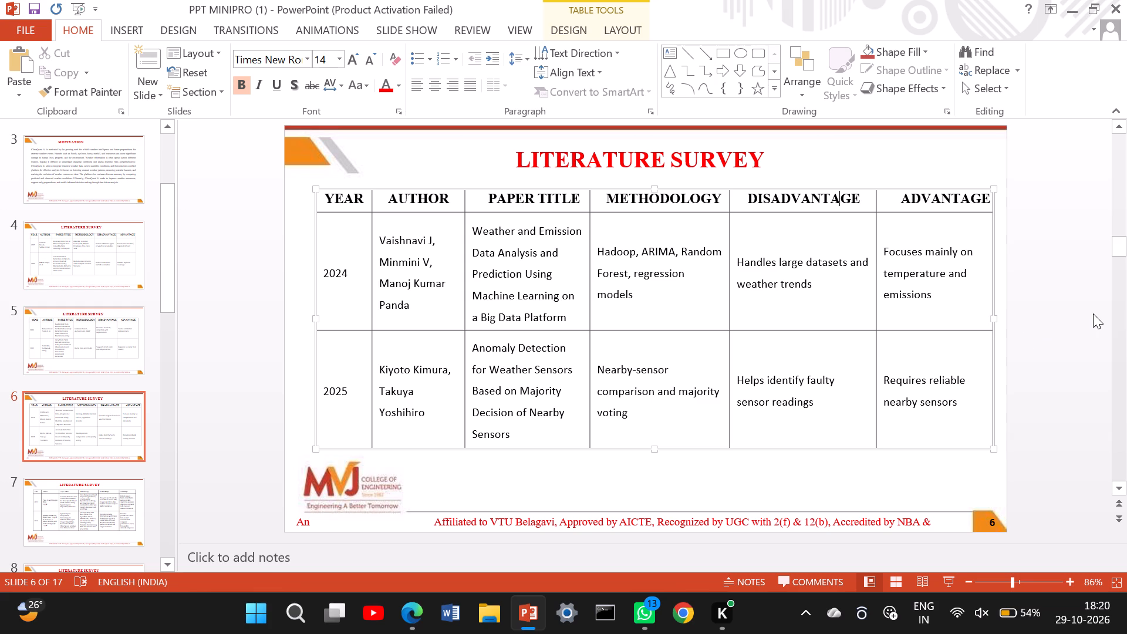
click(1093, 313)
Go to slide 7 and select the Literature Survey table's header cells, starting from Year.
key(Left)
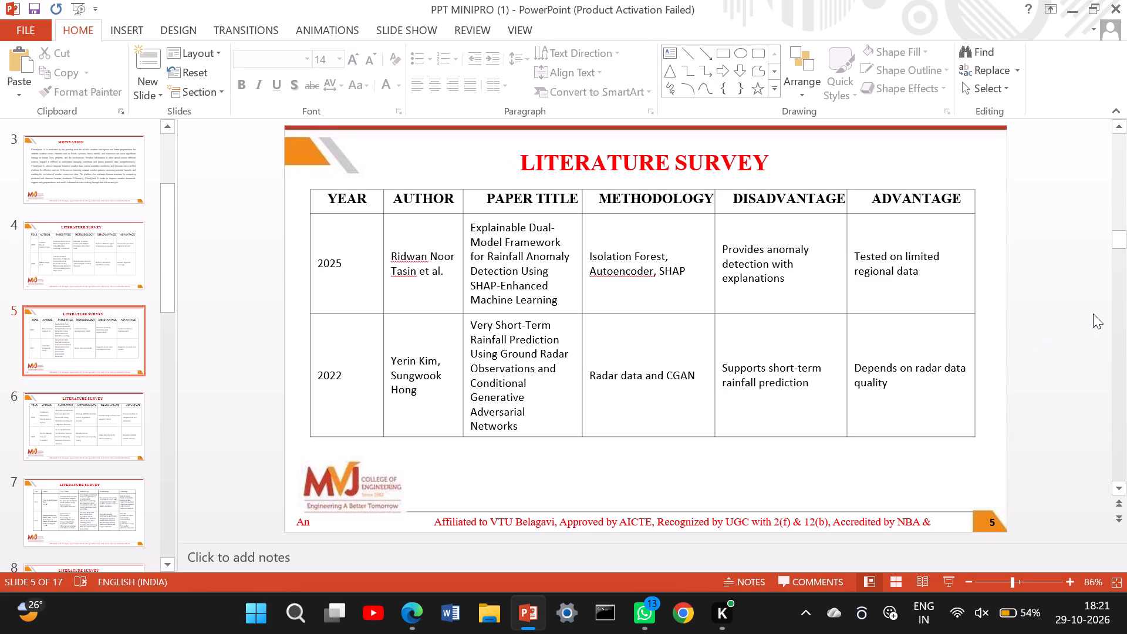
key(Right)
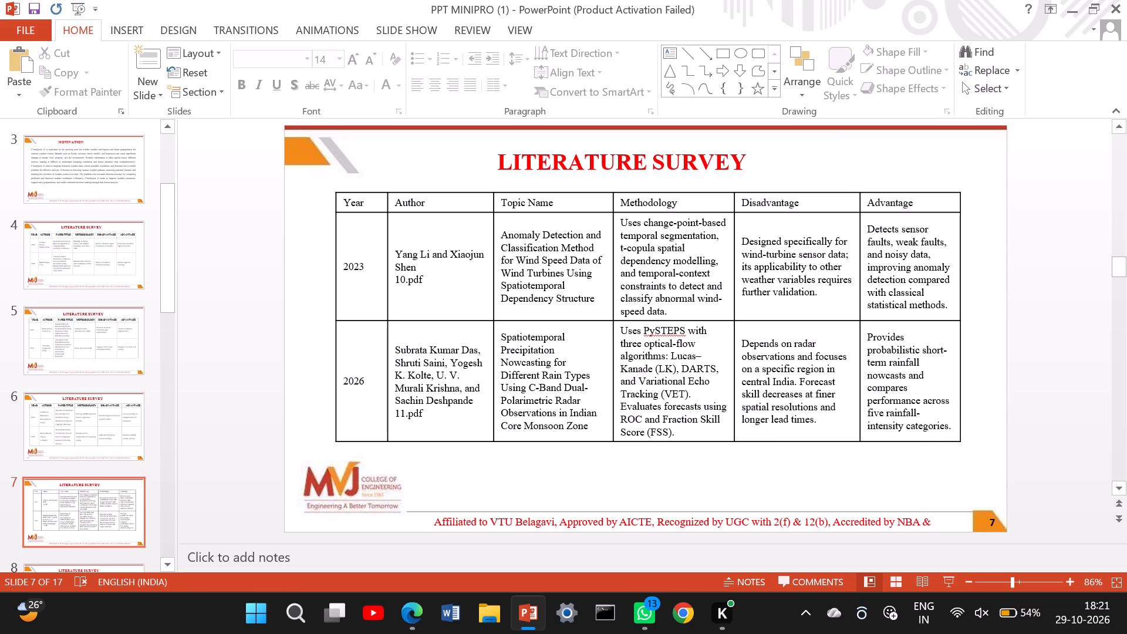
drag(343, 204, 616, 203)
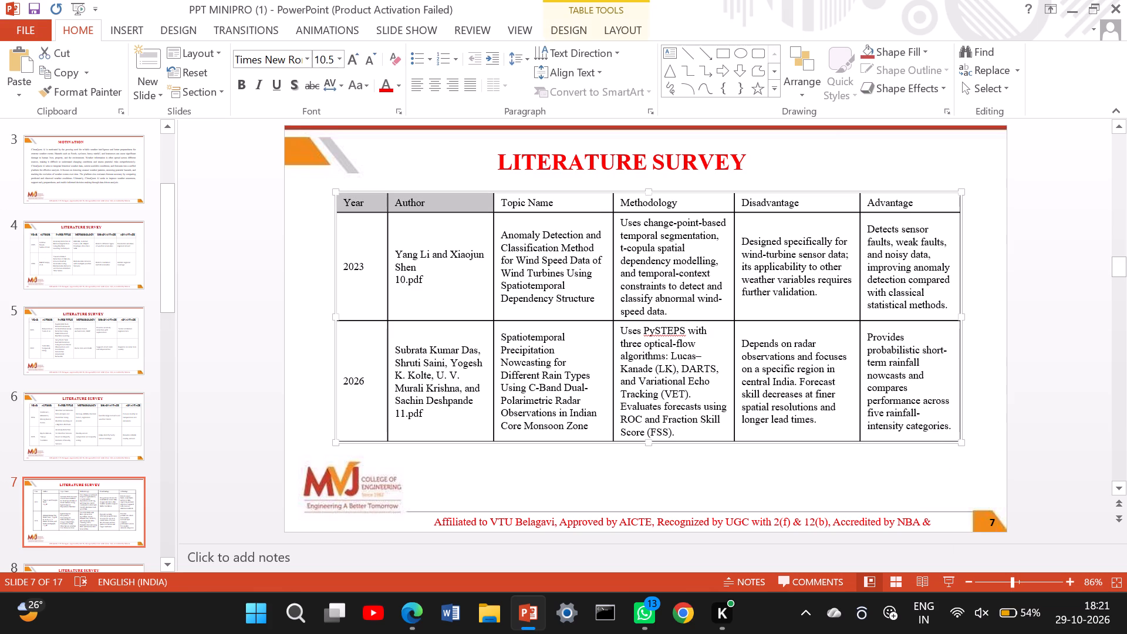
Replace slide 7's table header row, from Year to Advantage, with the copied bold size 14 header row.
drag(616, 203, 958, 203)
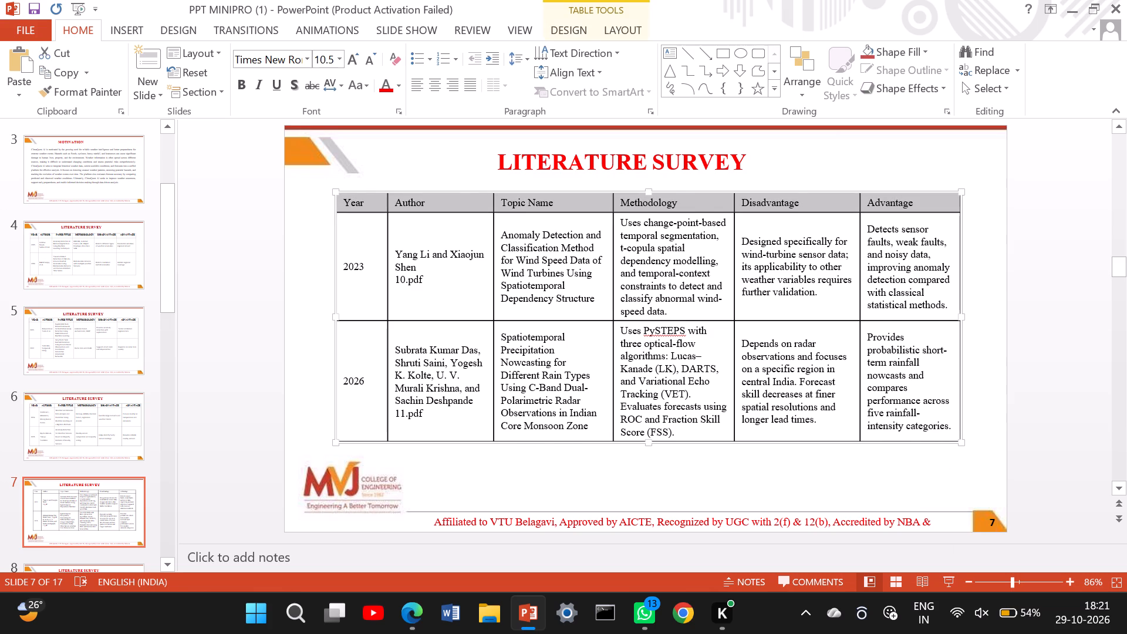
key(ctrl+v)
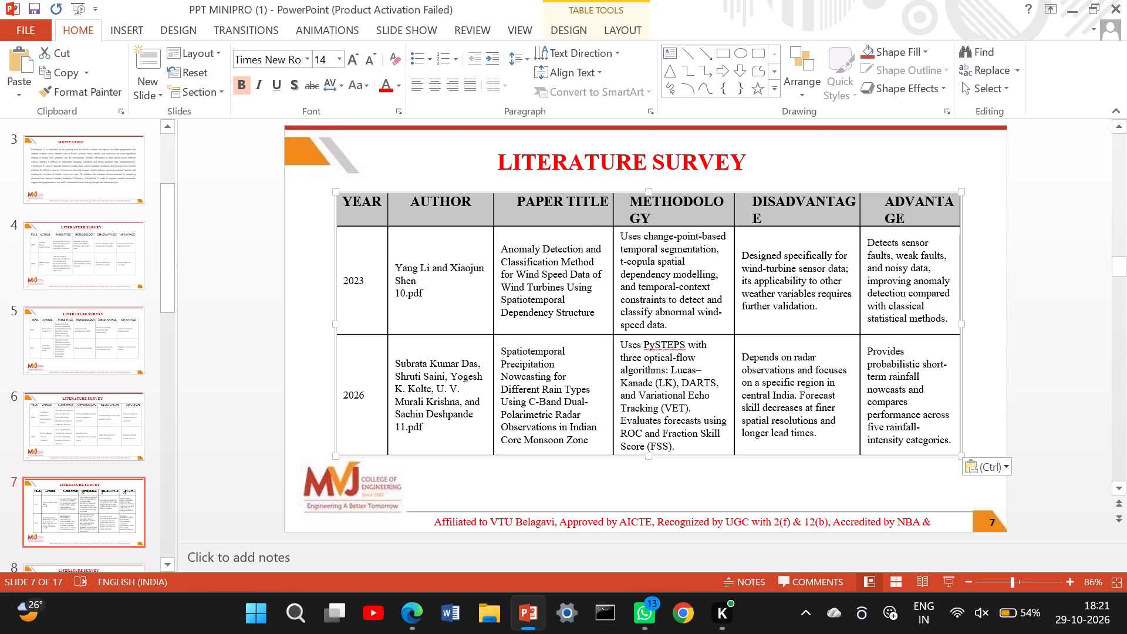
Widen the slide 7 table by extending its left and right edges toward the slide's margins.
click(344, 271)
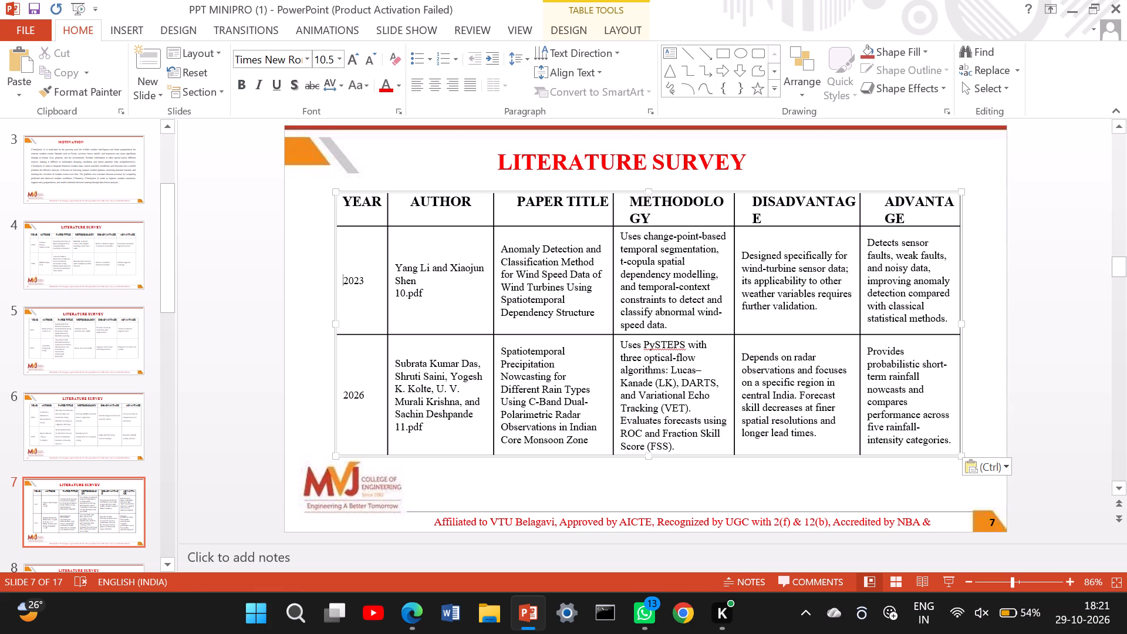
drag(340, 321, 336, 321)
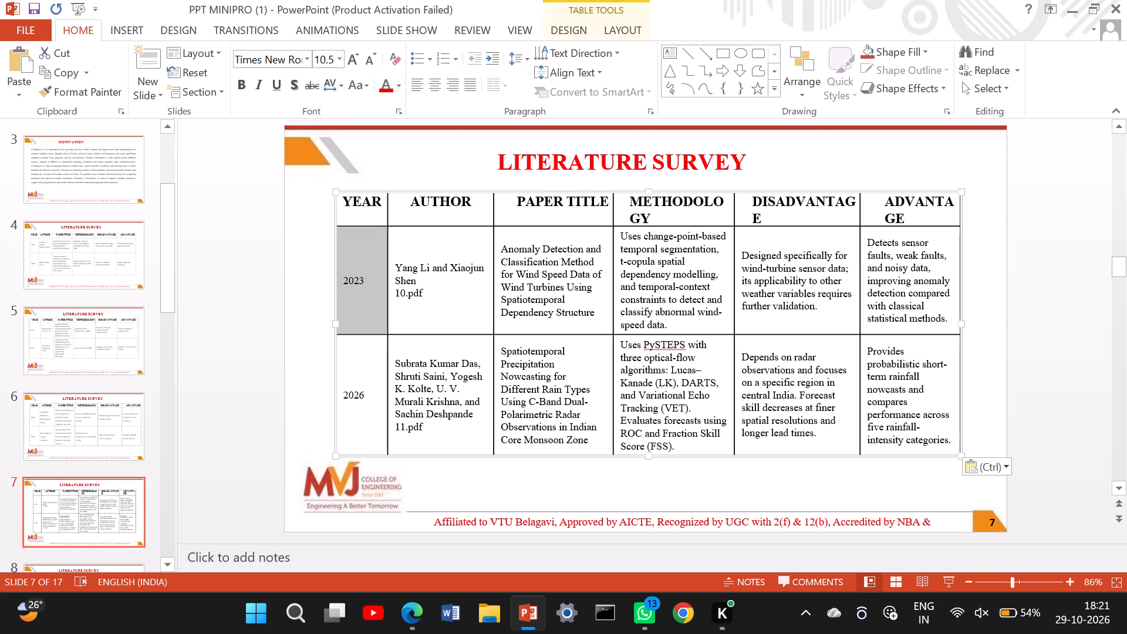
drag(336, 321, 332, 321)
click(376, 358)
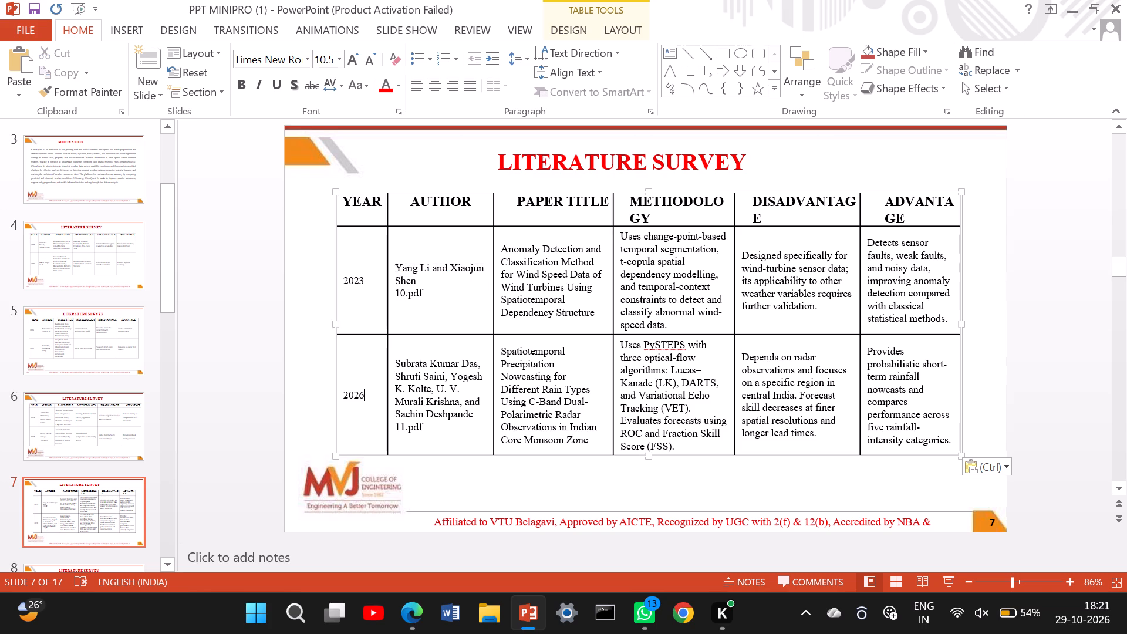
drag(334, 326, 315, 326)
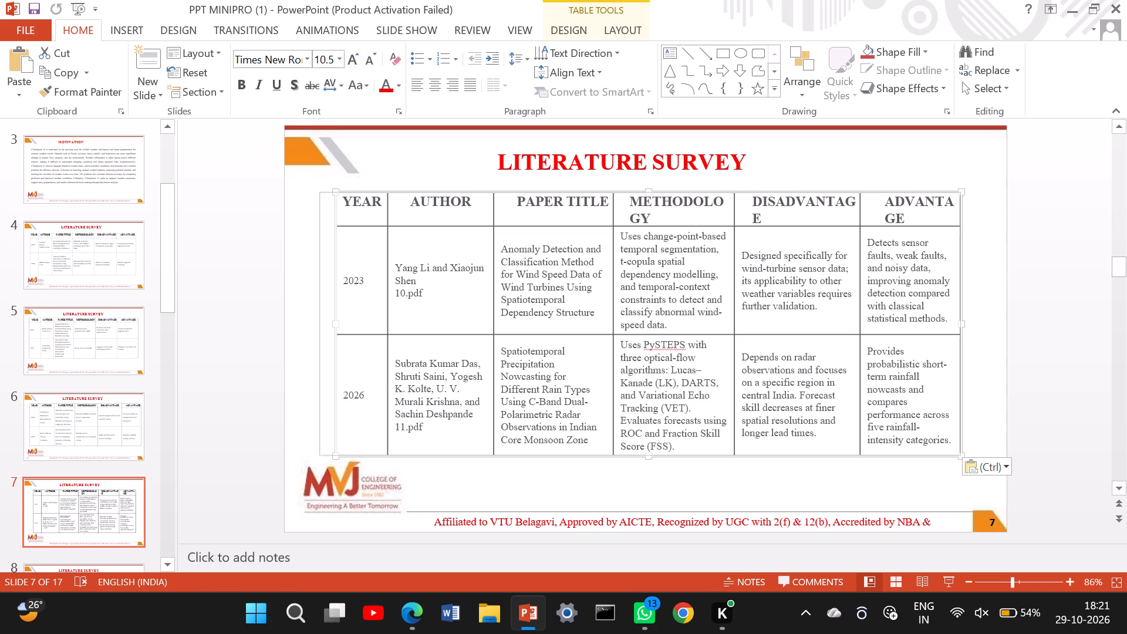
drag(315, 326, 309, 326)
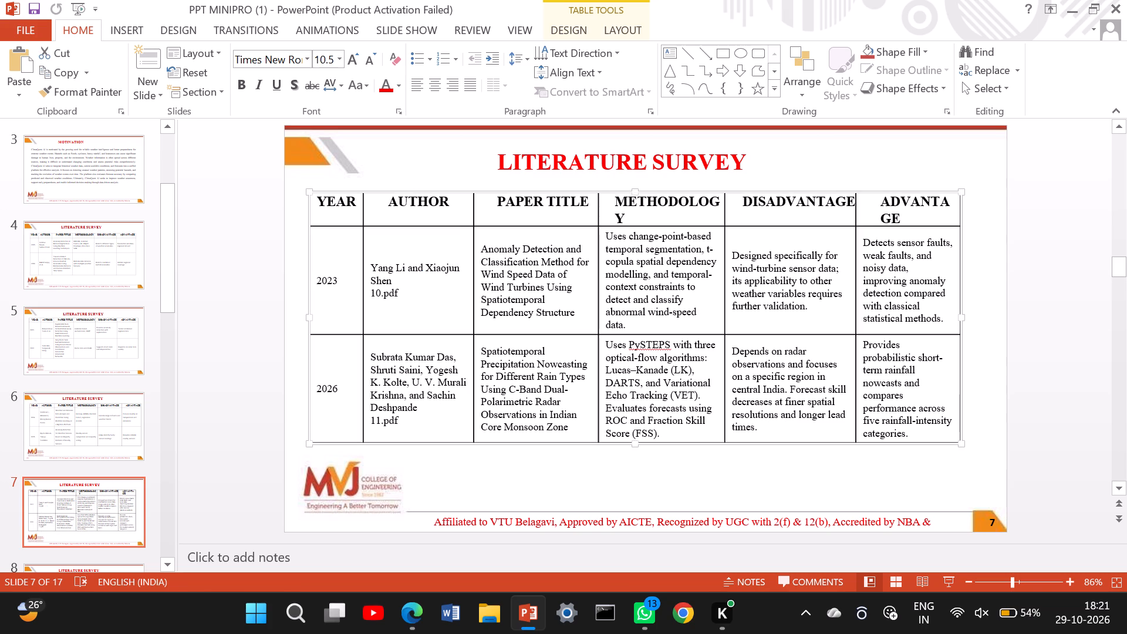
drag(959, 321, 981, 314)
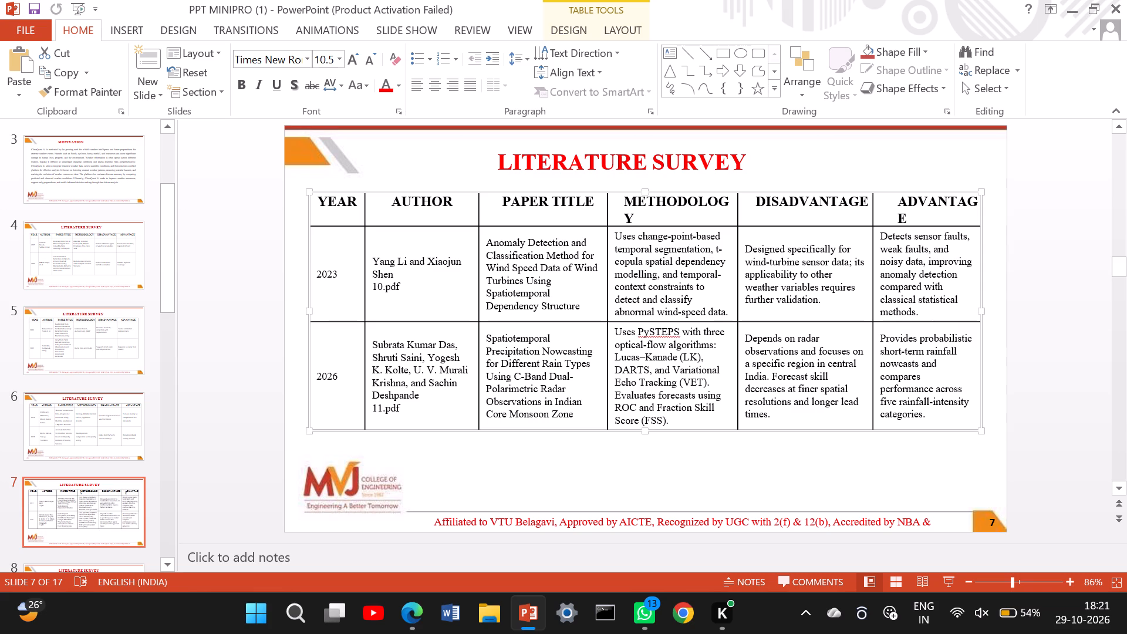
Narrow slide 7's AUTHOR and PAPER TITLE columns and widen METHODOLOGY and ADVANTAGE so every heading fits on one line.
drag(480, 213, 460, 214)
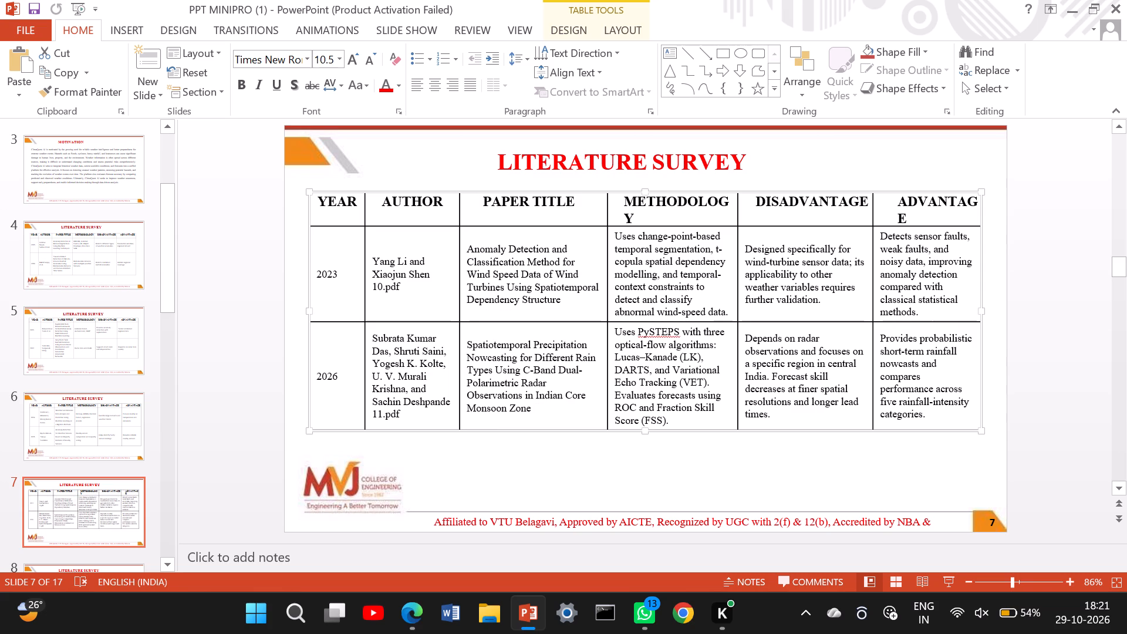
drag(605, 208, 583, 212)
drag(583, 212, 576, 212)
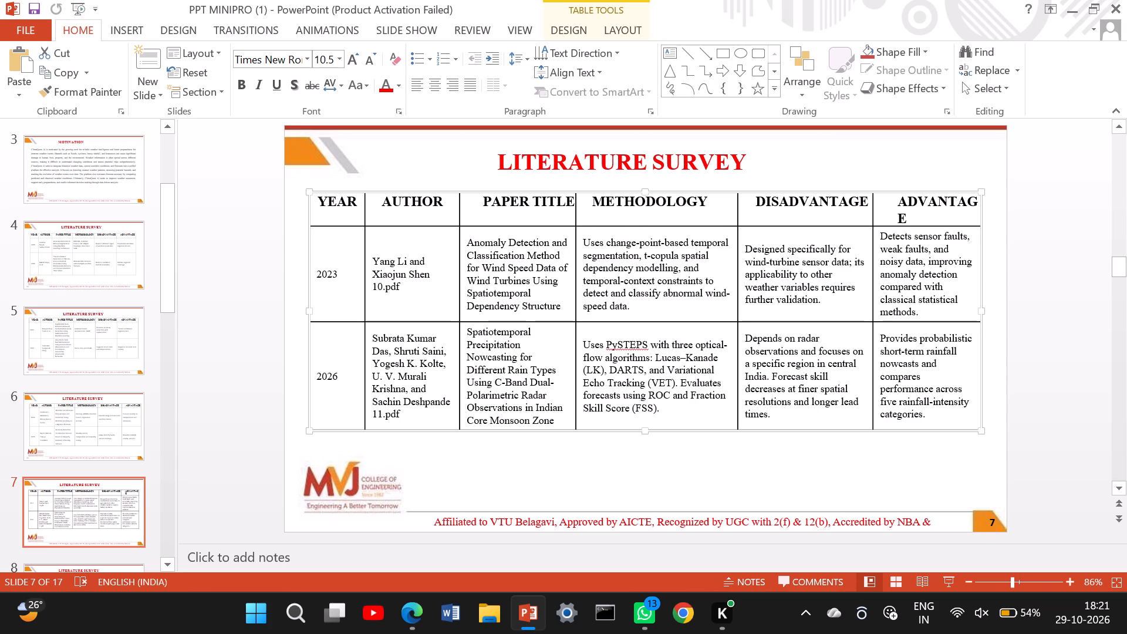
drag(737, 214, 718, 214)
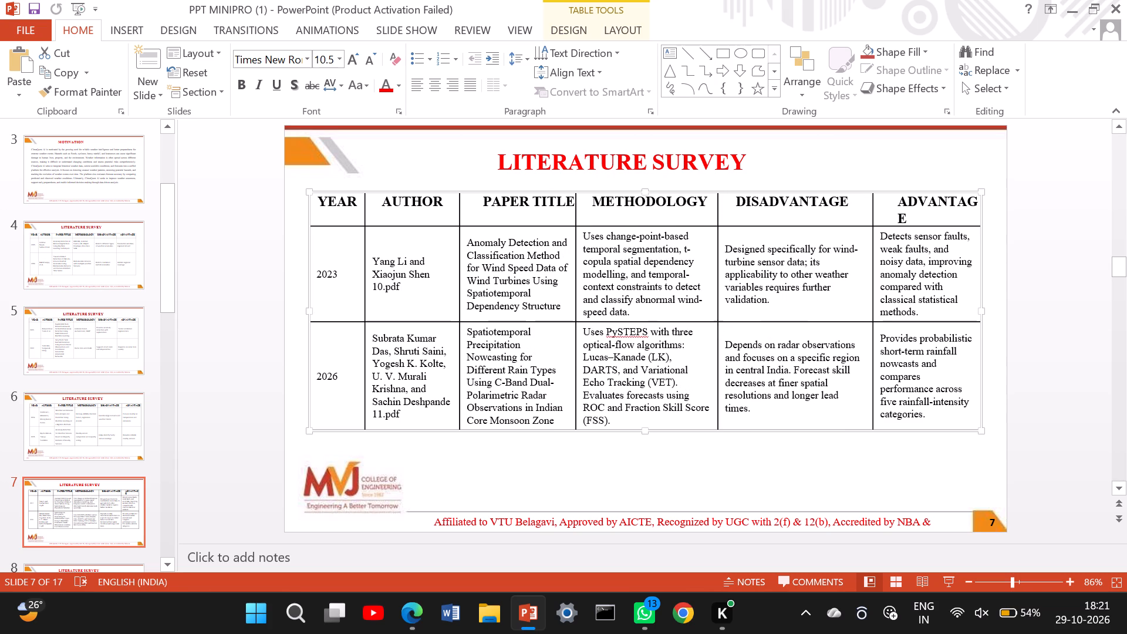
drag(872, 211, 856, 213)
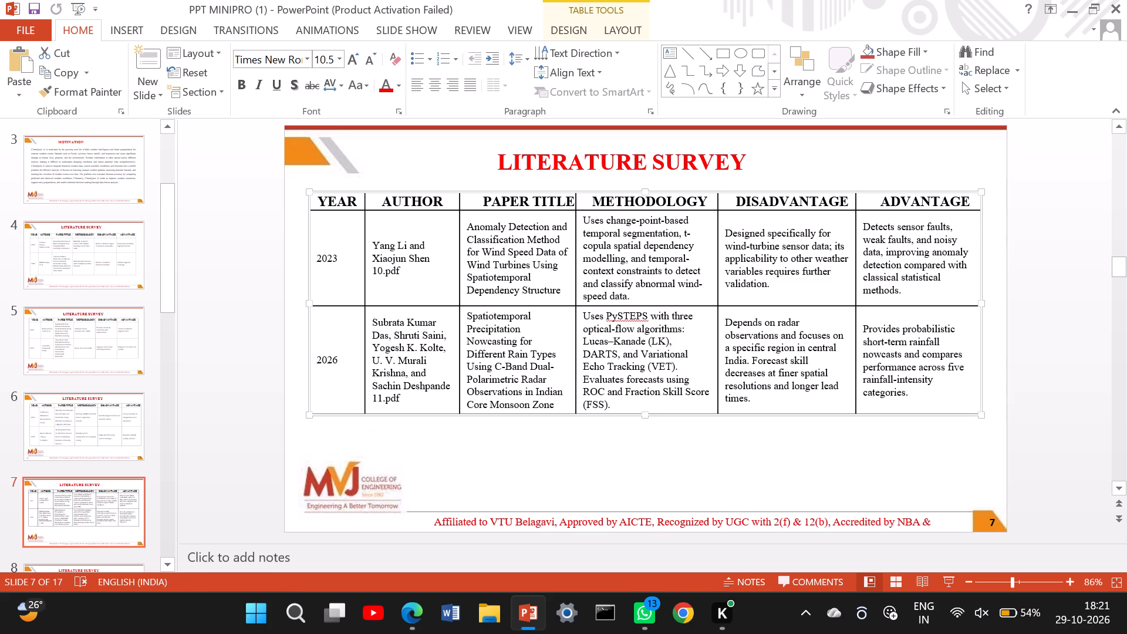
click(888, 493)
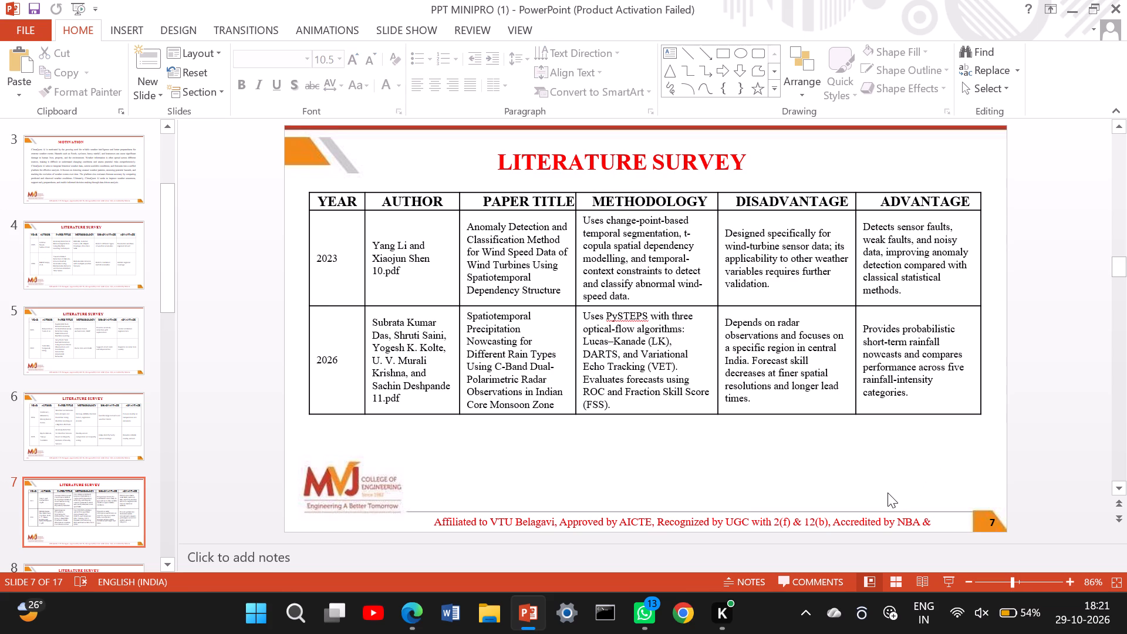
Replace slide 8's table header row, from Year to Advantage, with the copied bold size 14 header row.
key(Right)
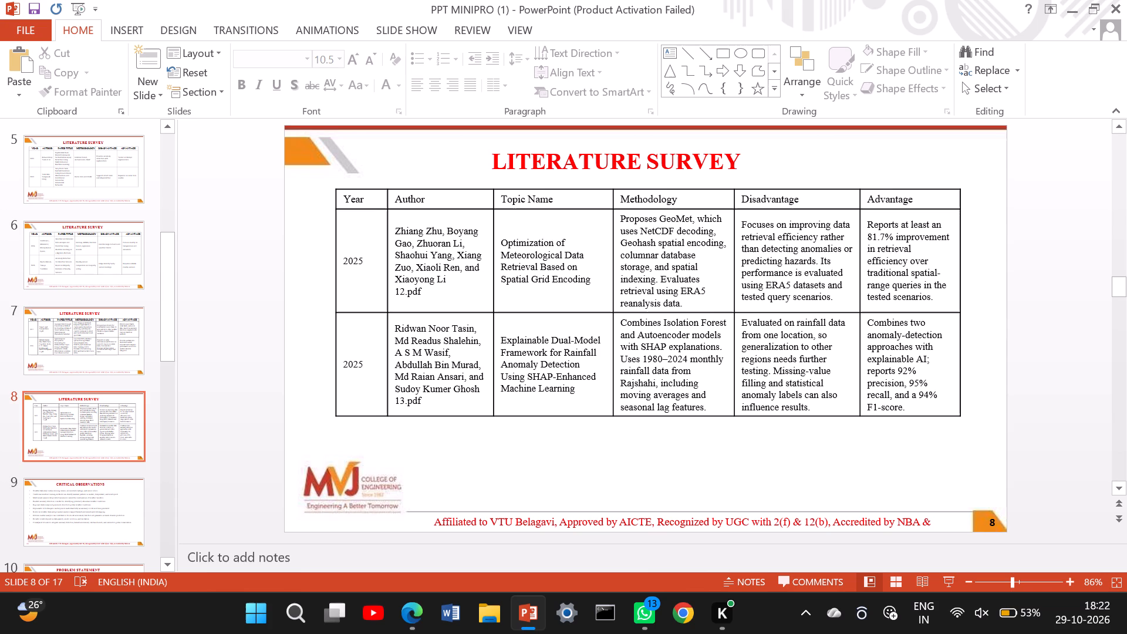
drag(345, 197, 845, 208)
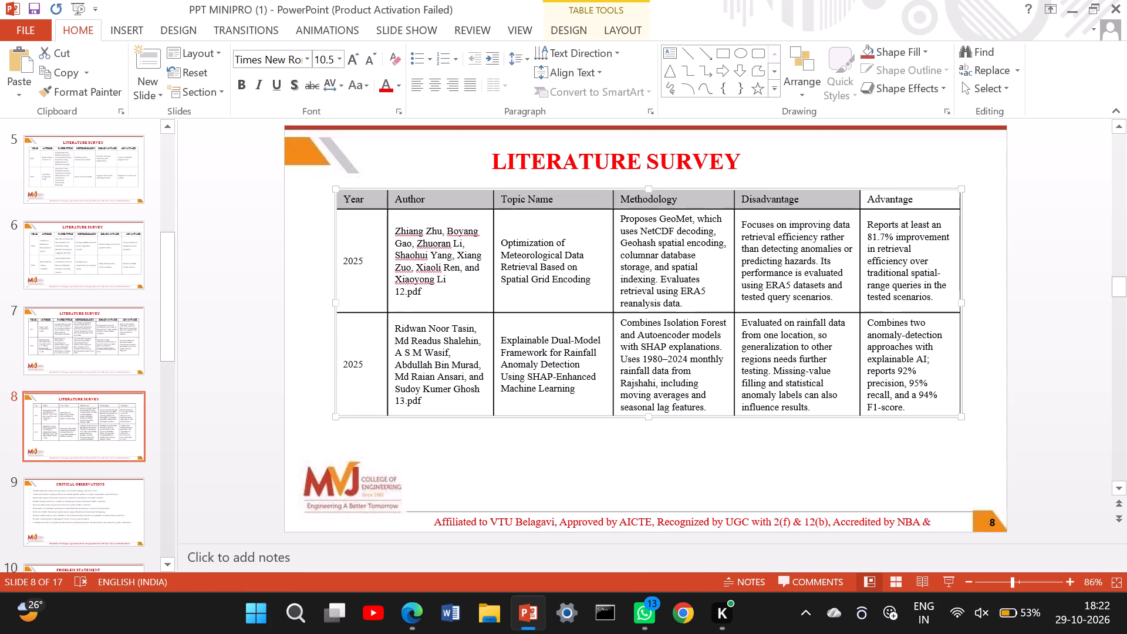
drag(845, 208, 938, 208)
key(ctrl+v)
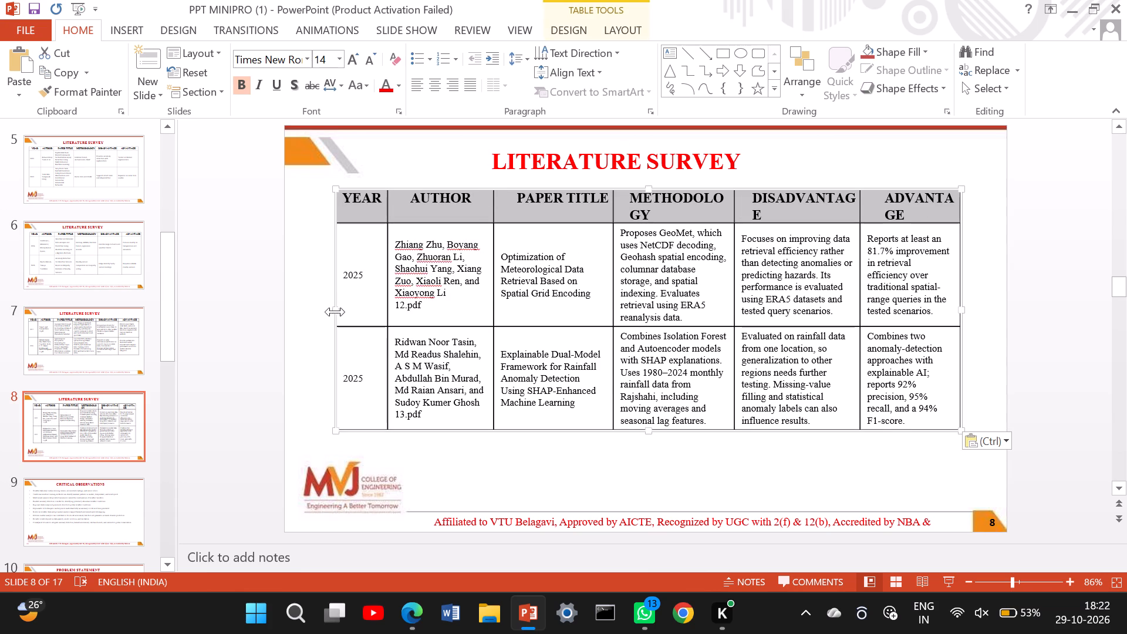
Widen the slide 8 table by extending its left edge toward the slide's left margin.
drag(335, 310, 310, 309)
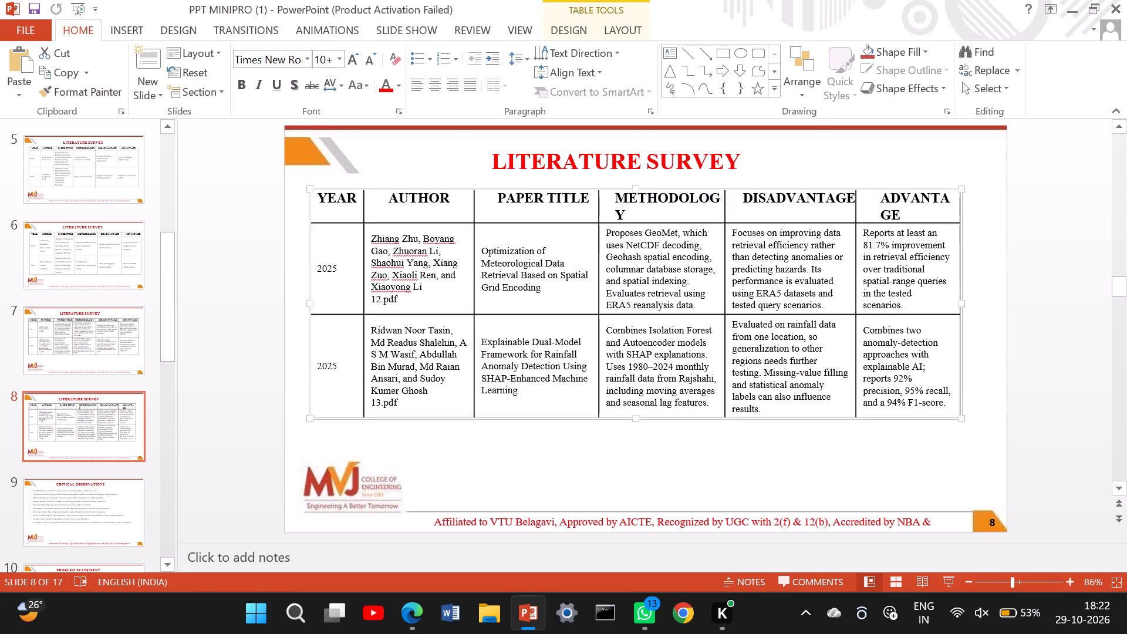
Narrow slide 8's AUTHOR column and widen METHODOLOGY and DISADVANTAGE, fitting the METHODOLOGY heading on one line.
drag(475, 208, 463, 210)
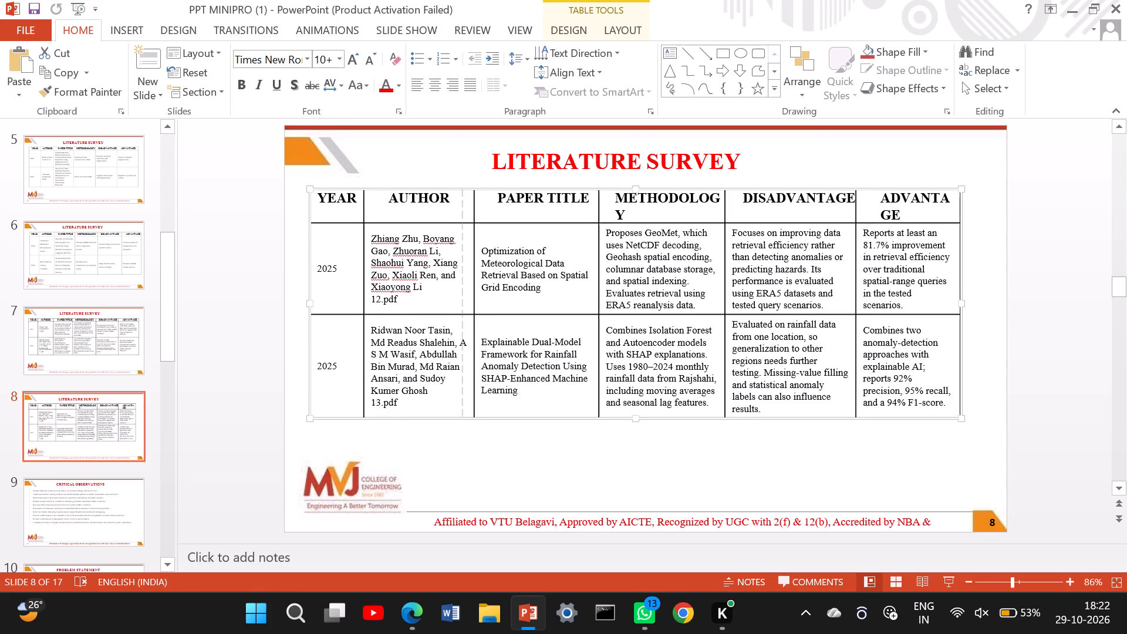
drag(463, 210, 457, 210)
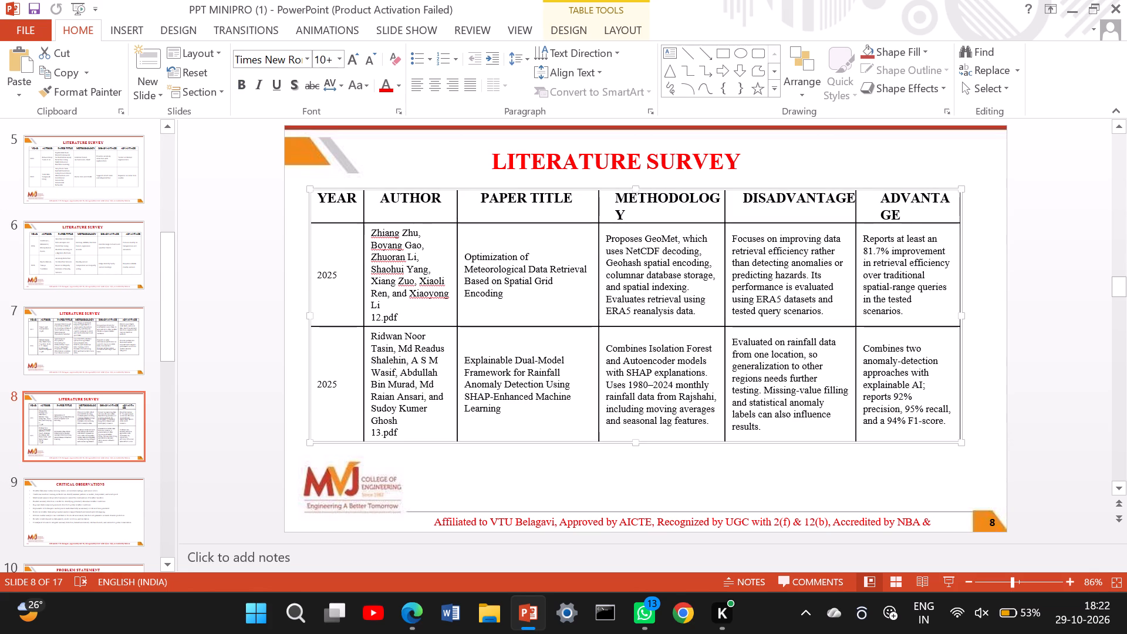
drag(598, 210, 580, 210)
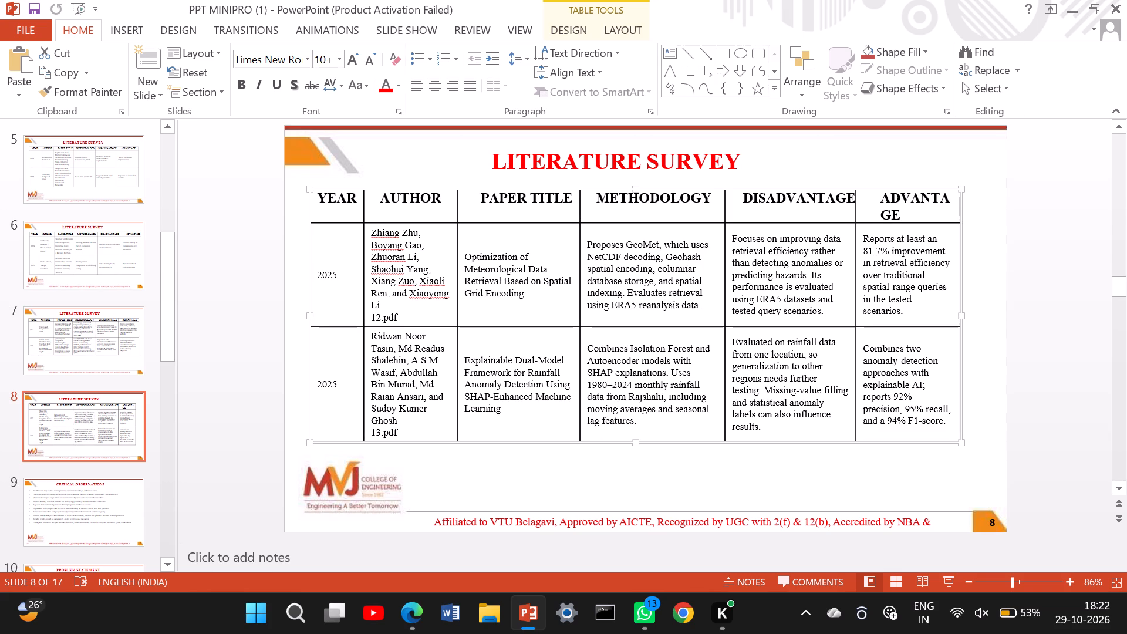
drag(724, 210, 713, 211)
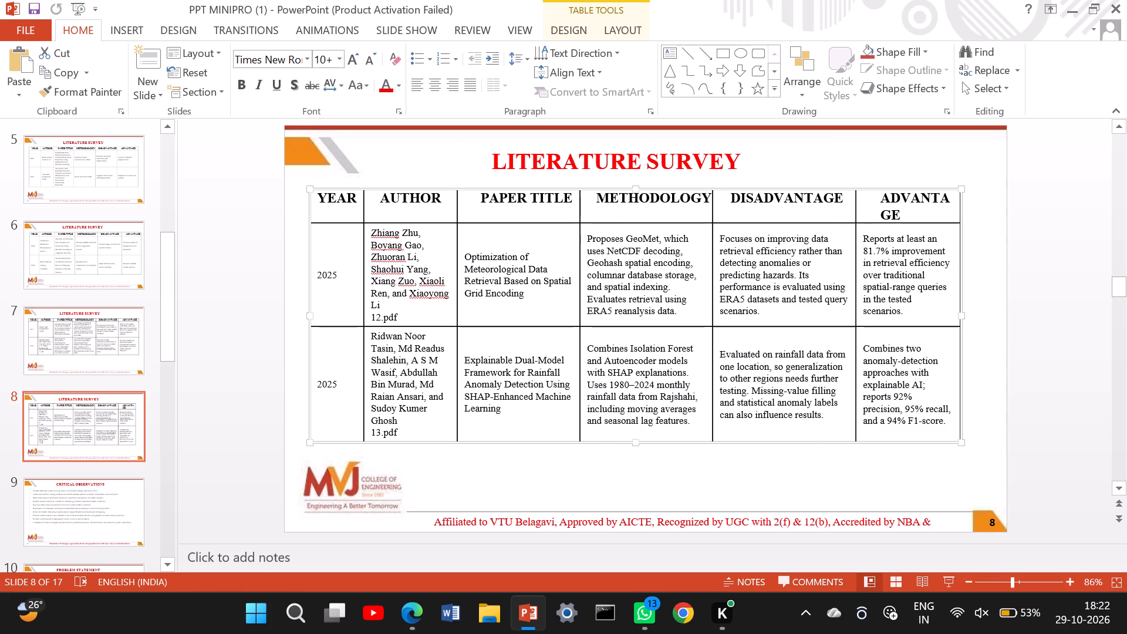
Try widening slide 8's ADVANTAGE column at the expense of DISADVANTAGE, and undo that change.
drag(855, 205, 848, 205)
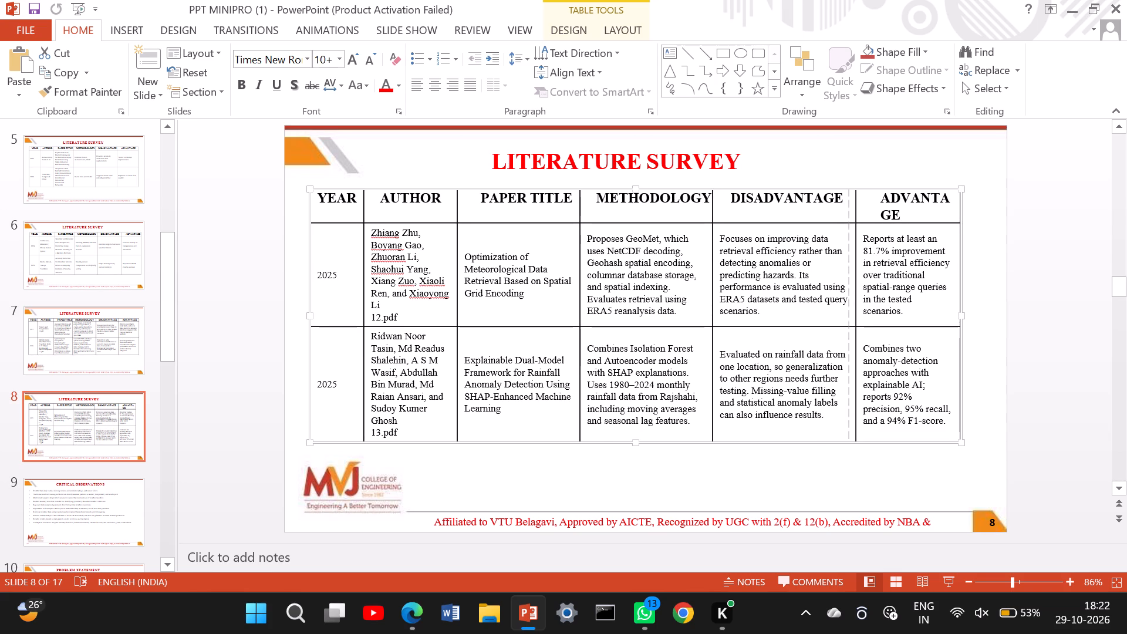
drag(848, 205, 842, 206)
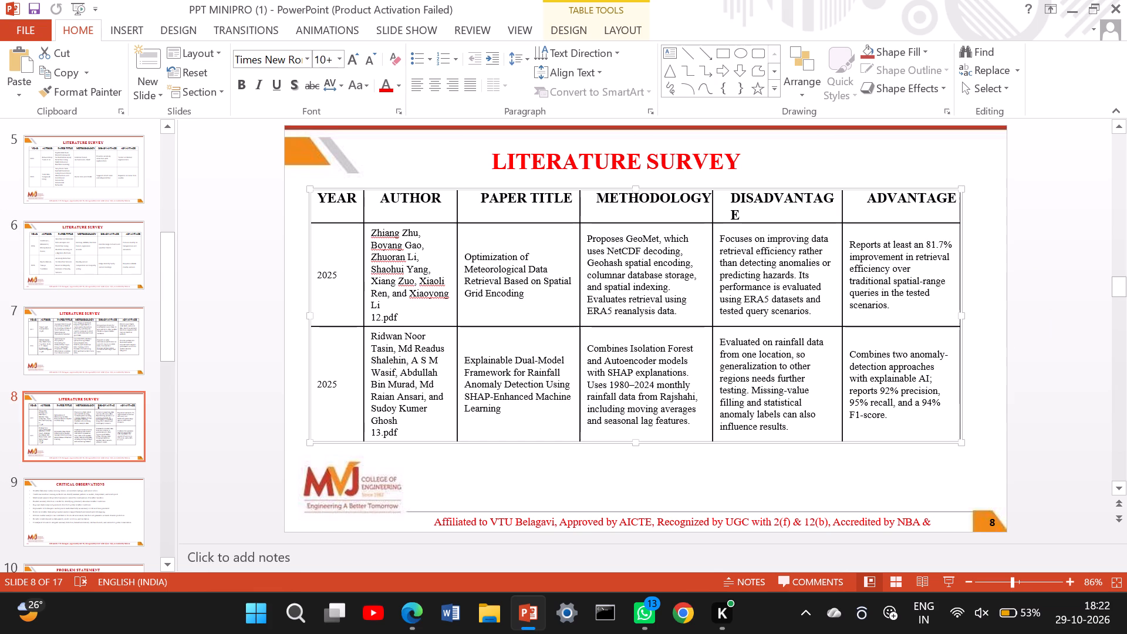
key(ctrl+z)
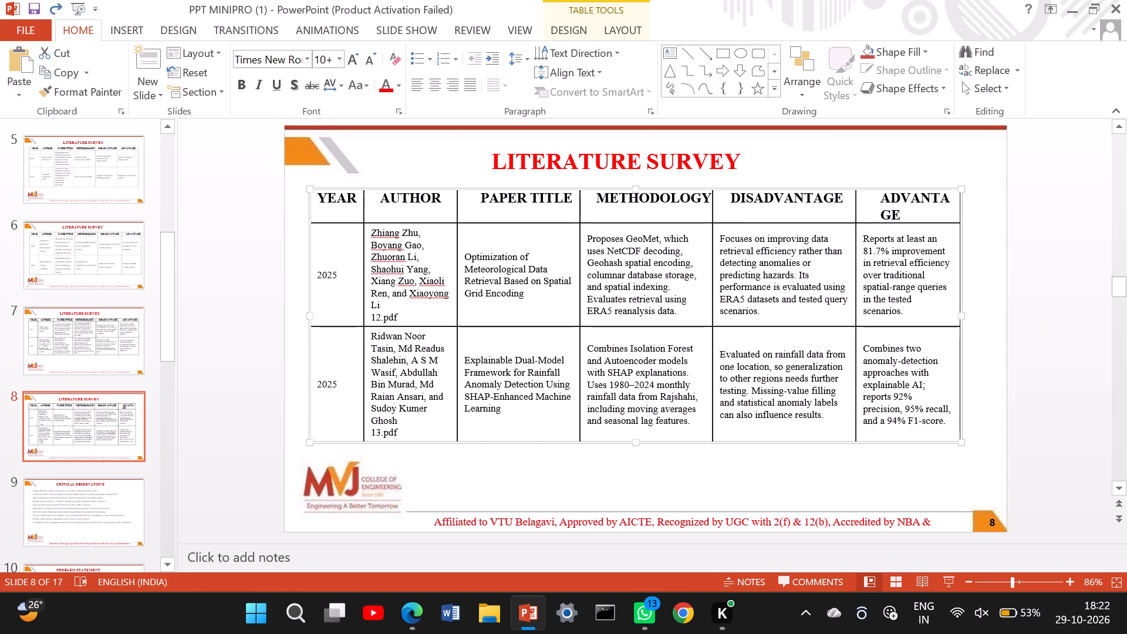
Widen slide 8's ADVANTAGE column slightly and extend the table's right edge outward so the ADVANTAGE heading fits on one line.
drag(855, 211, 849, 212)
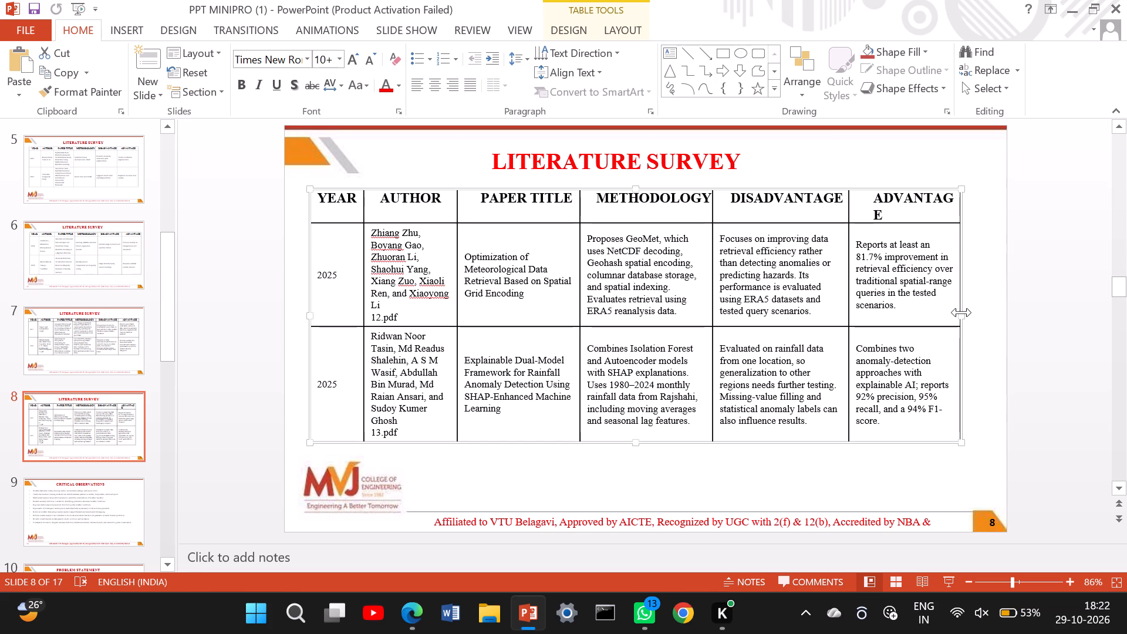
drag(961, 312, 979, 306)
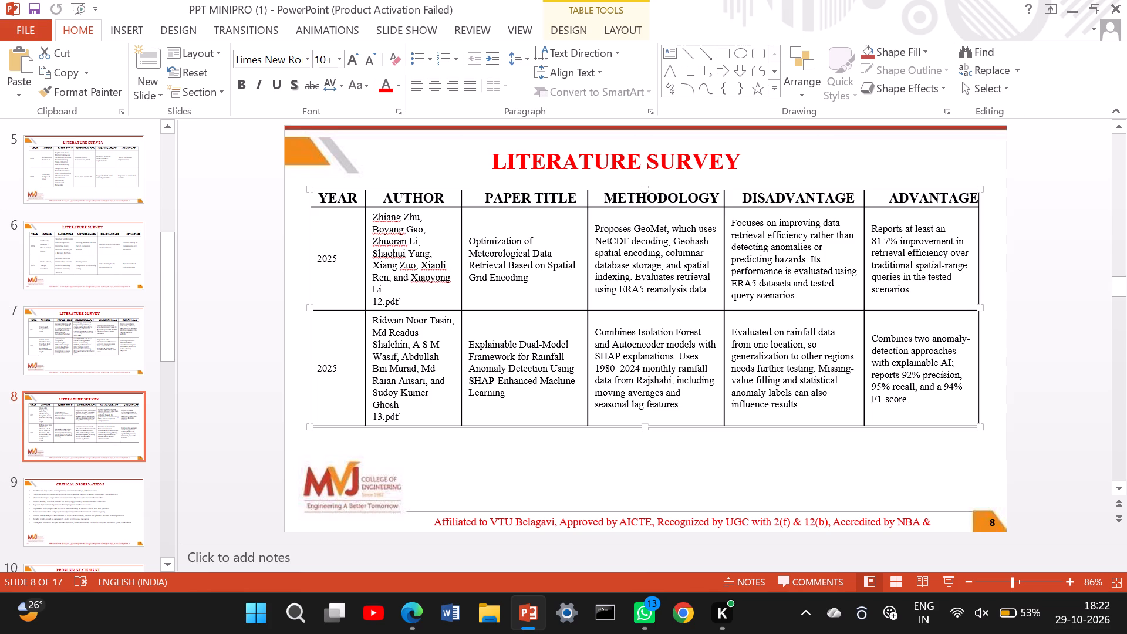
click(1045, 434)
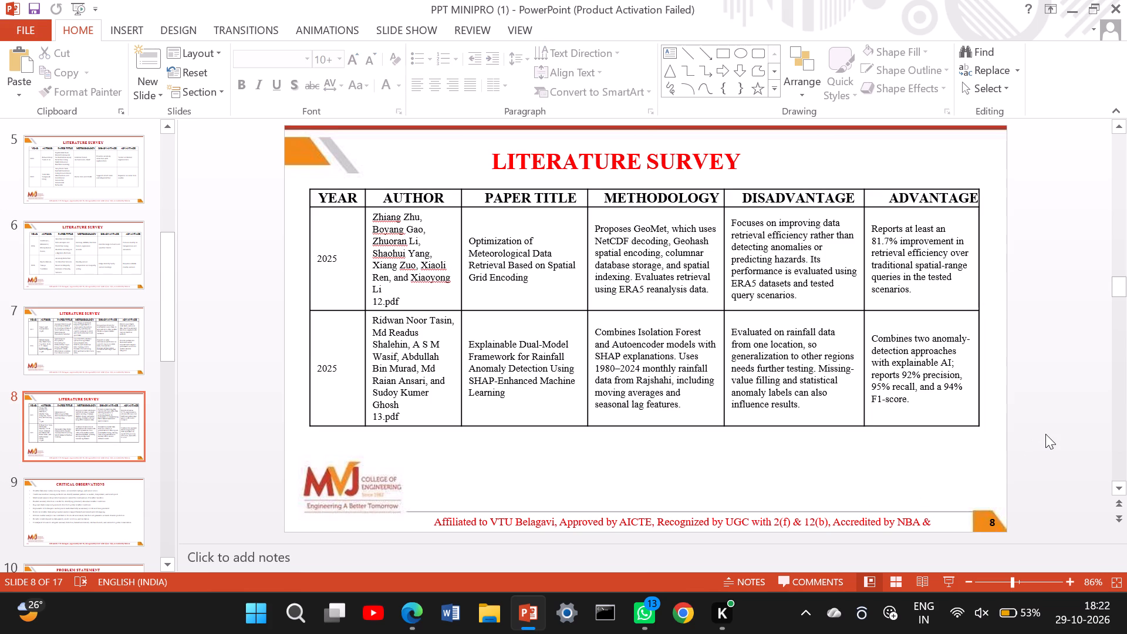
key(Left)
key(Left)
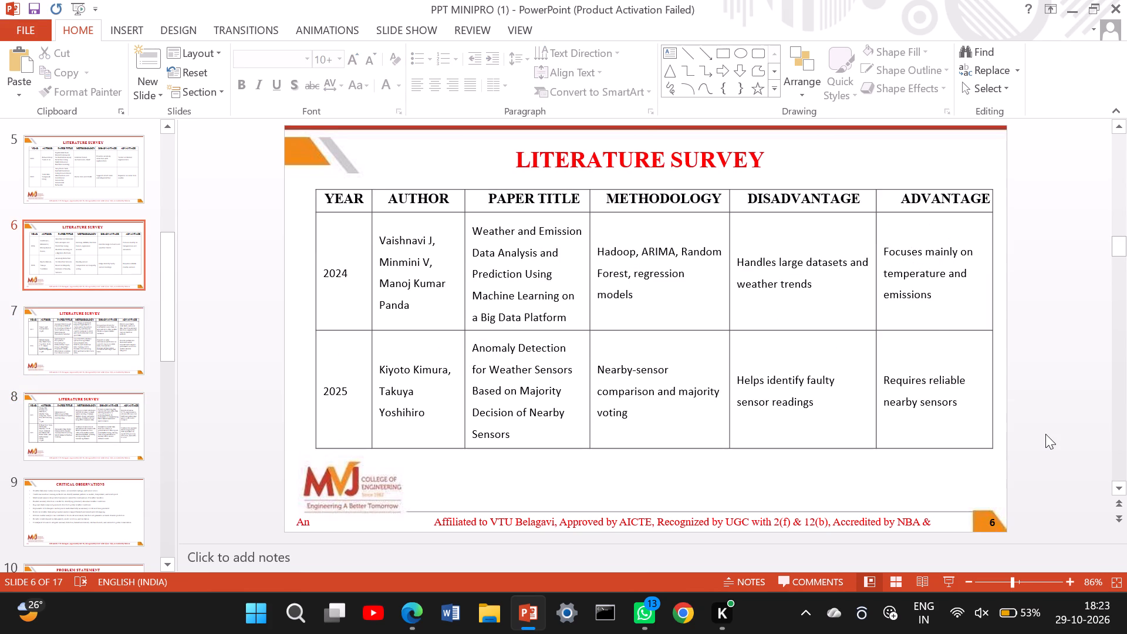
key(Right)
key(Left)
drag(333, 233, 948, 372)
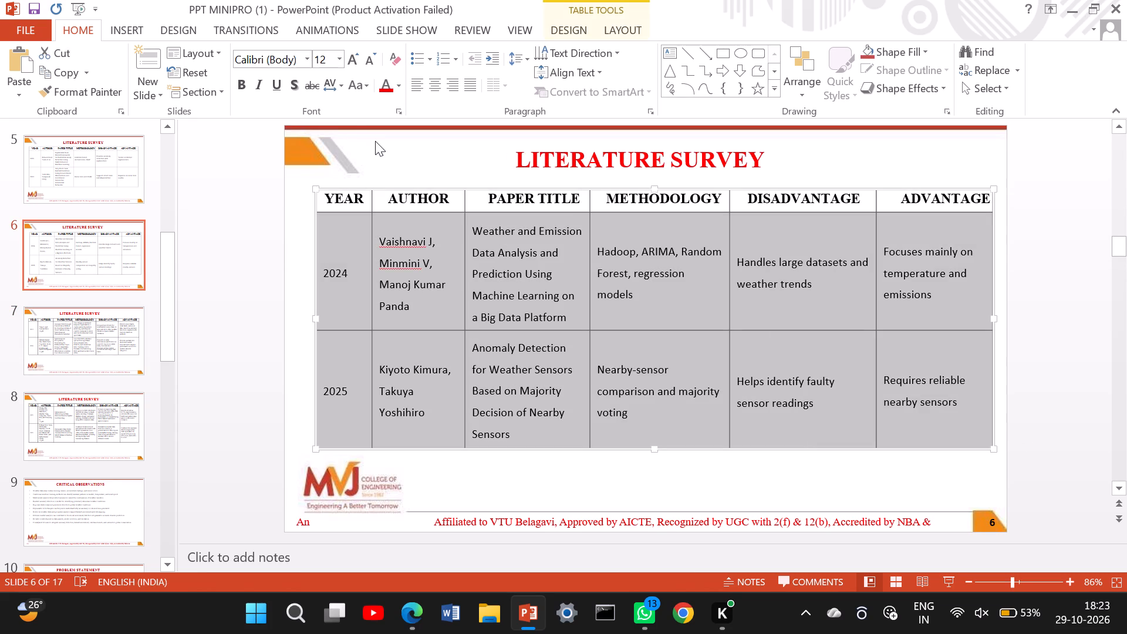
click(341, 60)
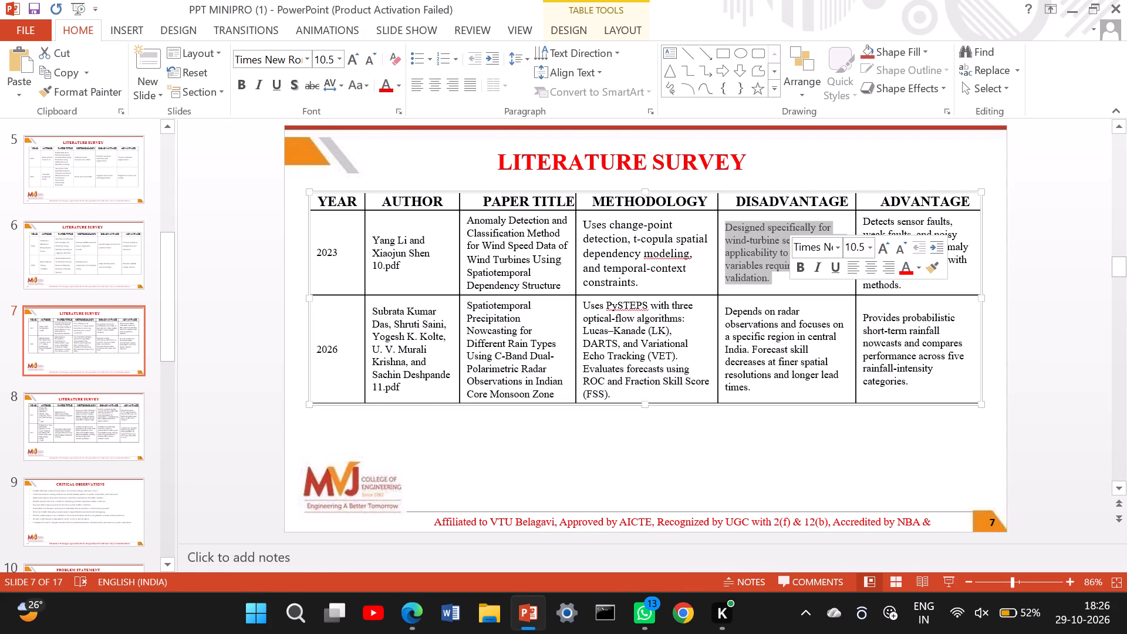
key(ctrl+v)
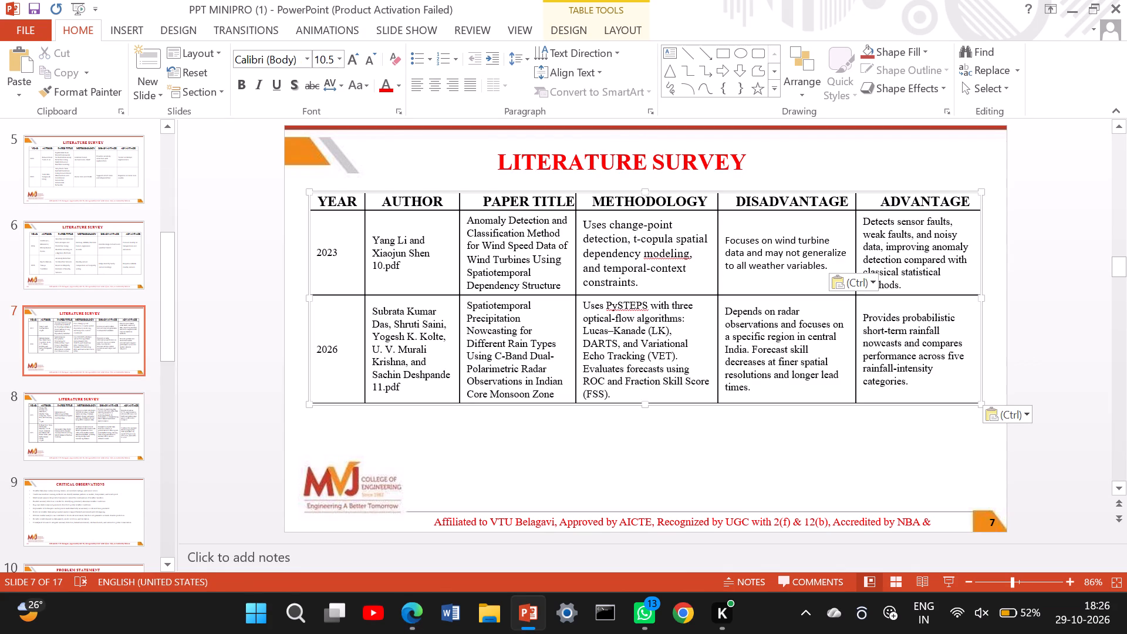
Replace the 2023 paper's Advantage text on slide 7 with the Advantage sentence from ChatGPT's Paper 10 table.
click(910, 245)
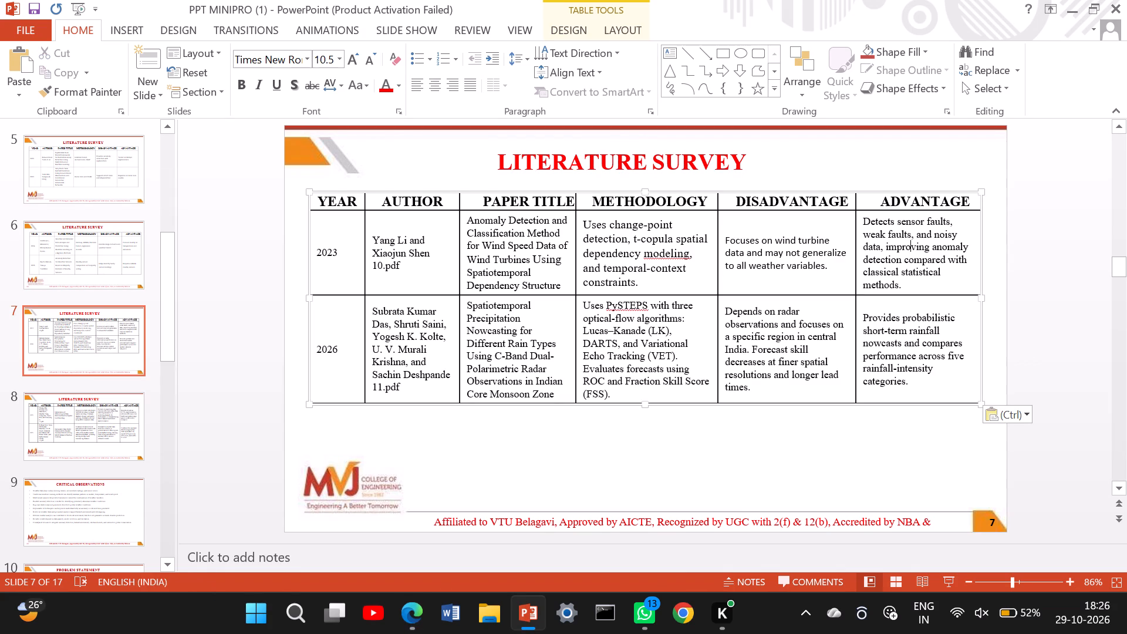
drag(865, 217, 910, 278)
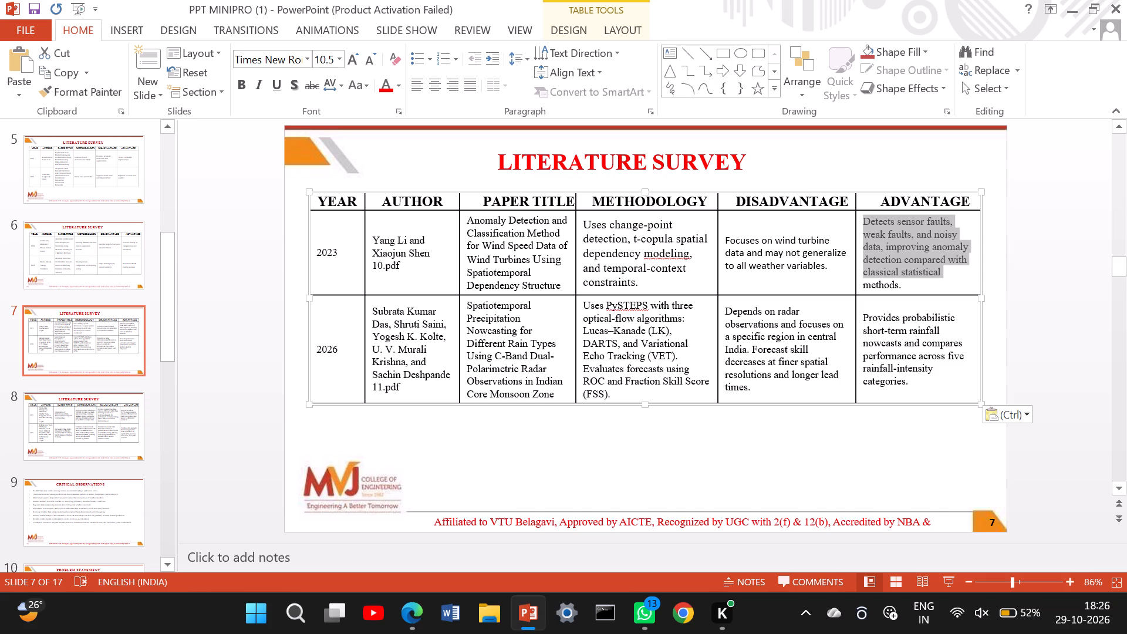
drag(910, 278, 916, 284)
key(alt+Tab)
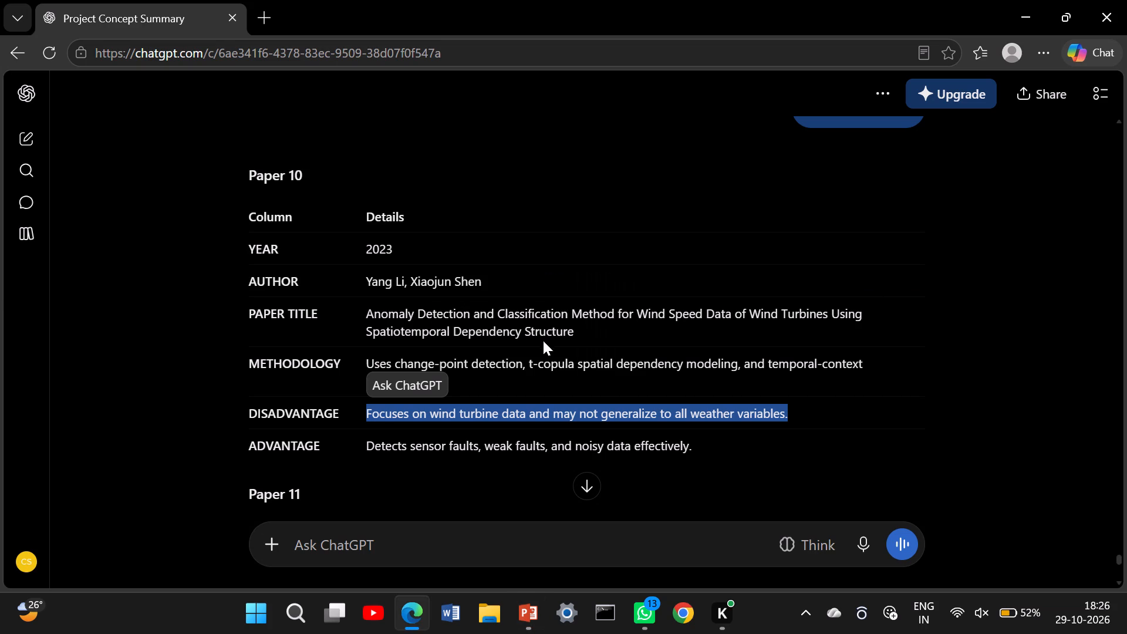
drag(365, 446, 590, 449)
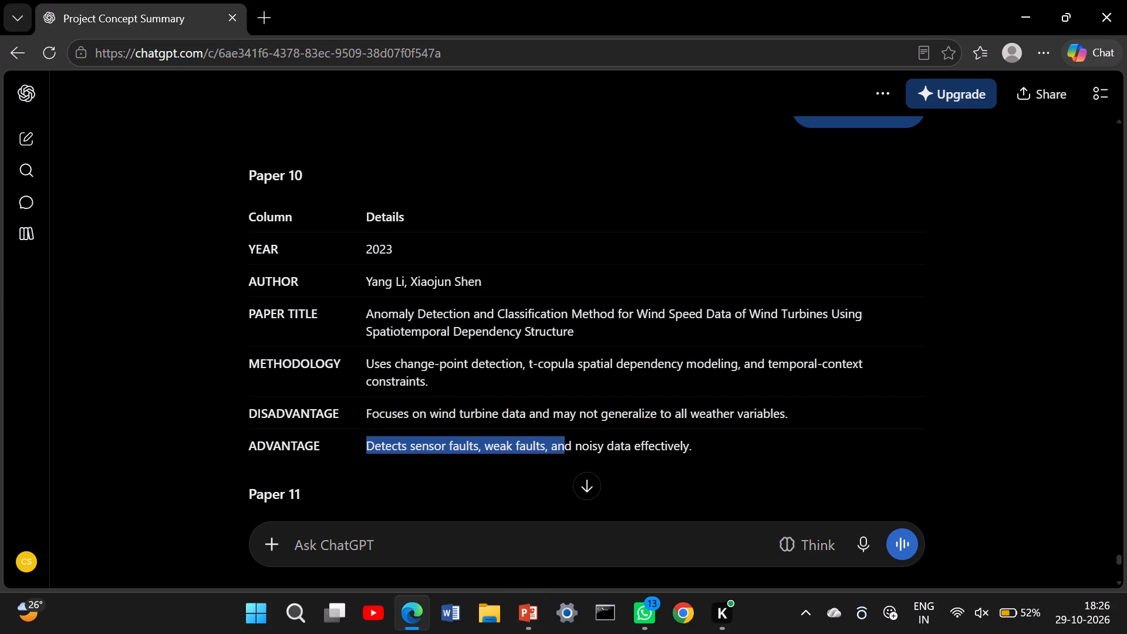
drag(590, 449, 756, 450)
key(ctrl+c)
key(alt+Tab)
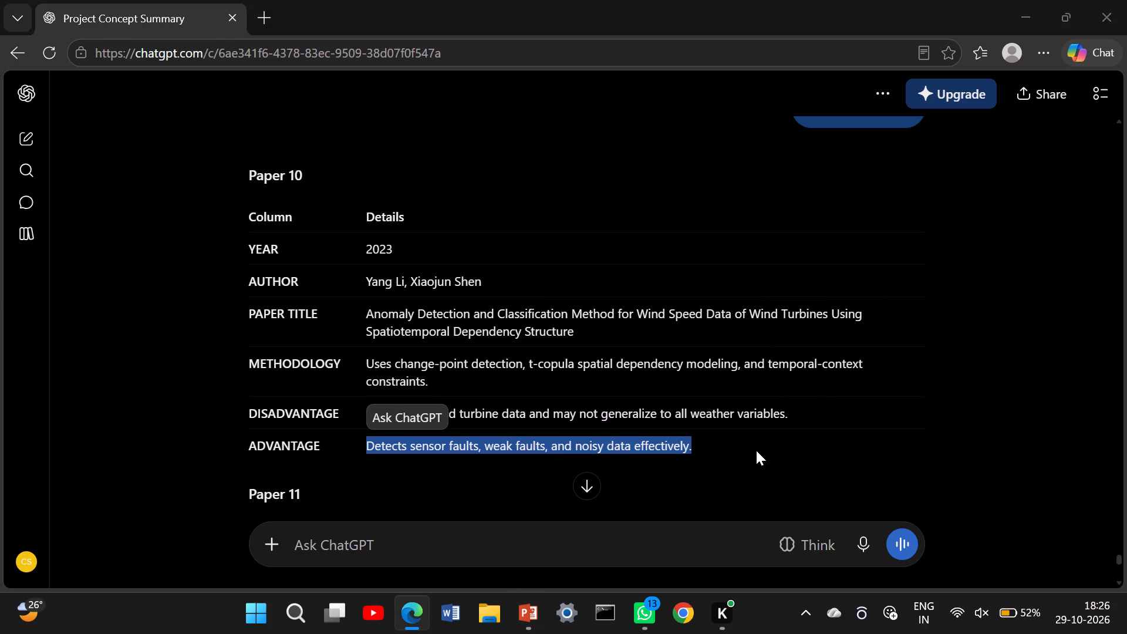
key(ctrl+v)
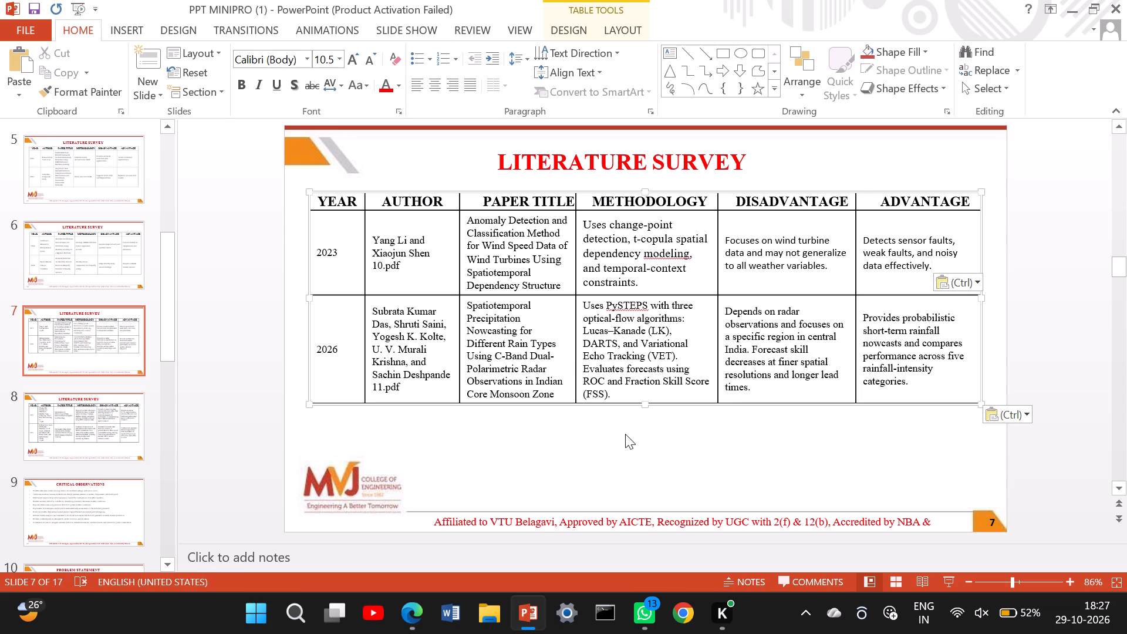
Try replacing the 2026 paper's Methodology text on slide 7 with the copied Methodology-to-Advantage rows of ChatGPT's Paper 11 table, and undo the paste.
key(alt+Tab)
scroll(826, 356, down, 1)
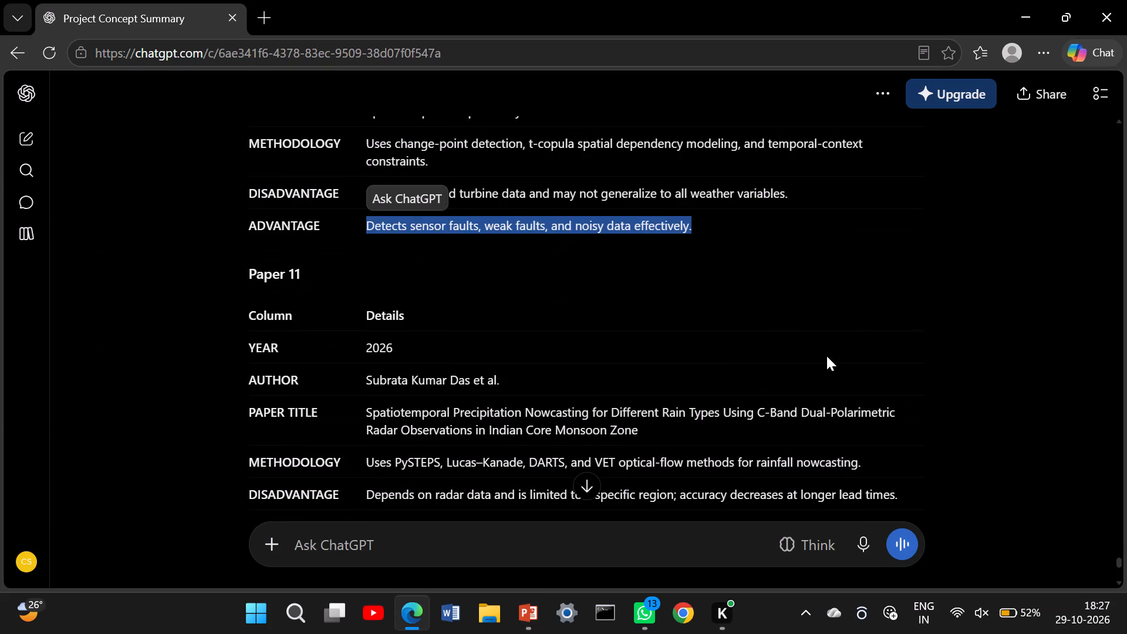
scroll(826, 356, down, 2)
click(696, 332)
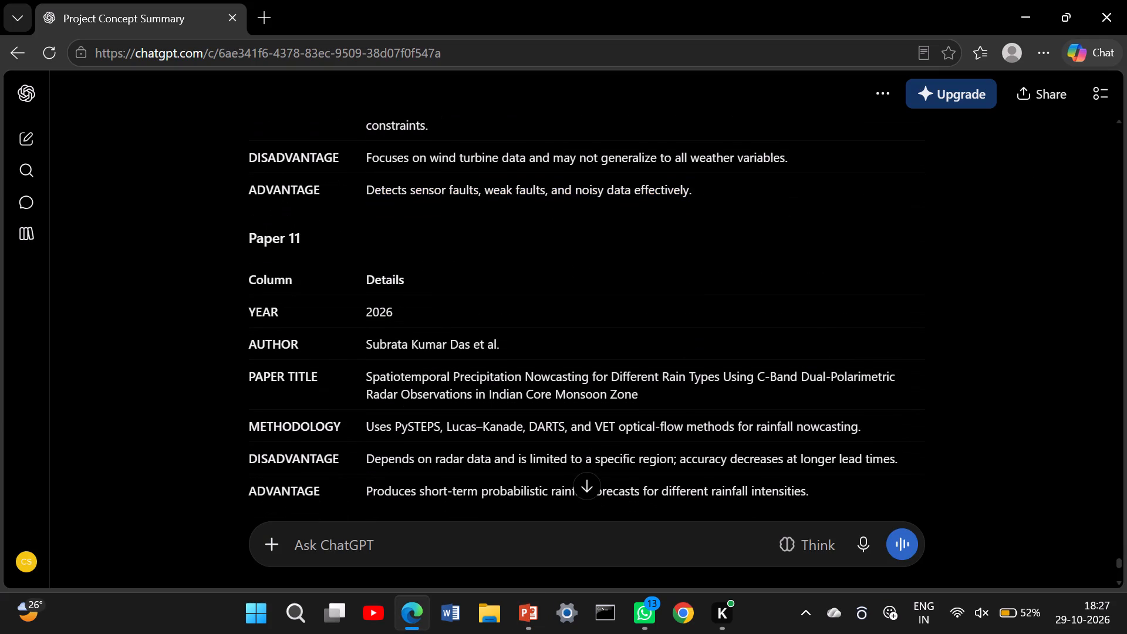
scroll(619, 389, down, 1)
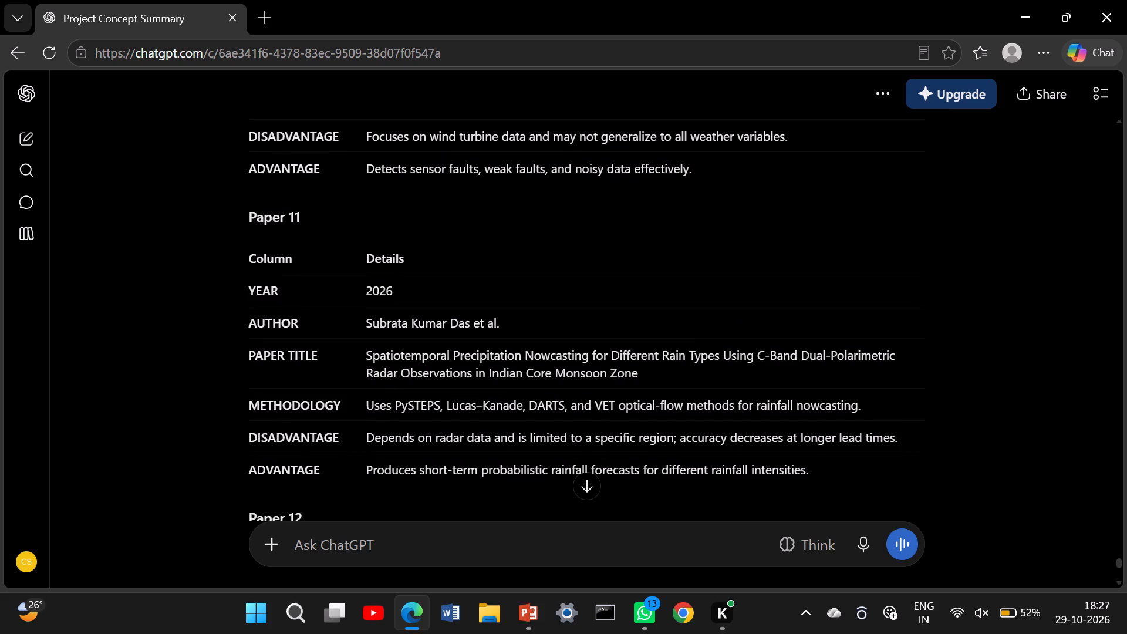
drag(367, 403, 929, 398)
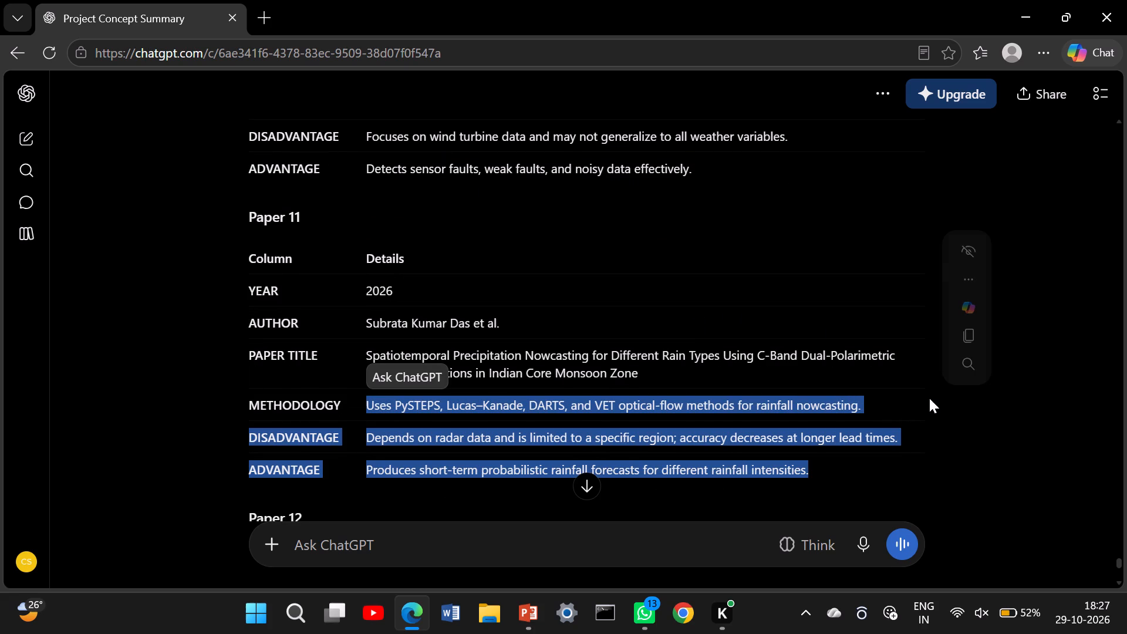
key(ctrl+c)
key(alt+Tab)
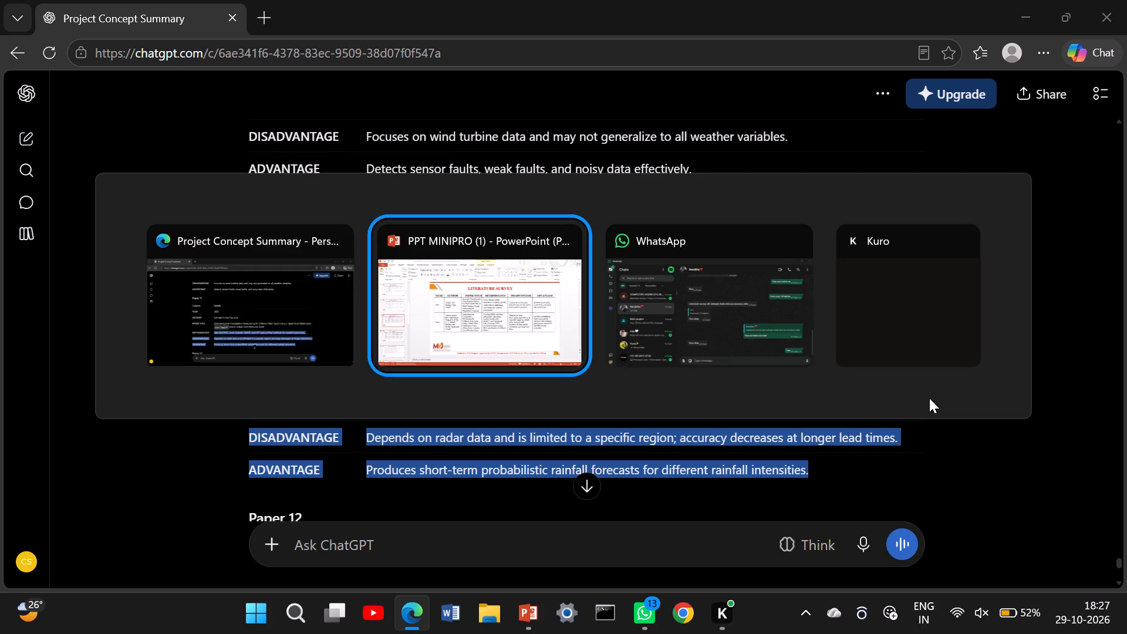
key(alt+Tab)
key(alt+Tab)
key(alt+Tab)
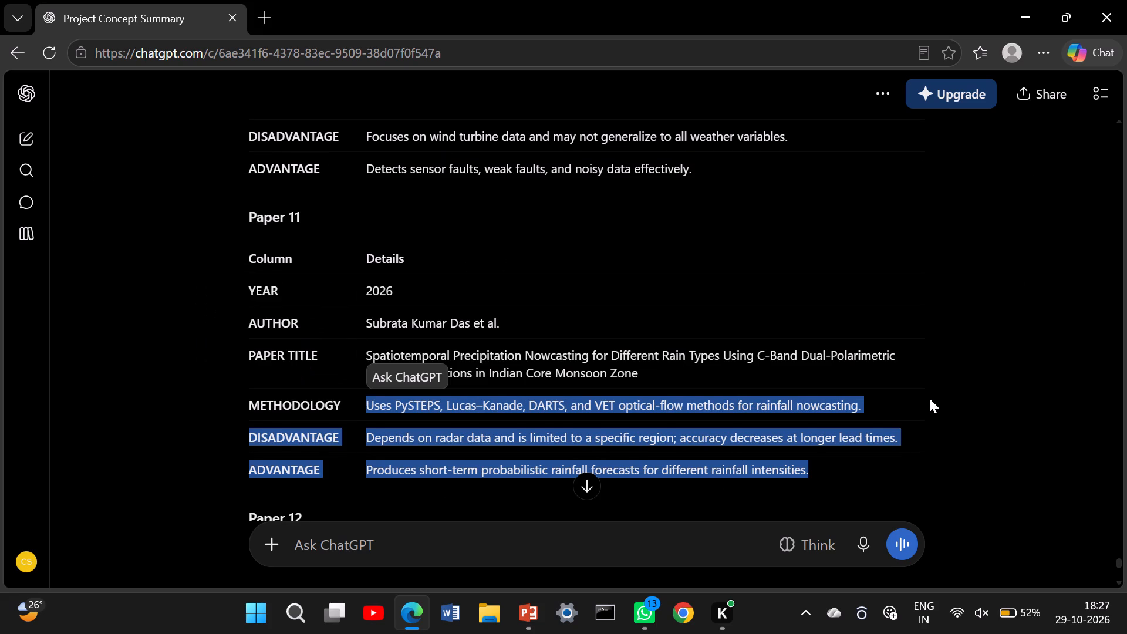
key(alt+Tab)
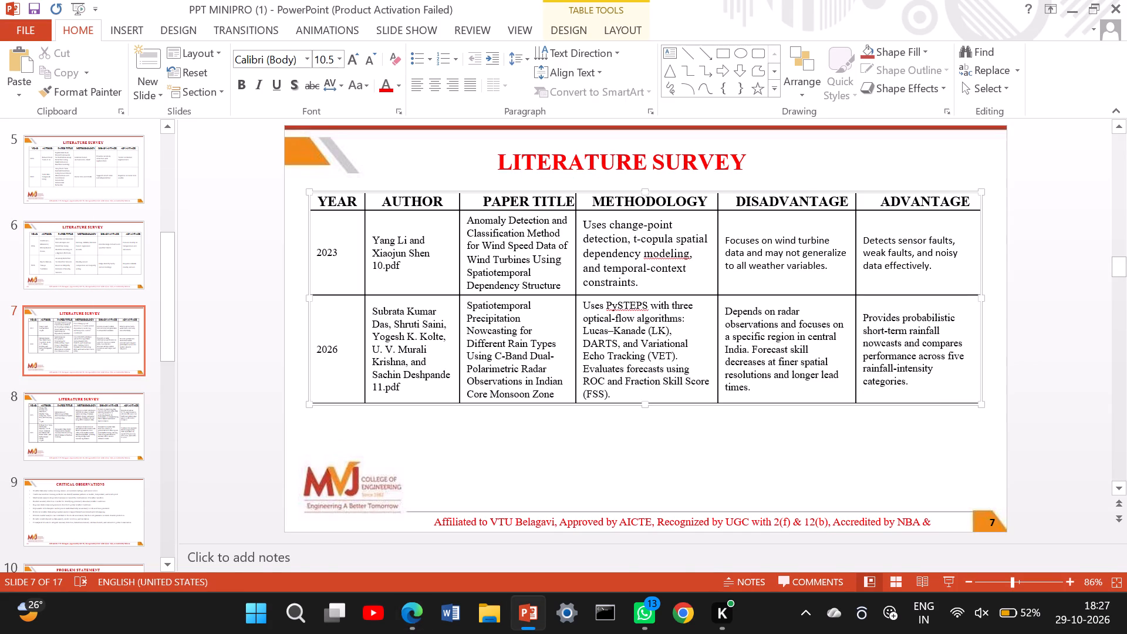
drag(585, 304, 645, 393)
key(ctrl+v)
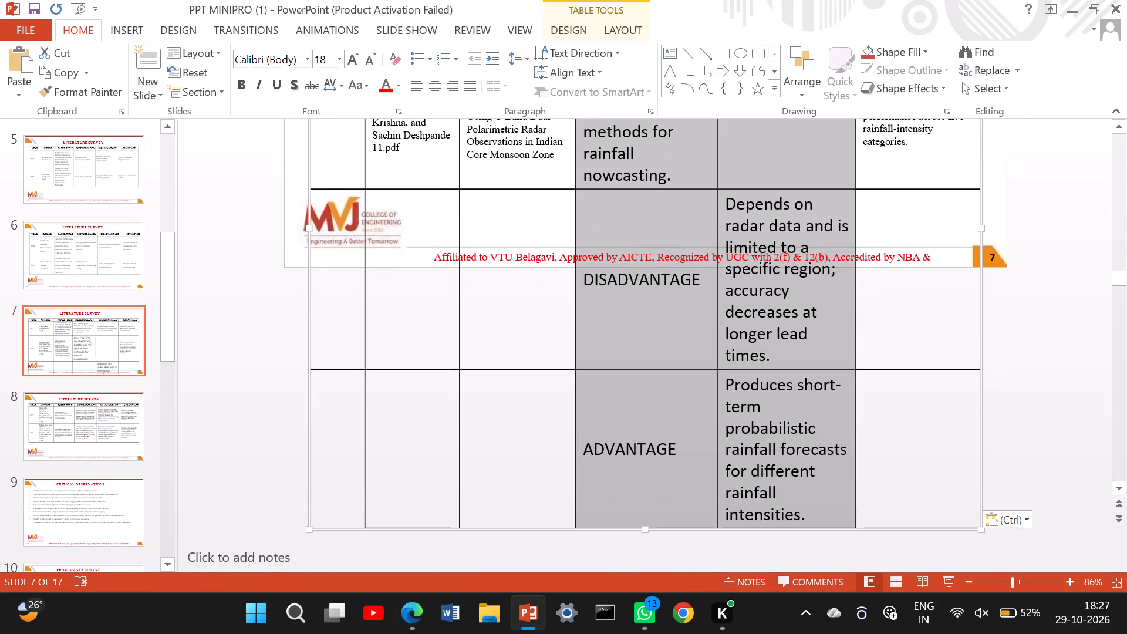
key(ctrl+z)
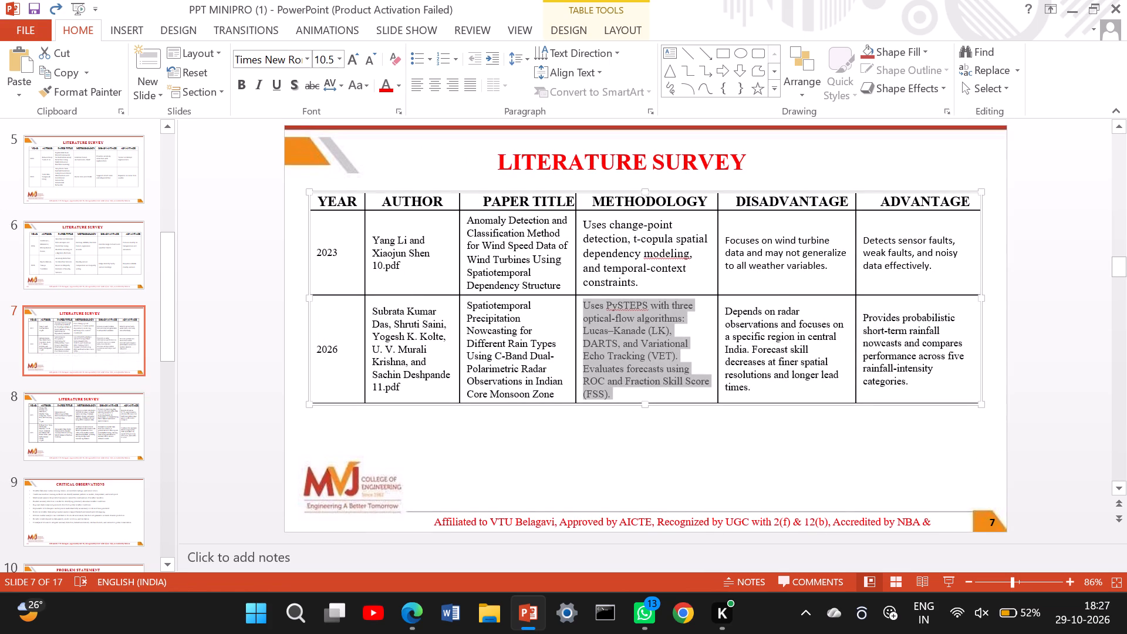
Replace the 2026 paper's Methodology text on slide 7 with only the Methodology sentence from ChatGPT's Paper 11 table.
key(alt+Tab)
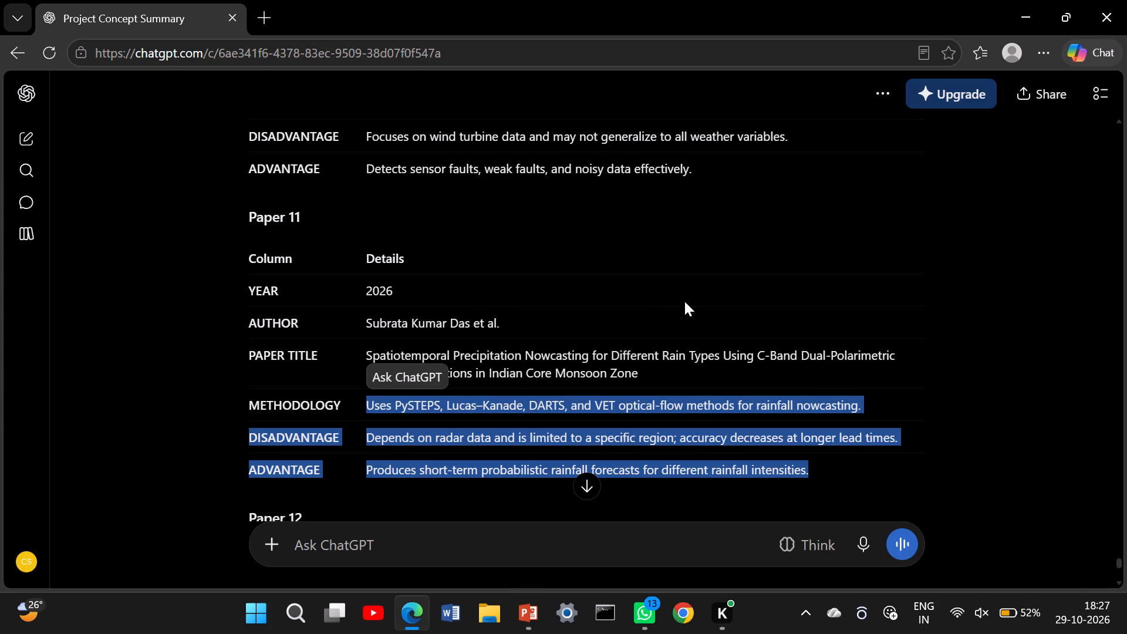
click(684, 301)
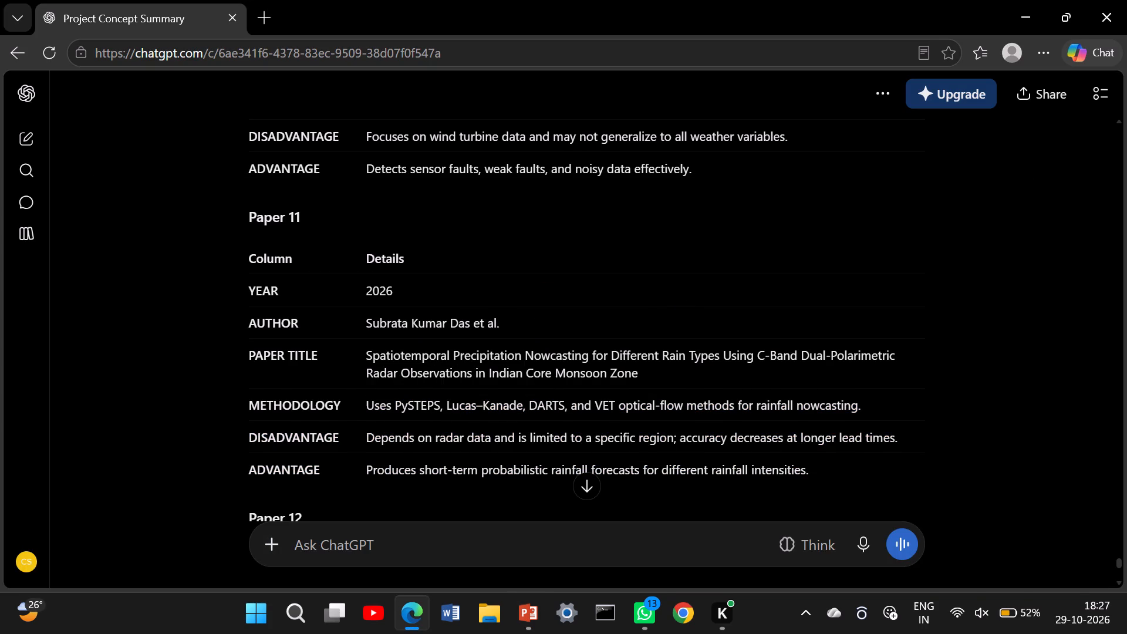
drag(368, 404, 886, 405)
key(ctrl+c)
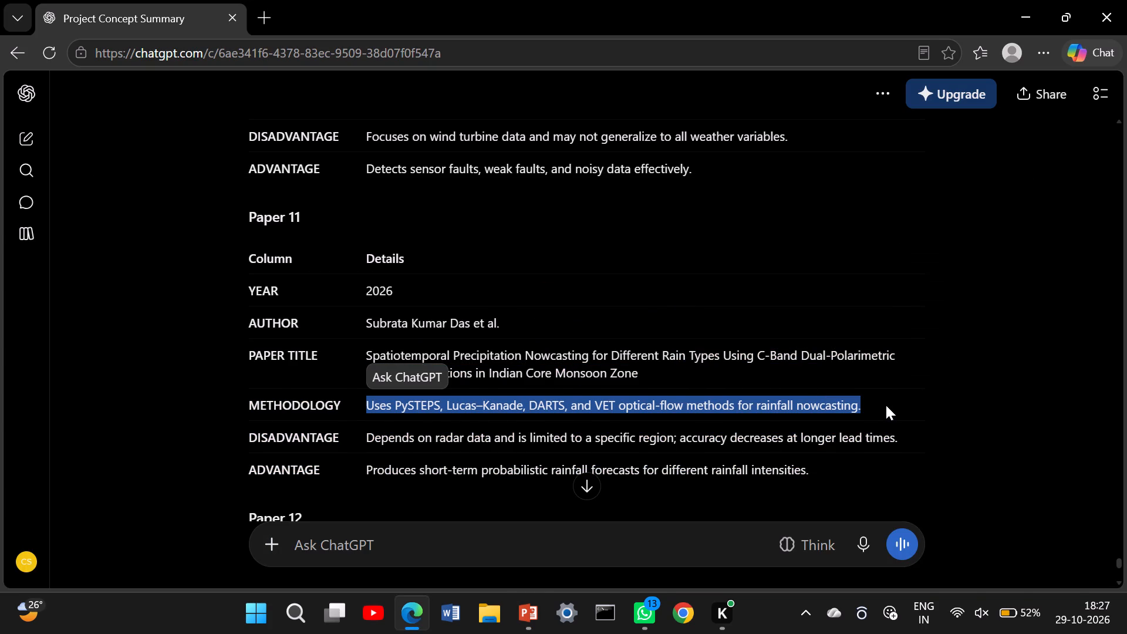
key(alt+Tab)
key(ctrl+v)
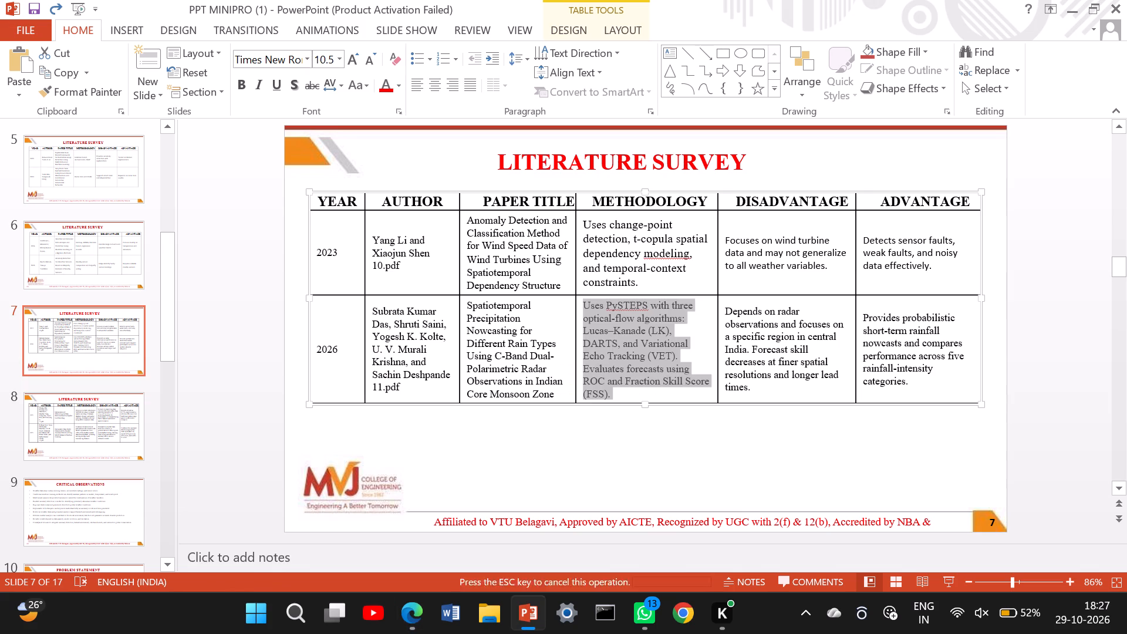
Replace the 2026 paper's Disadvantage text on slide 7 with the Disadvantage sentence from ChatGPT's Paper 11 table.
click(747, 329)
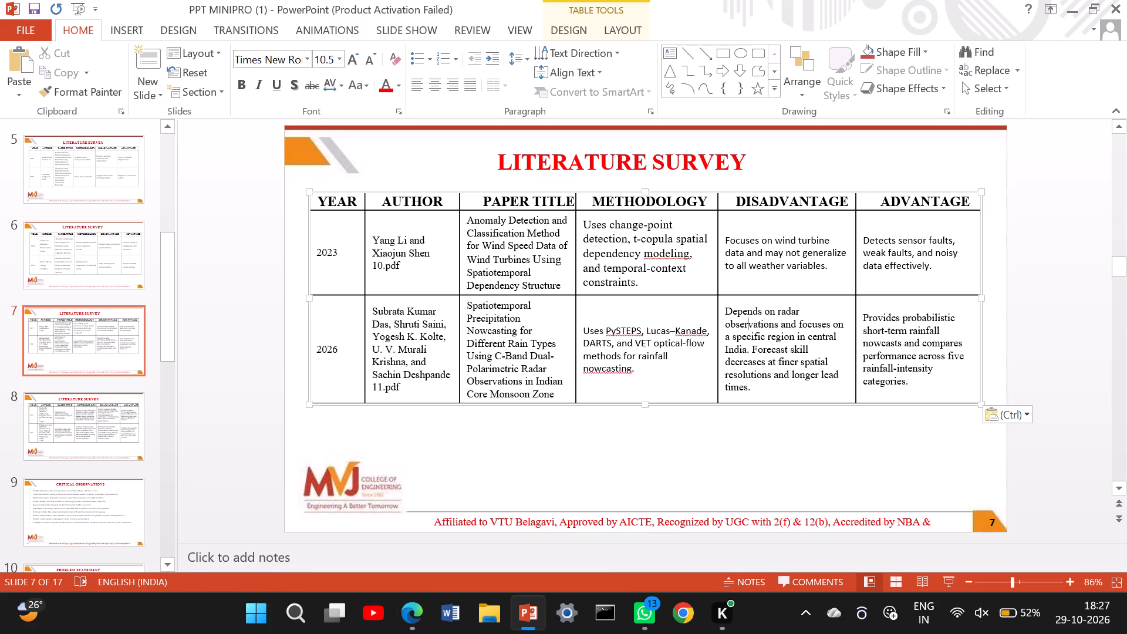
drag(726, 312, 764, 385)
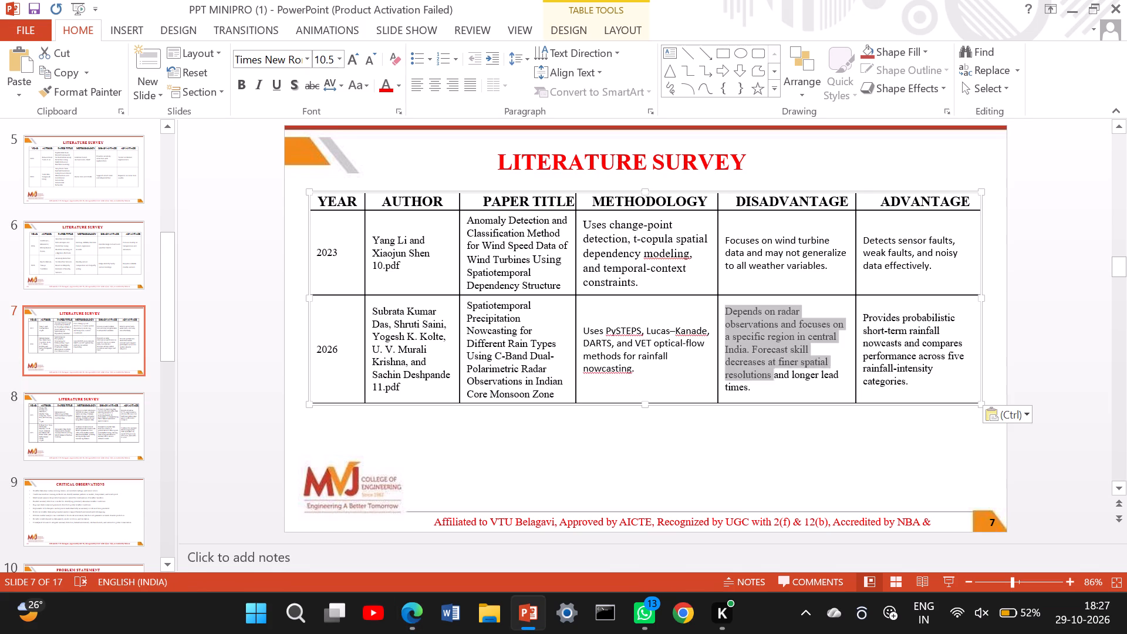
drag(764, 385, 764, 386)
key(alt+Tab)
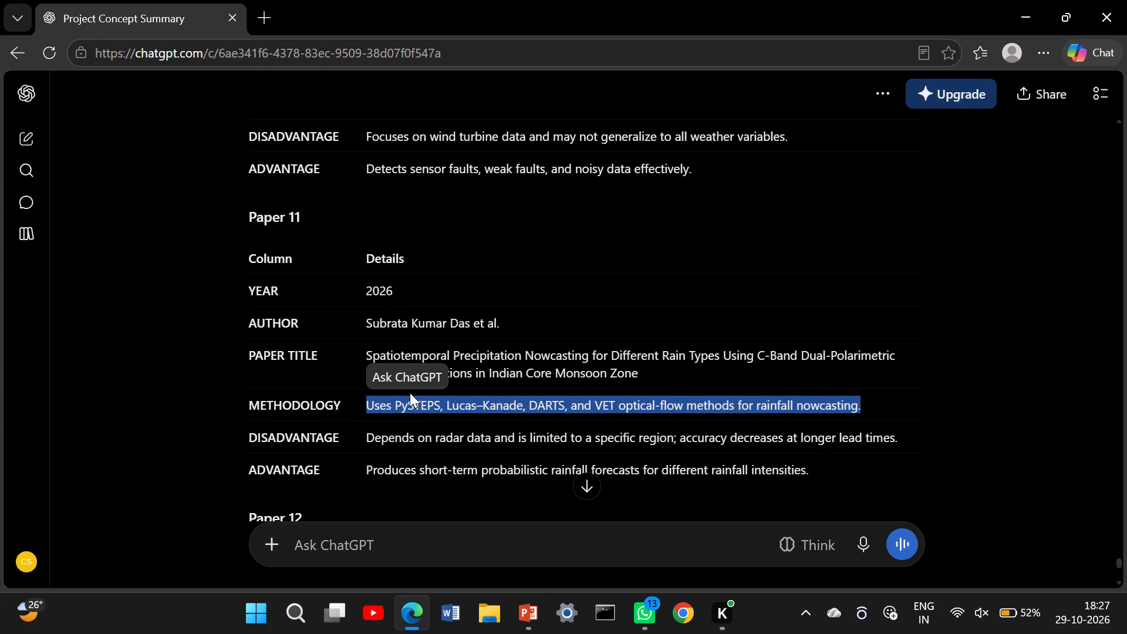
drag(365, 429, 889, 450)
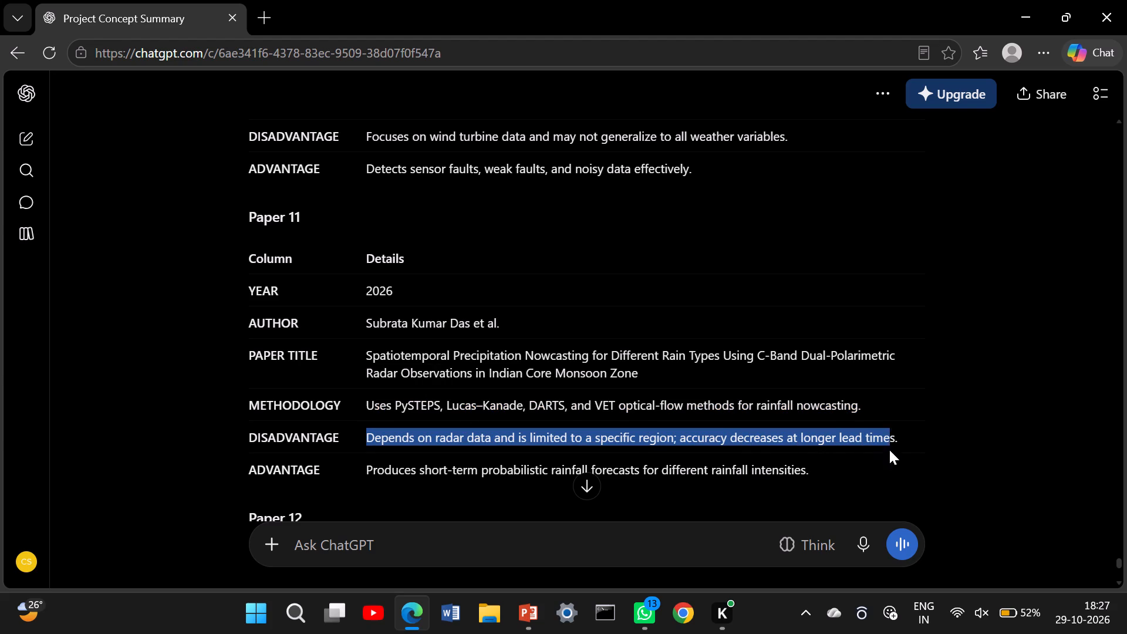
drag(889, 450, 954, 445)
click(936, 460)
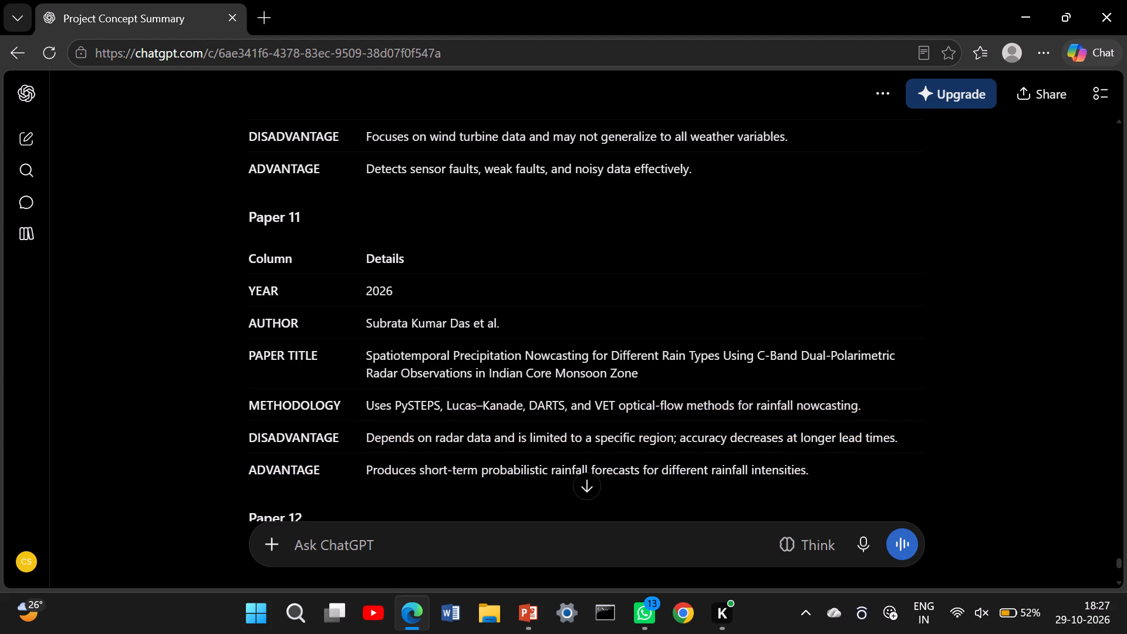
drag(368, 430, 951, 447)
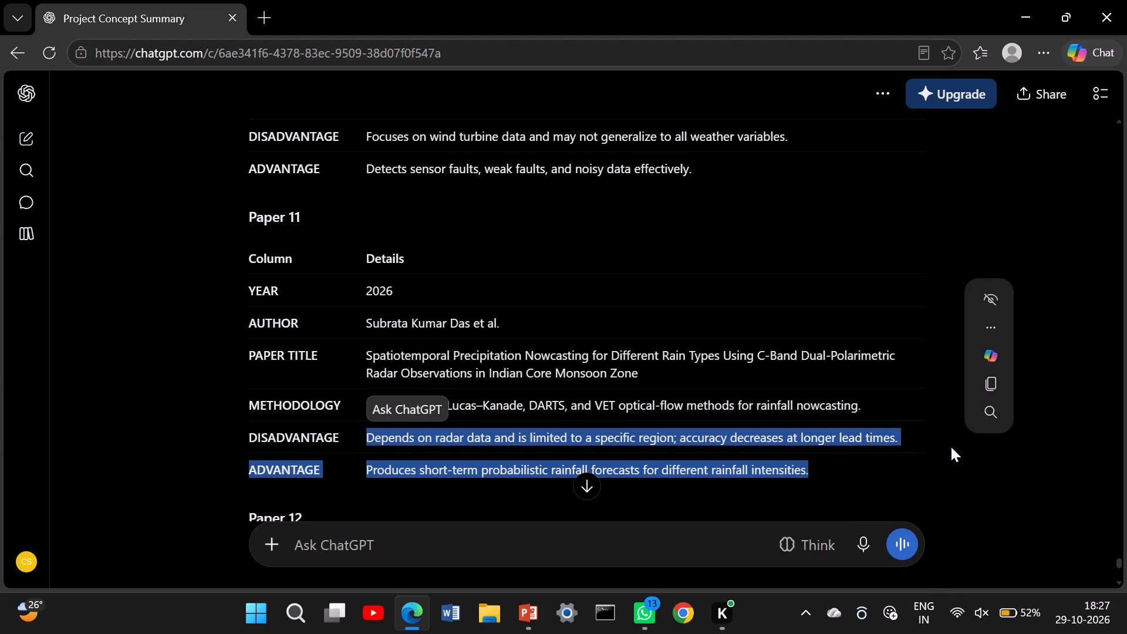
click(913, 457)
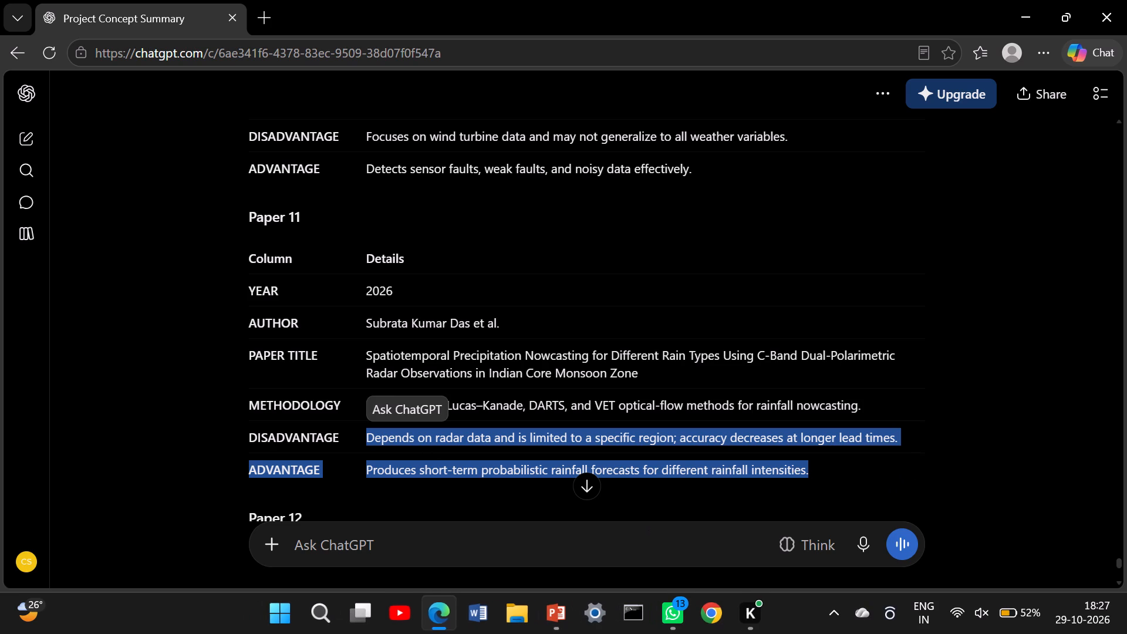
click(359, 424)
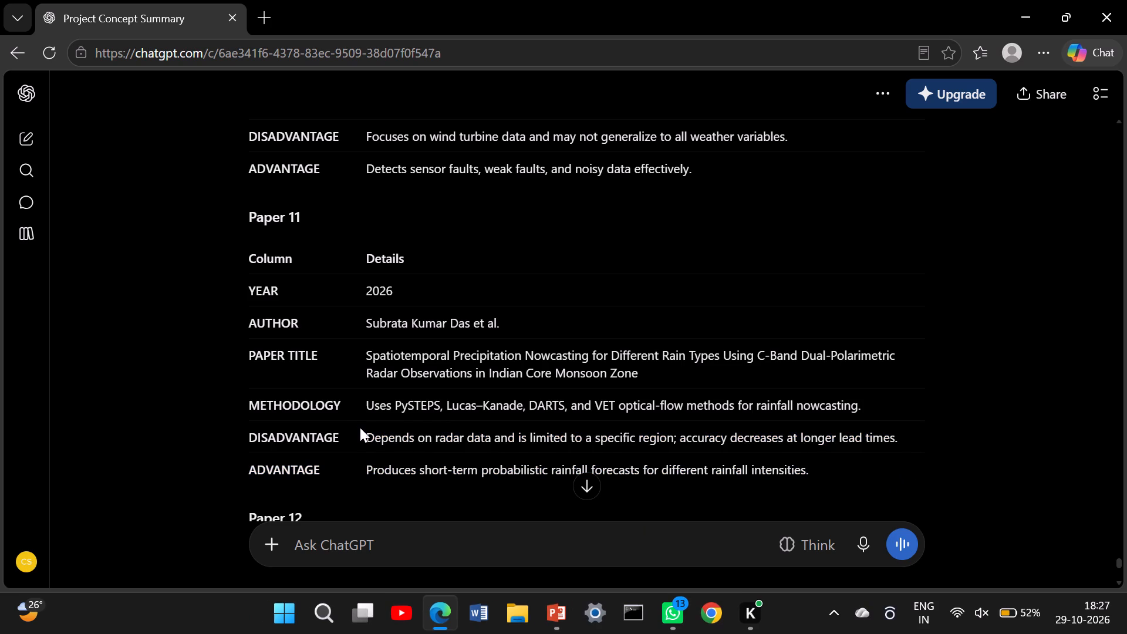
drag(362, 432, 929, 432)
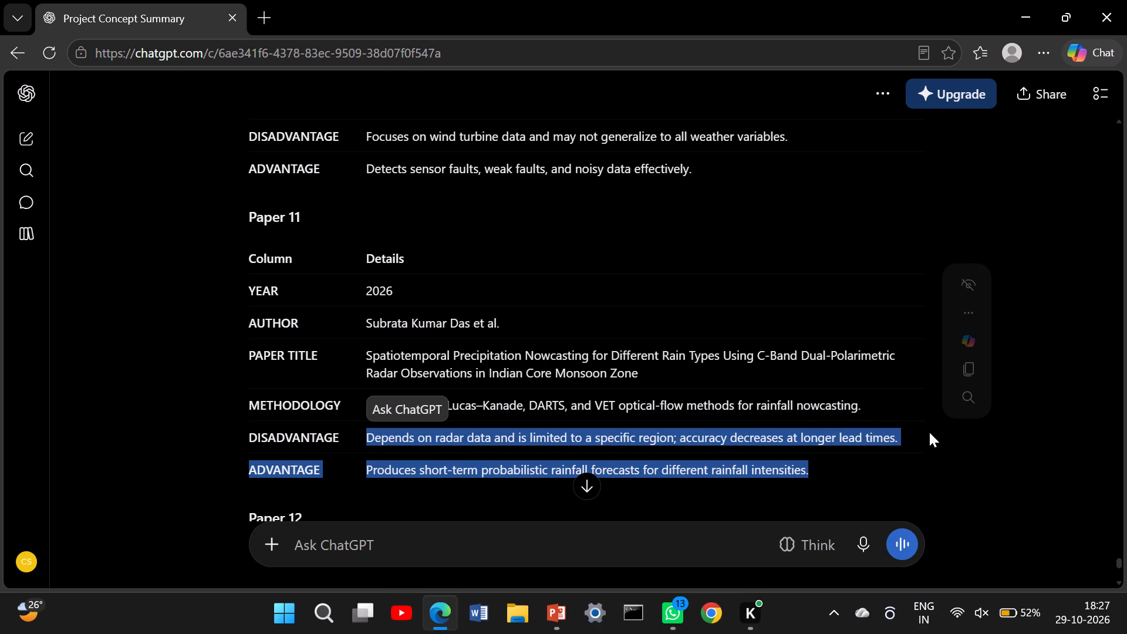
click(923, 422)
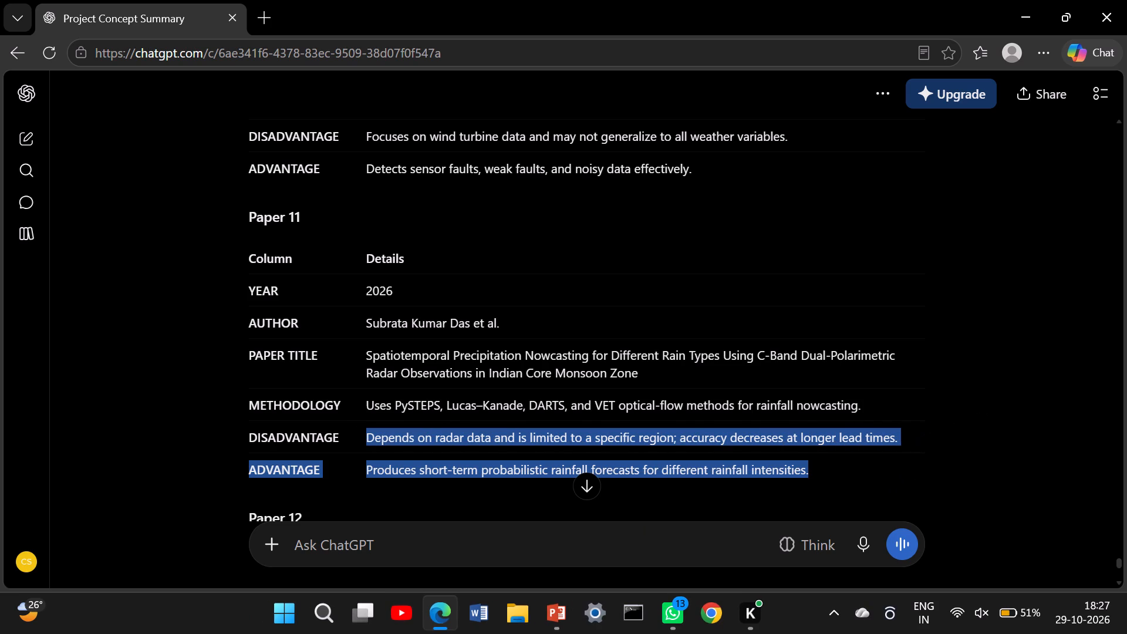
click(914, 392)
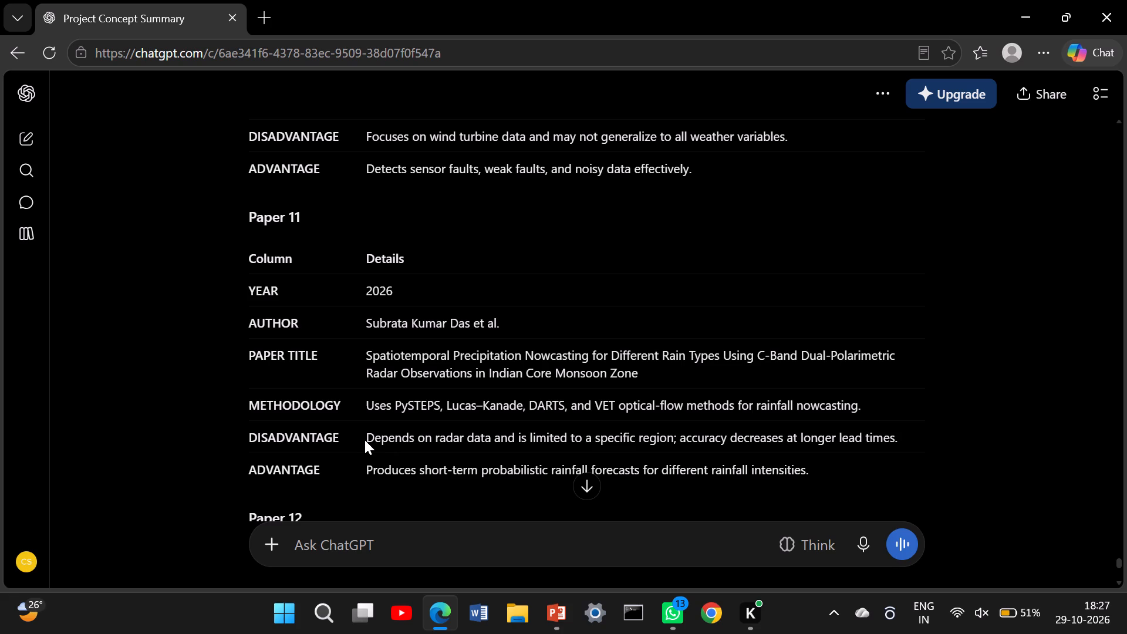
drag(365, 440, 939, 440)
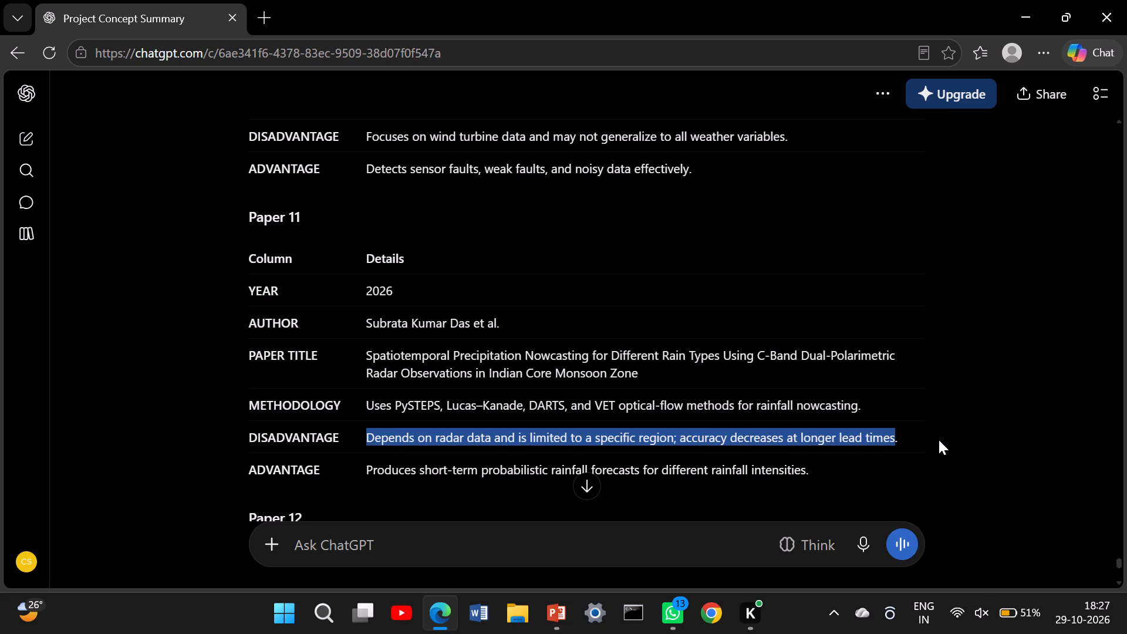
drag(939, 440, 919, 437)
key(ctrl+c)
key(alt+Tab)
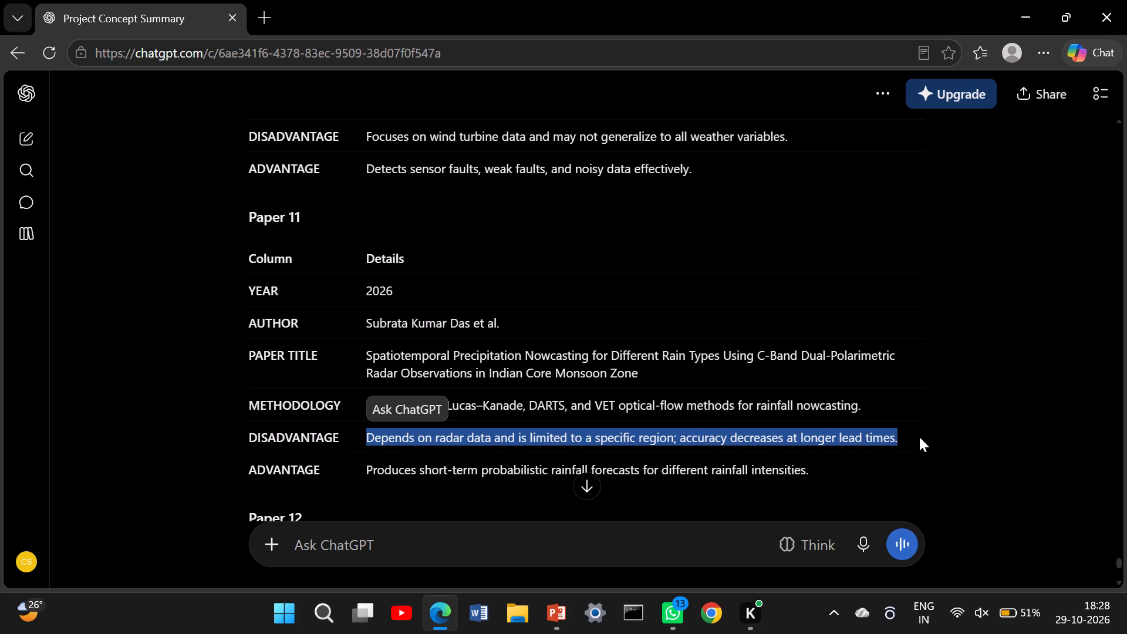
key(ctrl+v)
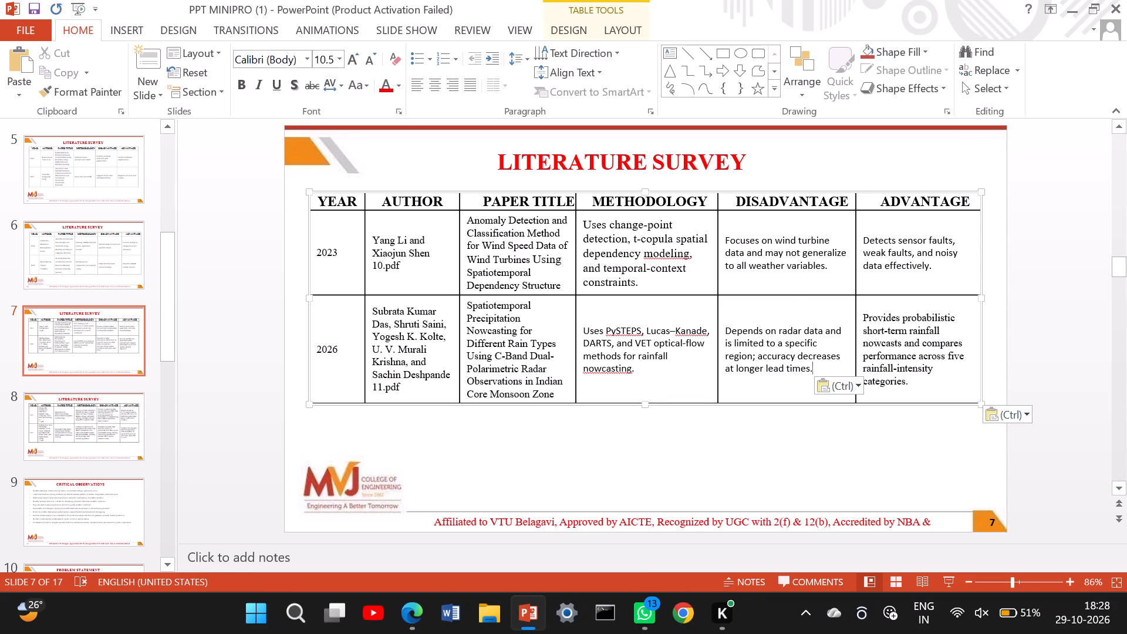
Replace the 2026 paper's Advantage text on slide 7 with the Advantage sentence from ChatGPT's Paper 11 table.
key(alt+Tab)
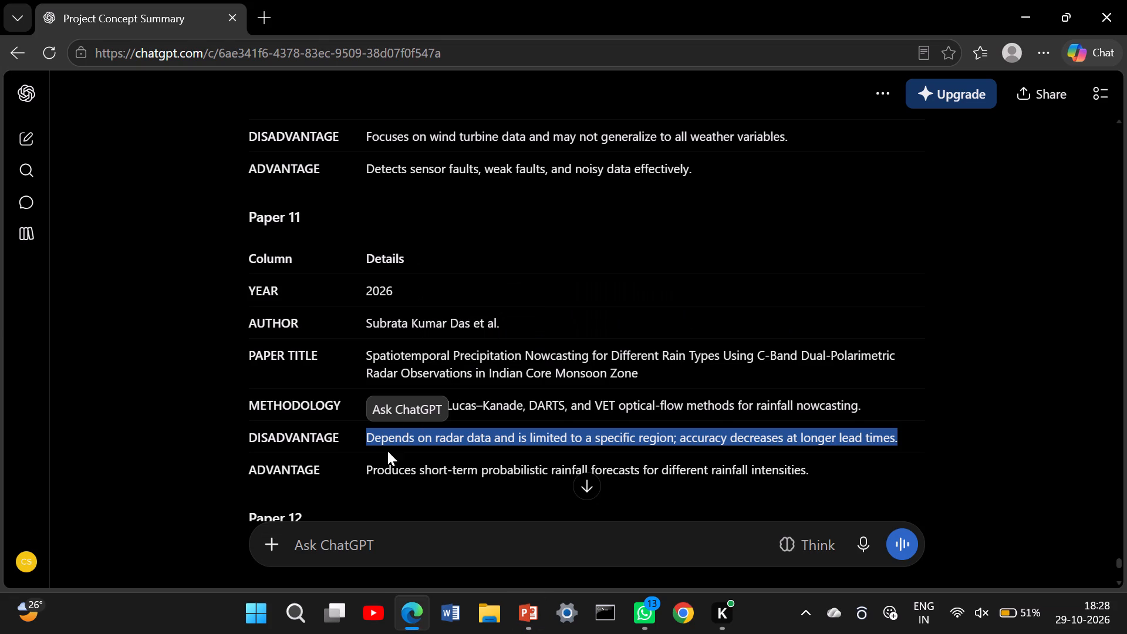
drag(366, 471, 844, 470)
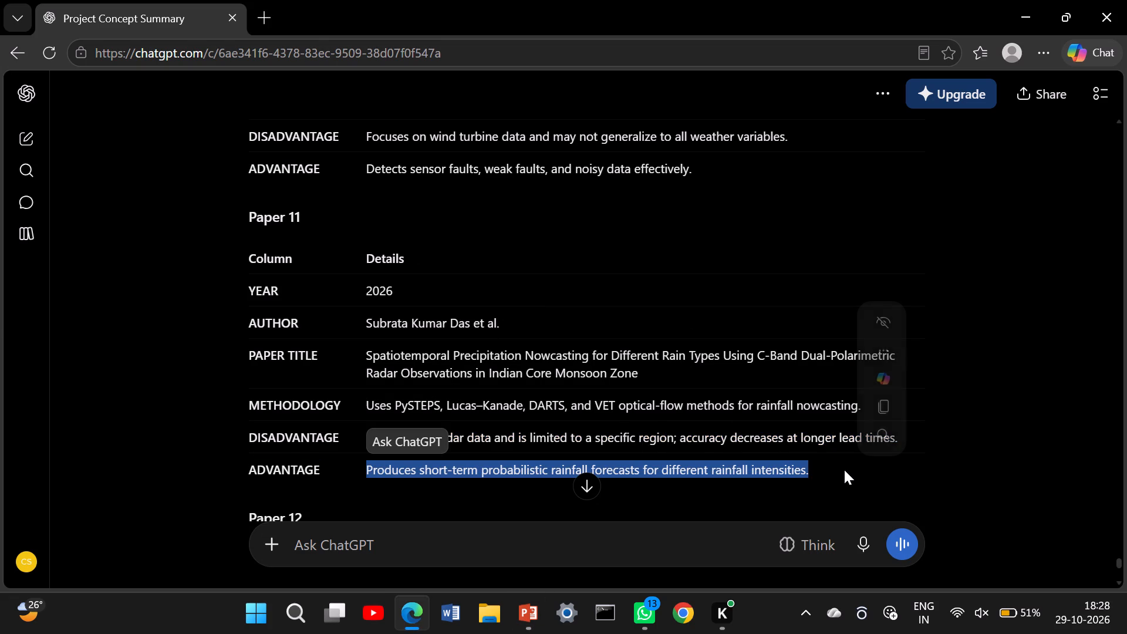
key(ctrl+c)
key(alt+Tab)
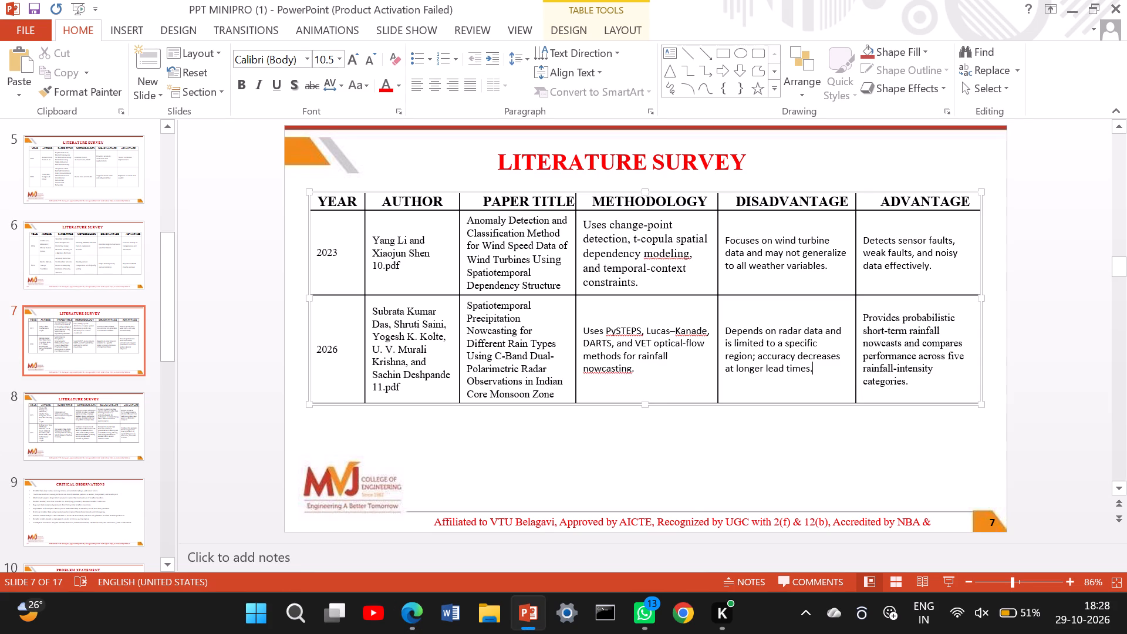
drag(864, 315, 901, 356)
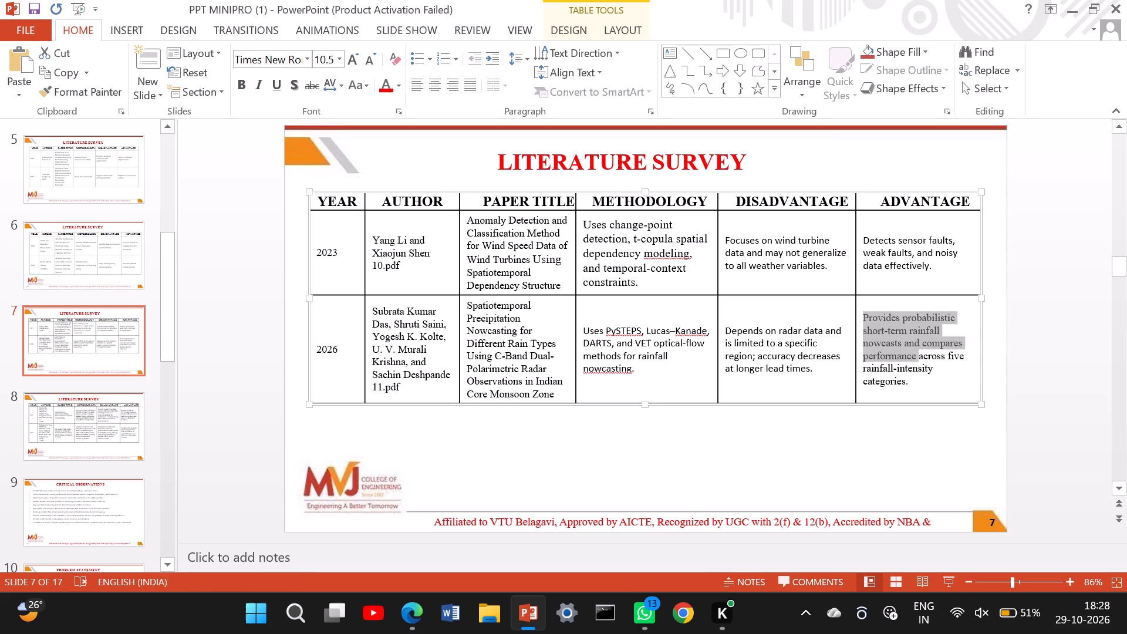
drag(901, 356, 920, 390)
key(ctrl+v)
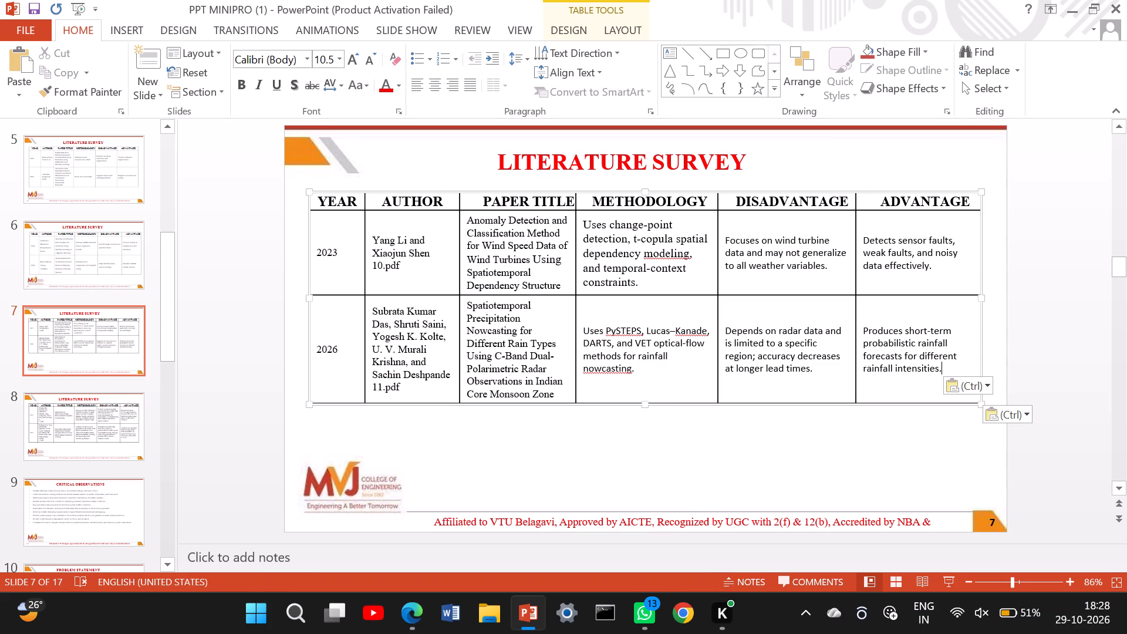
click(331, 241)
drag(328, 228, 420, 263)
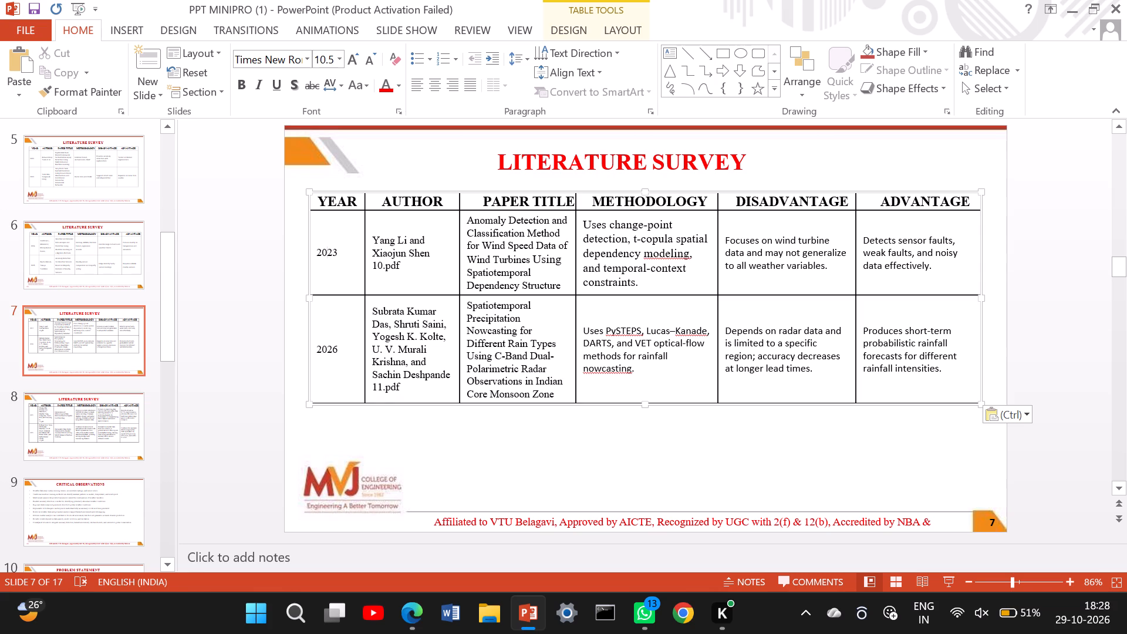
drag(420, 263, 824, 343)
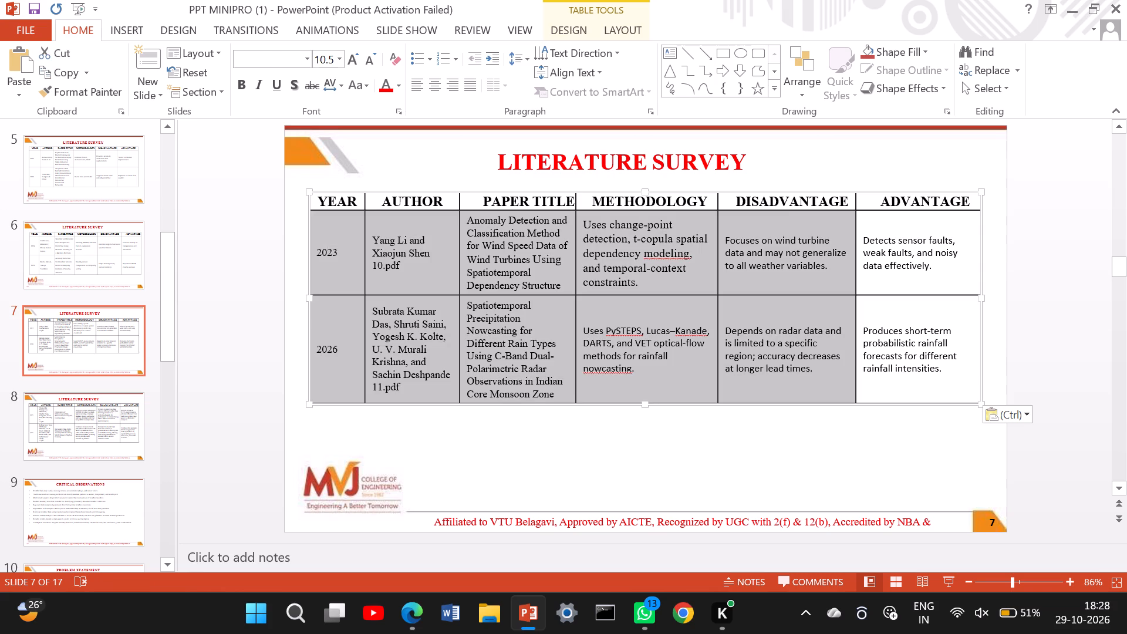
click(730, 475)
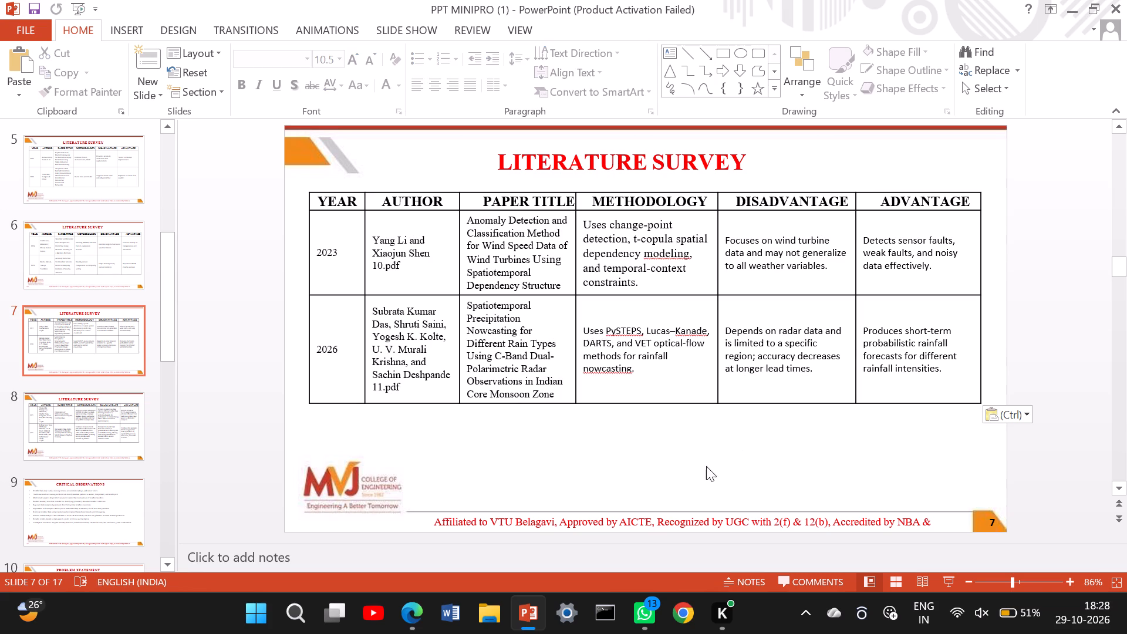
Set the text of both paper rows in slide 7's Literature Survey table to Times New Roman, size 12.
drag(319, 228, 728, 326)
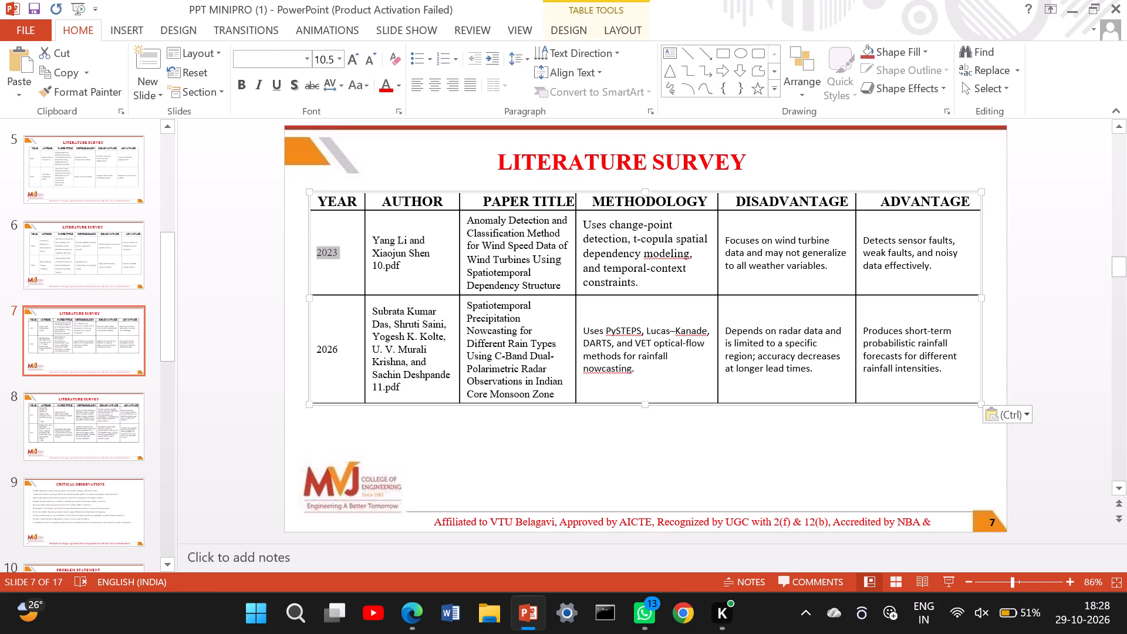
drag(728, 326, 917, 311)
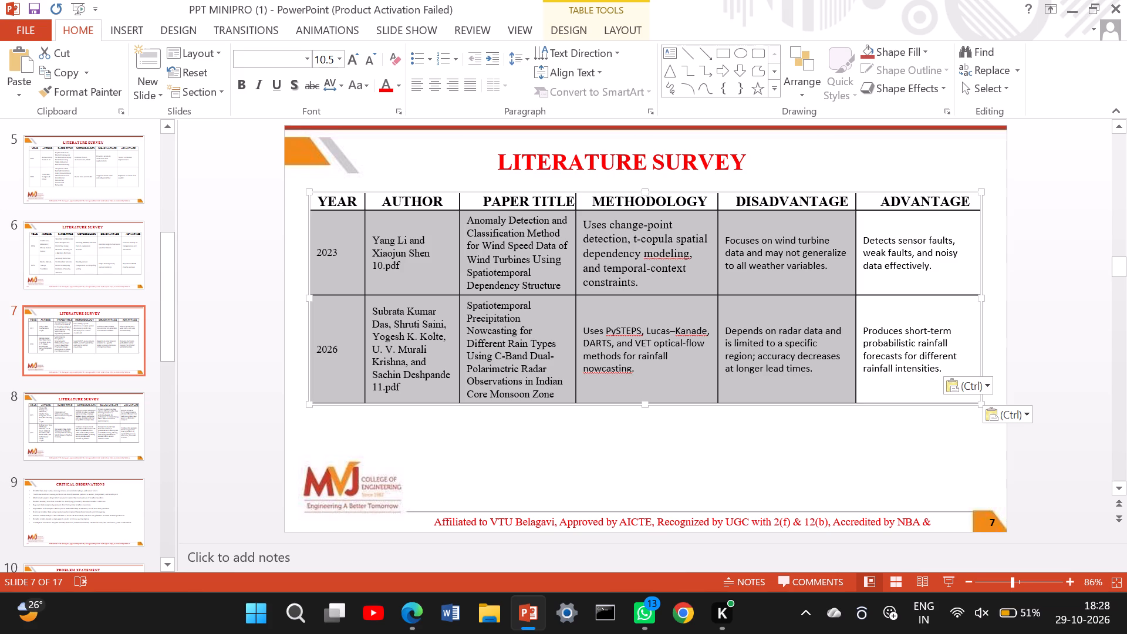
click(309, 55)
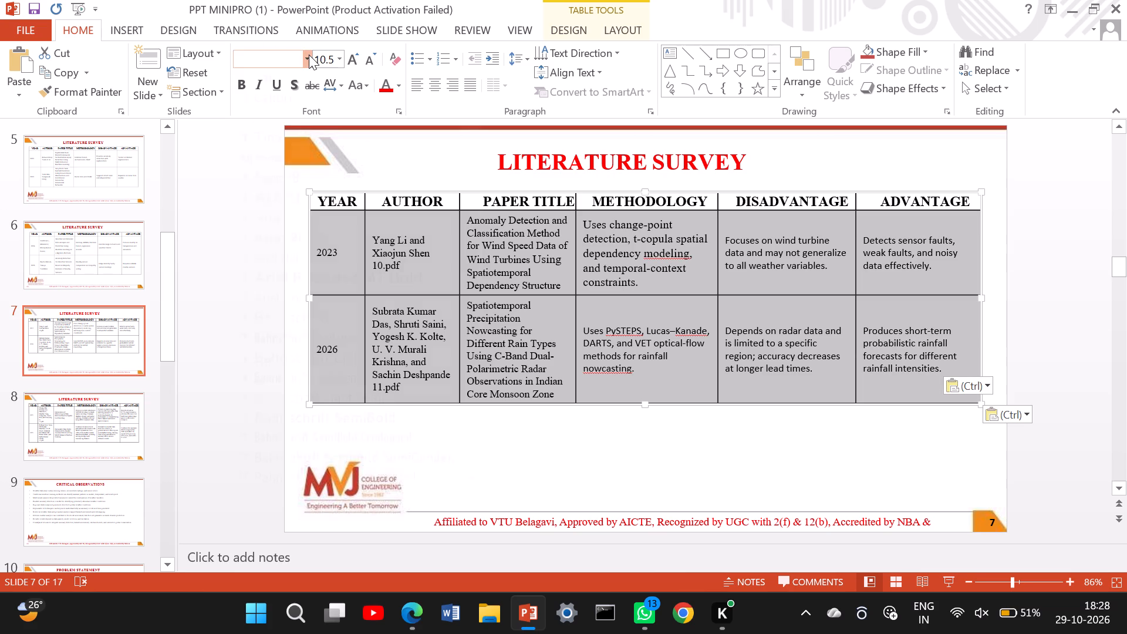
click(312, 162)
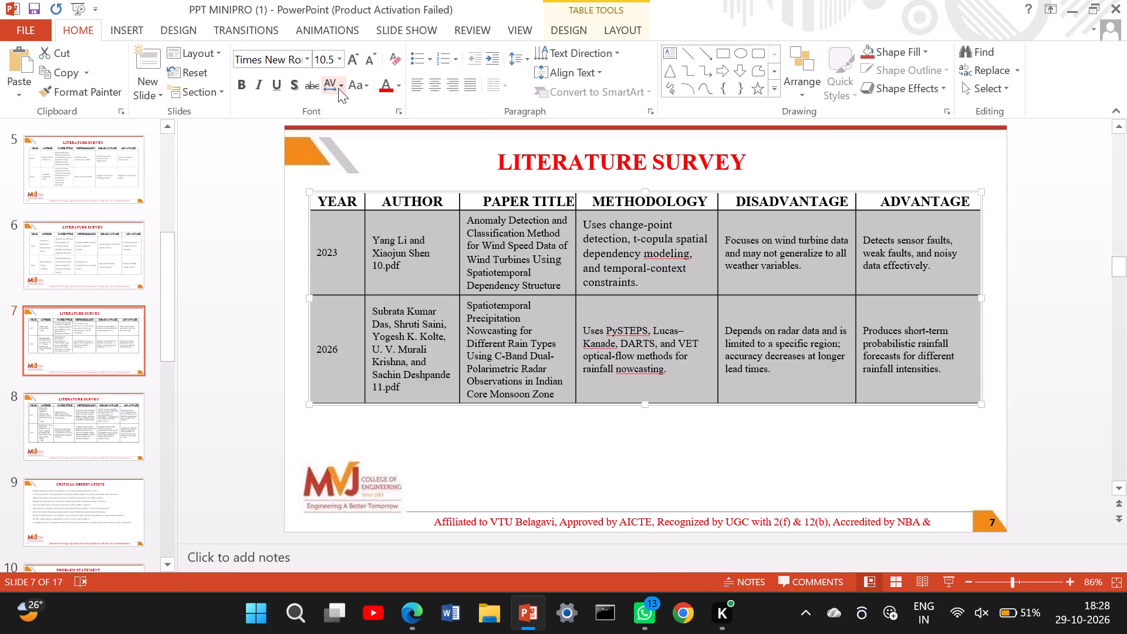
click(340, 65)
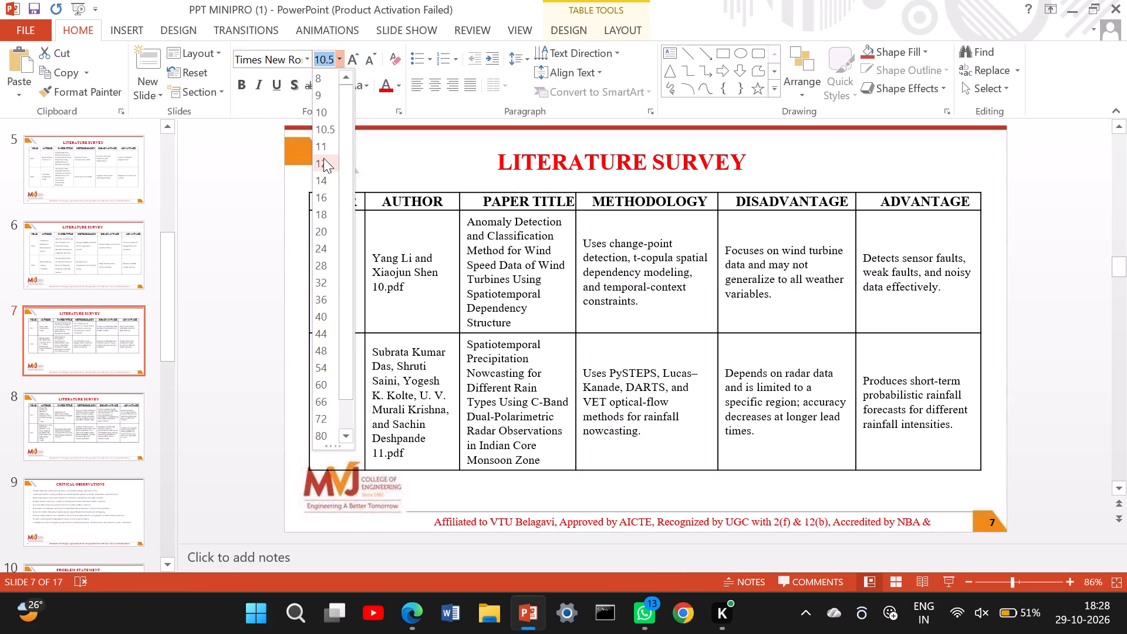
click(323, 158)
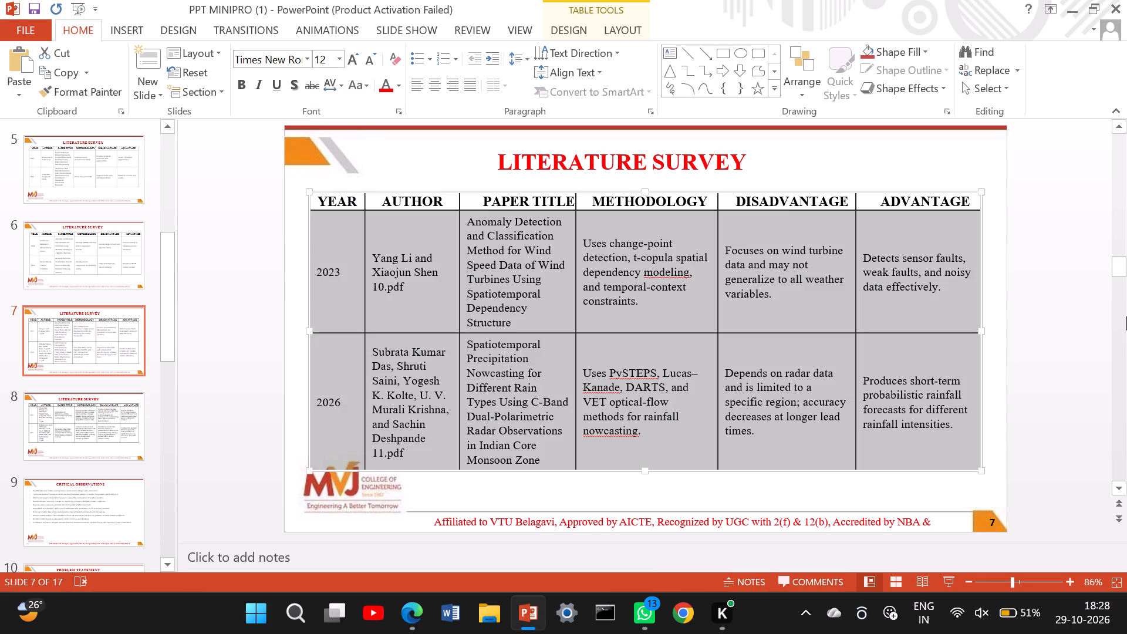
click(998, 333)
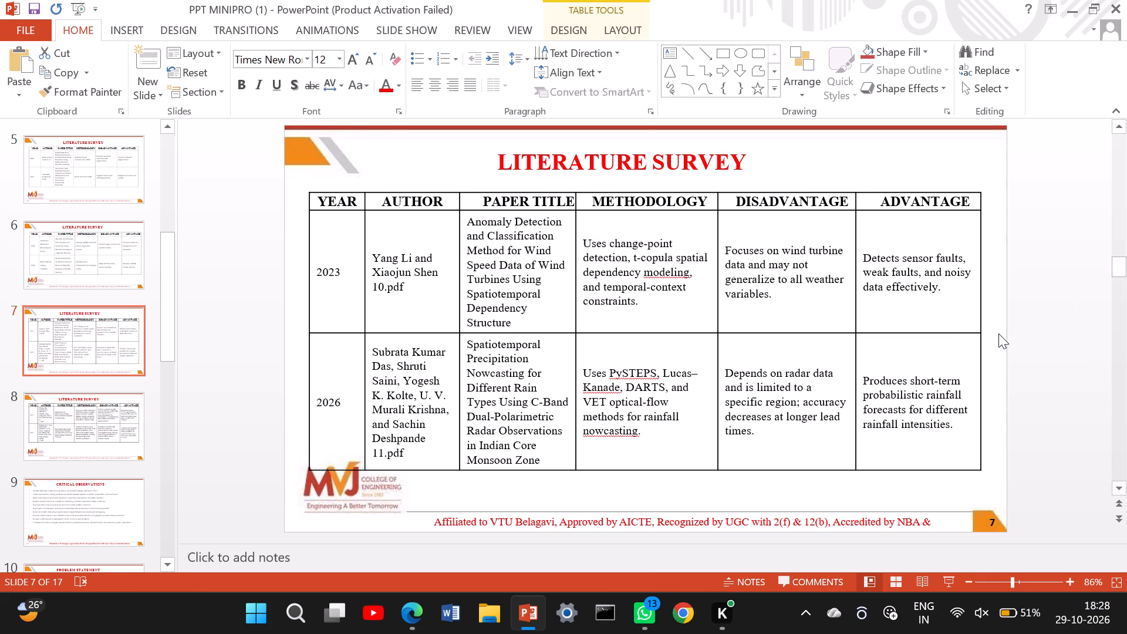
Try to reduce the height of slide 7's table by moving the border between the paper rows and the table's bottom edge upward.
drag(665, 335, 662, 325)
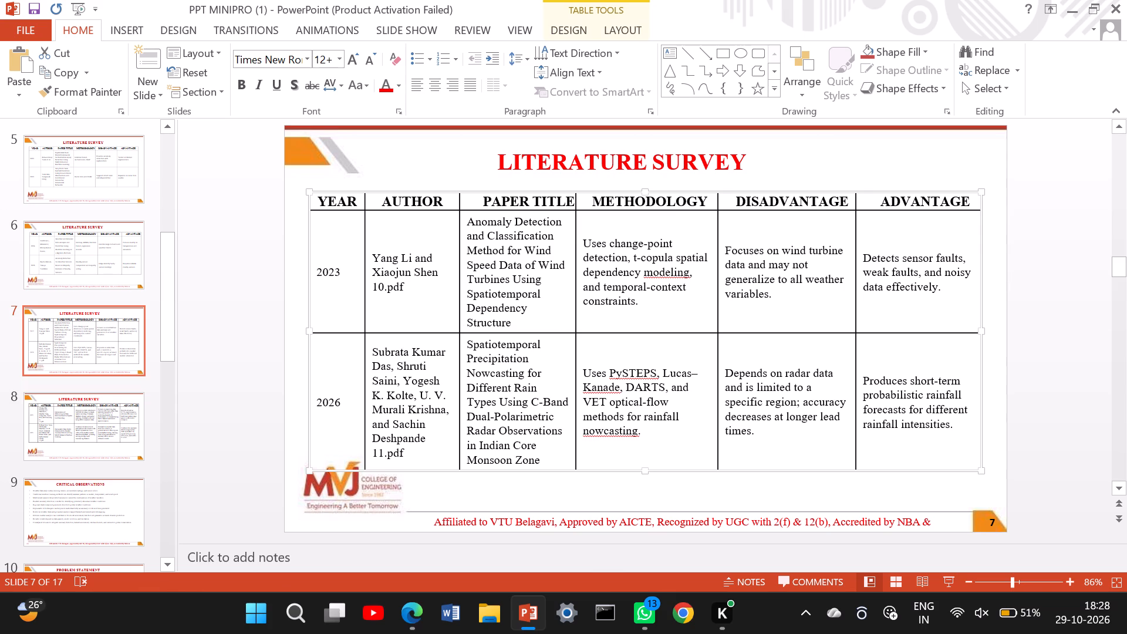
drag(652, 334, 651, 322)
click(603, 497)
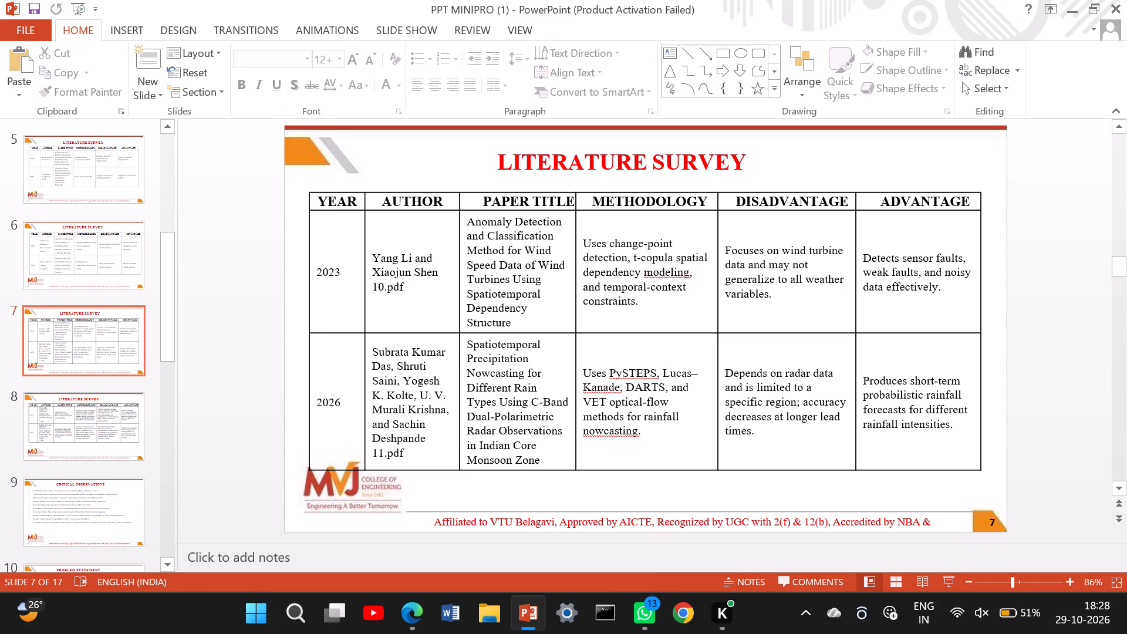
click(644, 468)
drag(644, 468, 645, 446)
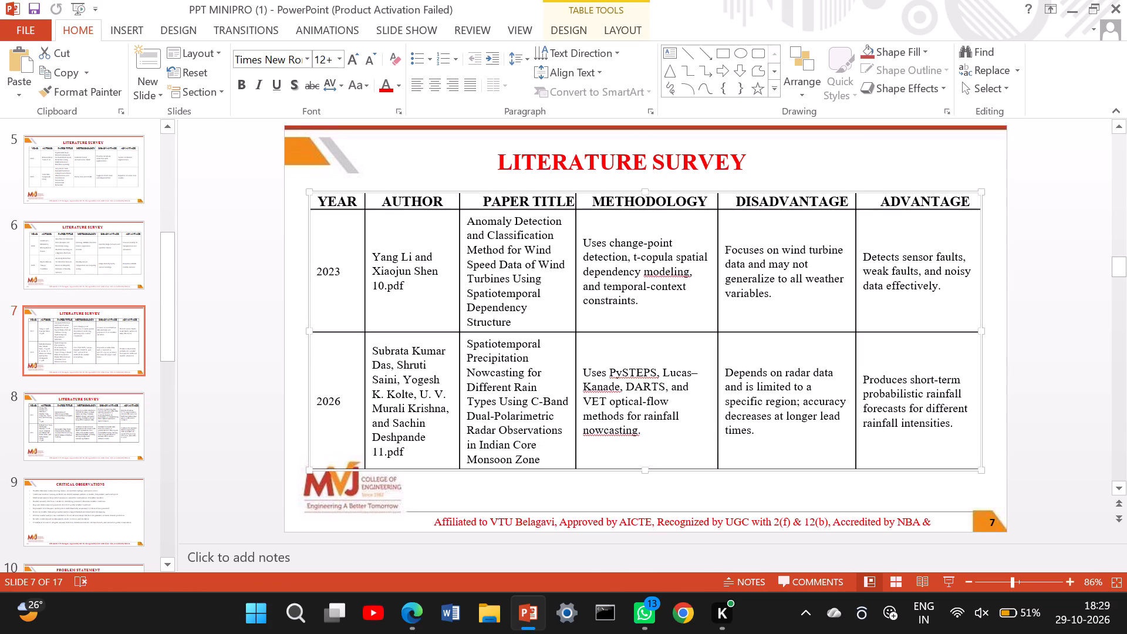
drag(329, 243, 850, 477)
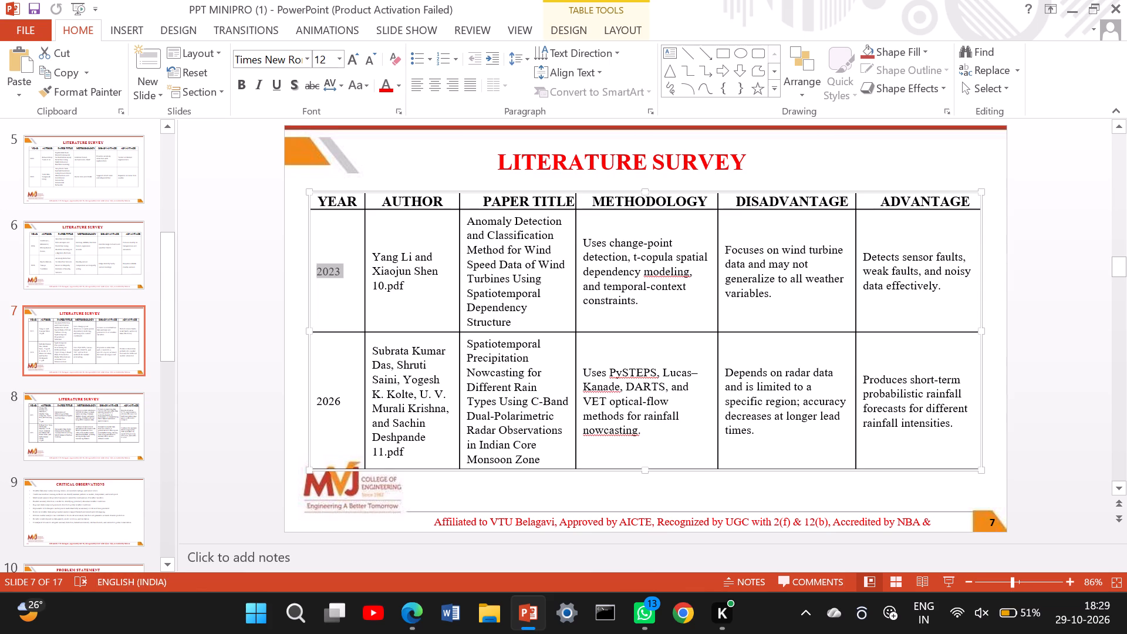
drag(850, 477, 904, 438)
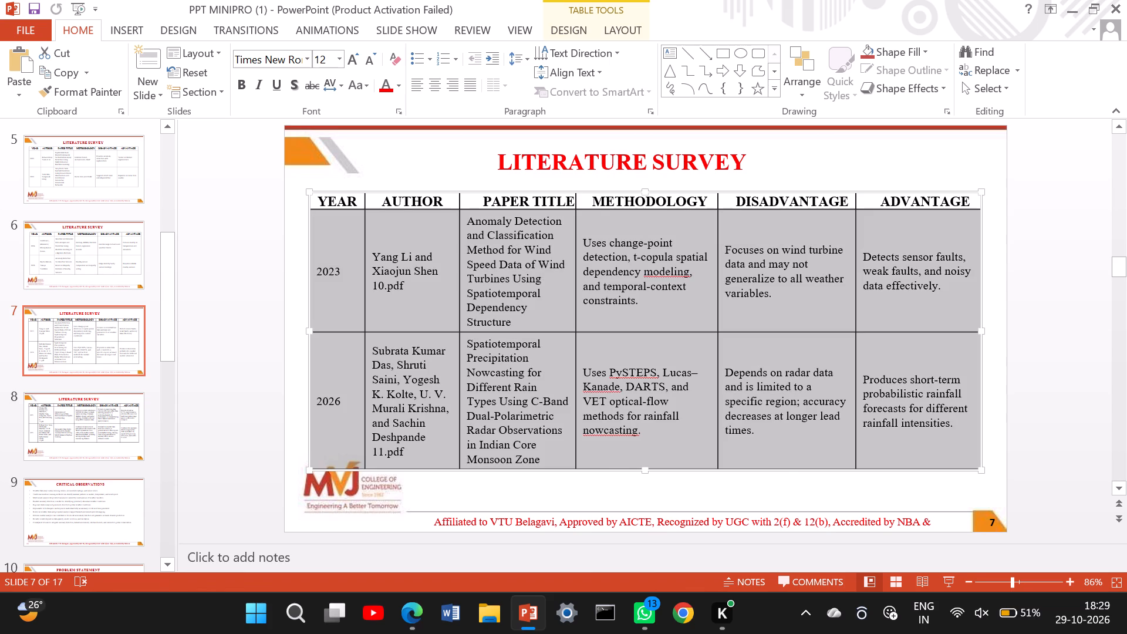
click(738, 498)
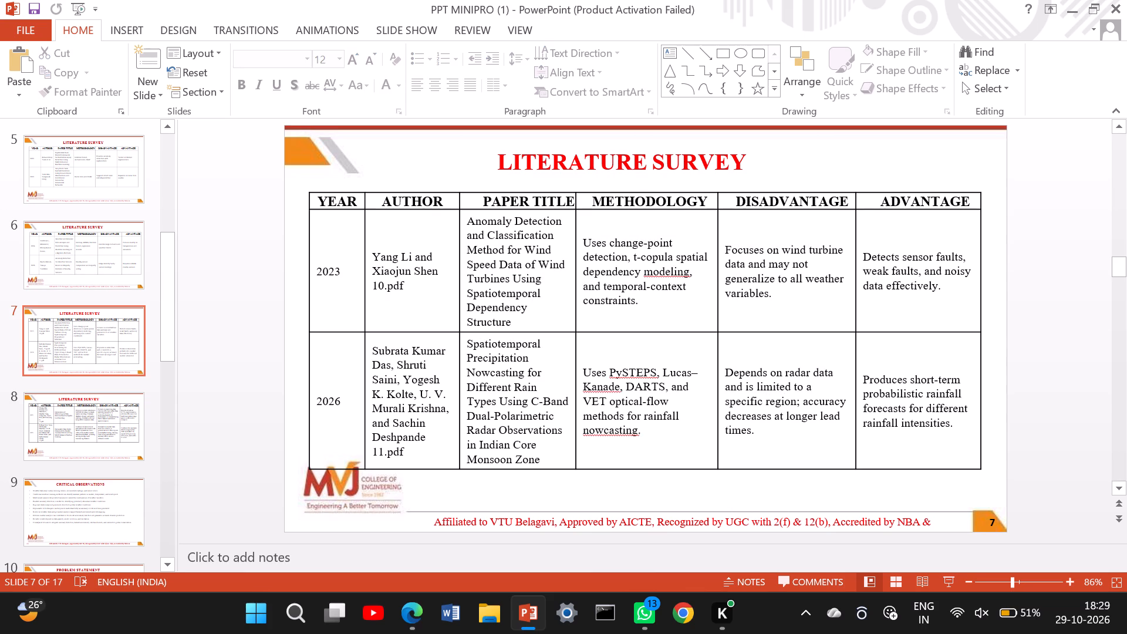
drag(622, 335, 623, 311)
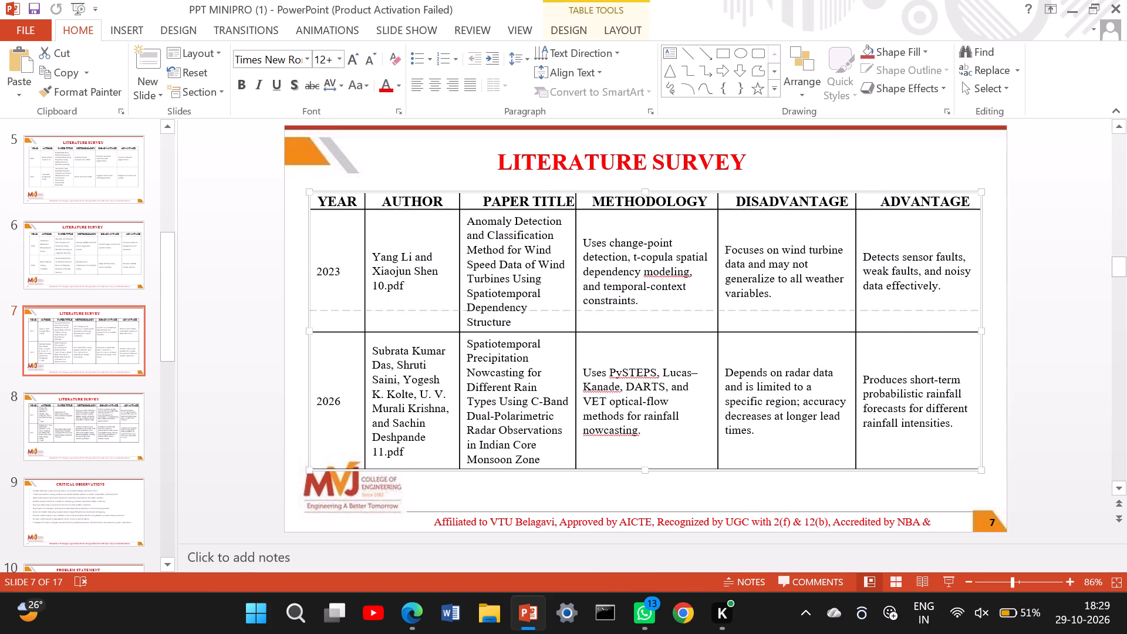
drag(623, 311, 625, 322)
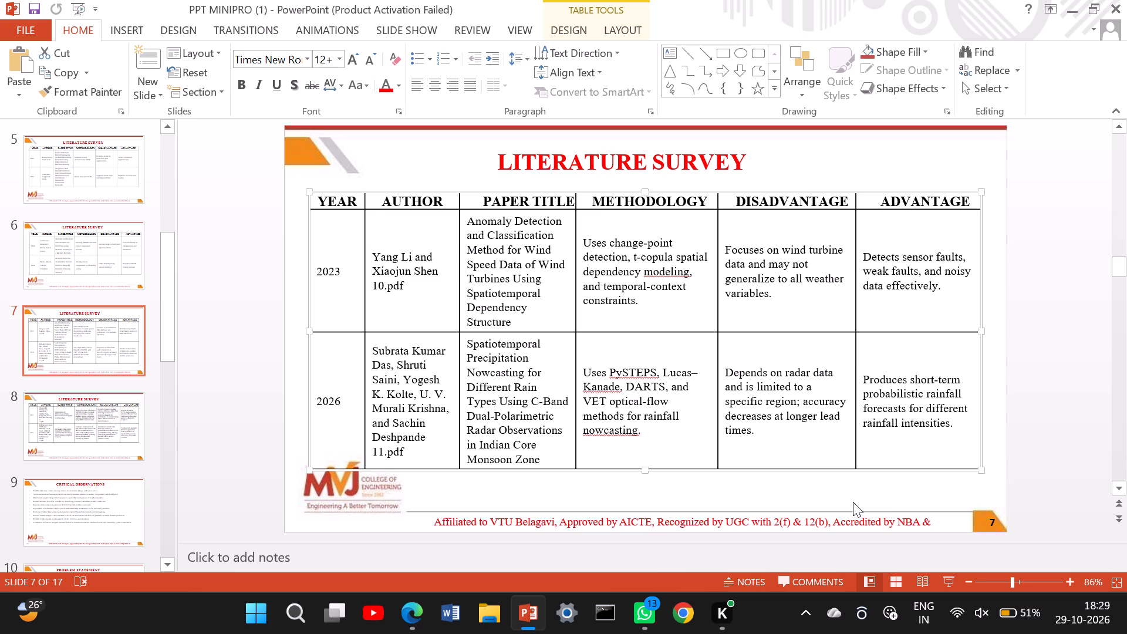
click(861, 480)
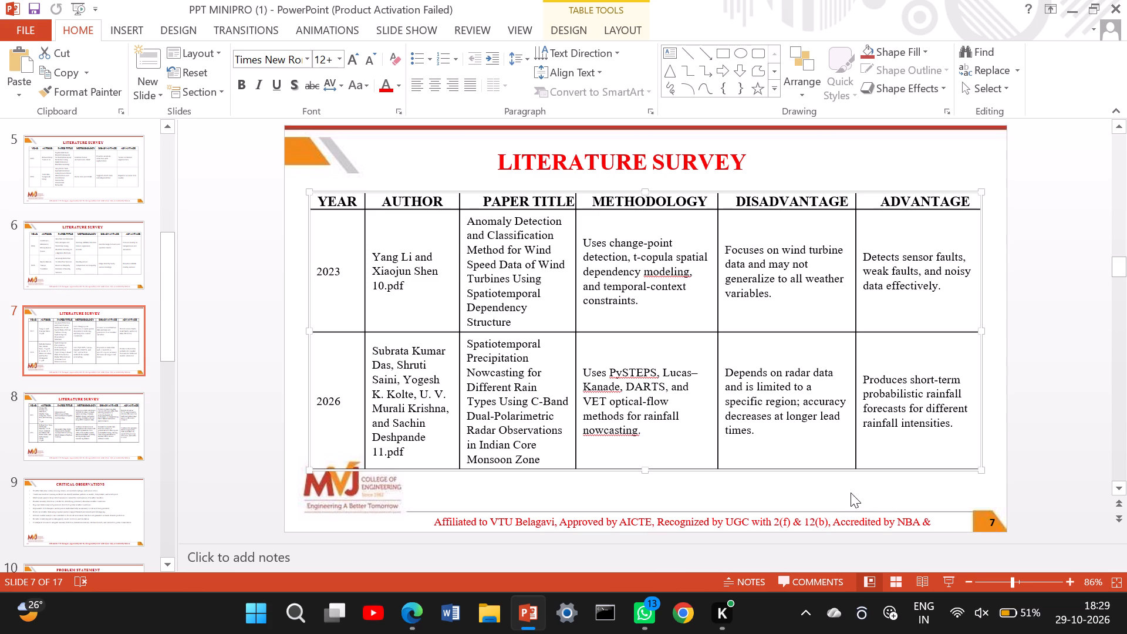
click(851, 493)
key(Right)
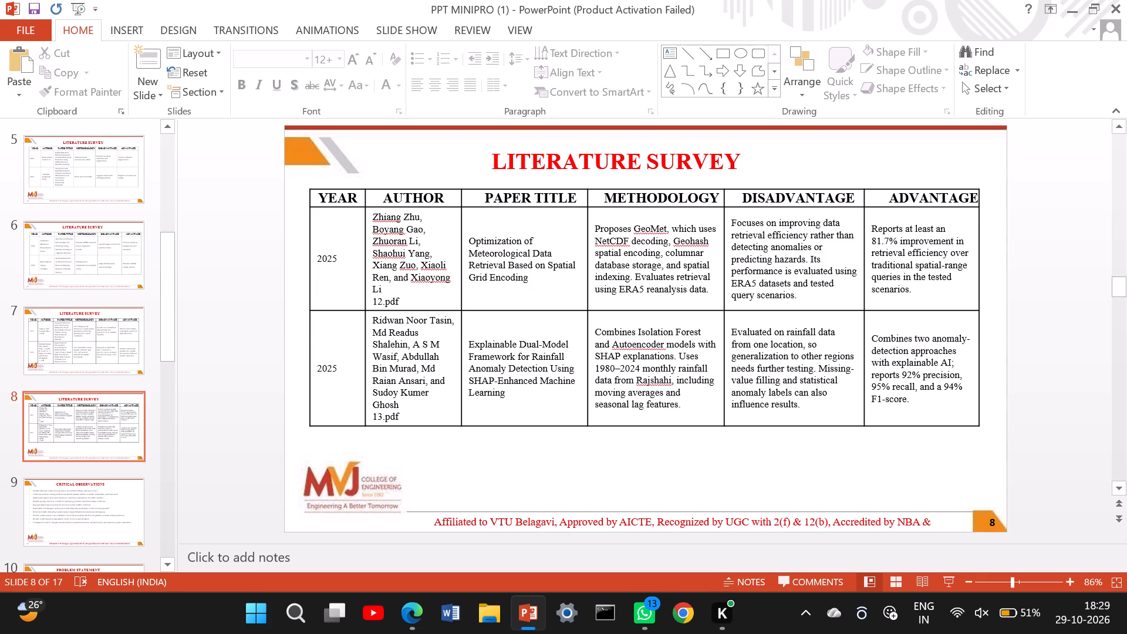
drag(598, 224, 700, 300)
key(alt+Tab)
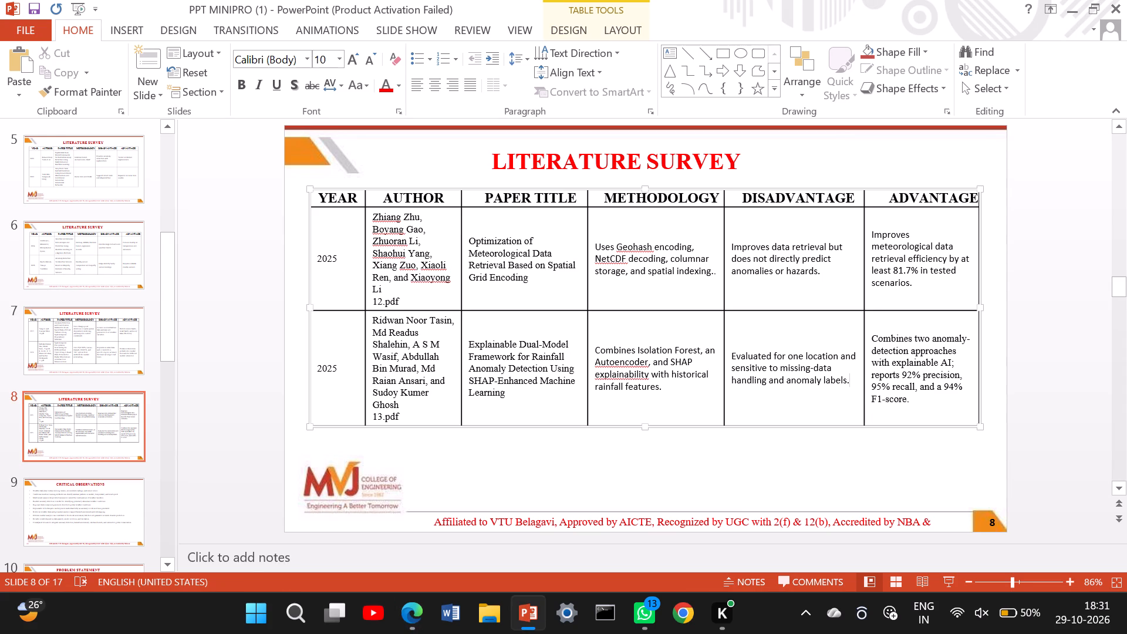
drag(872, 335, 913, 403)
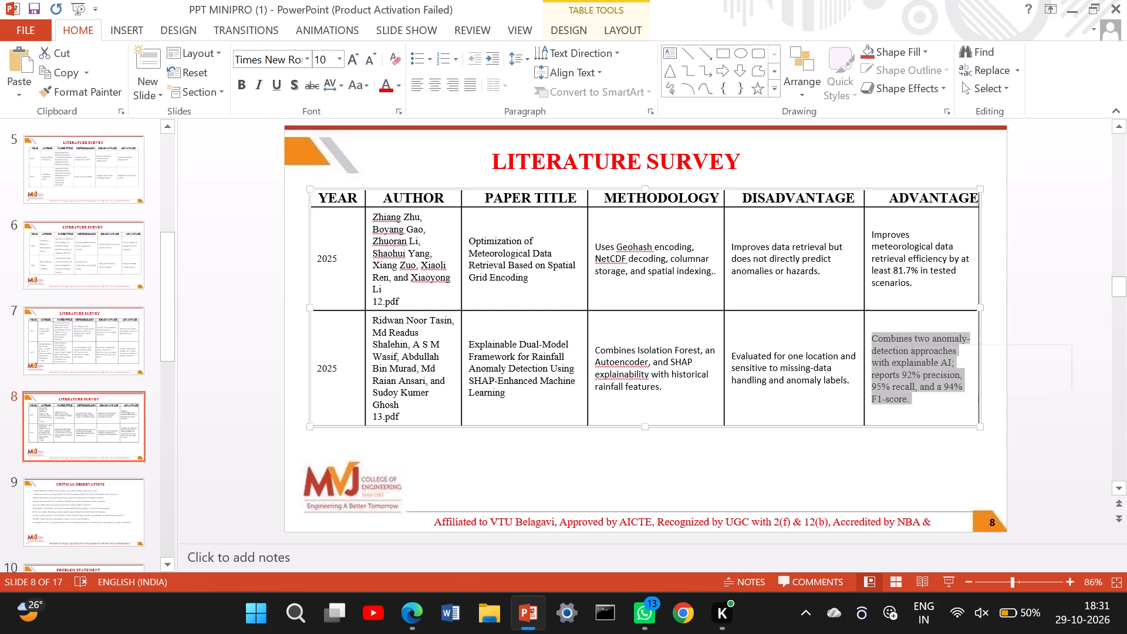
key(ctrl+v)
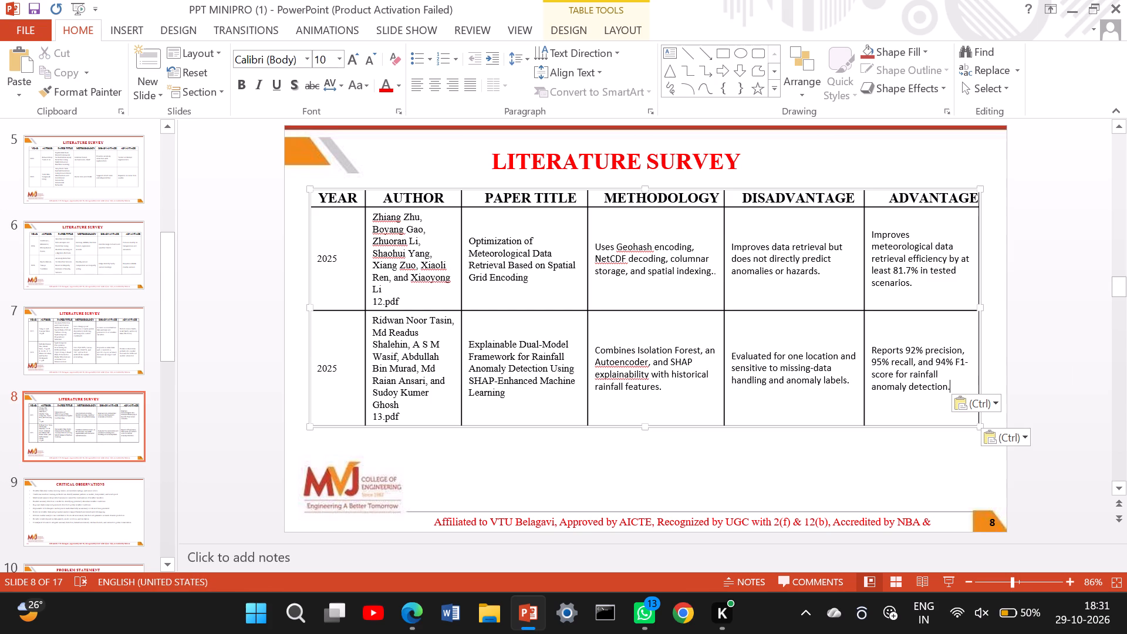
Set the body rows of slide 8's Literature Survey table to Times New Roman, size 12.
drag(322, 224, 825, 382)
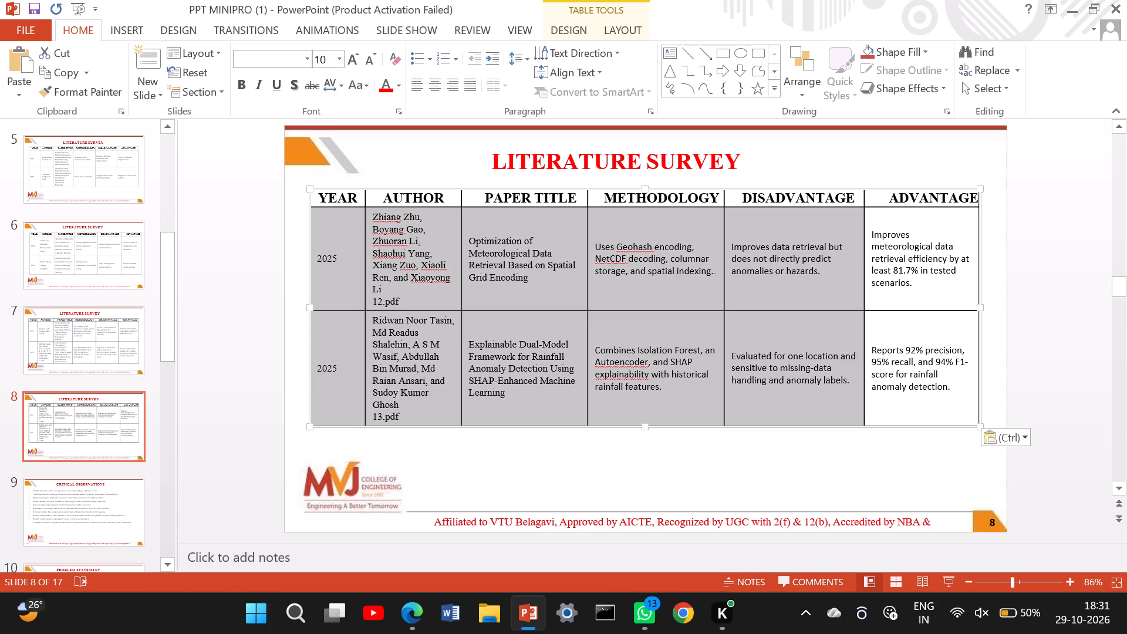
click(762, 460)
drag(327, 240, 975, 332)
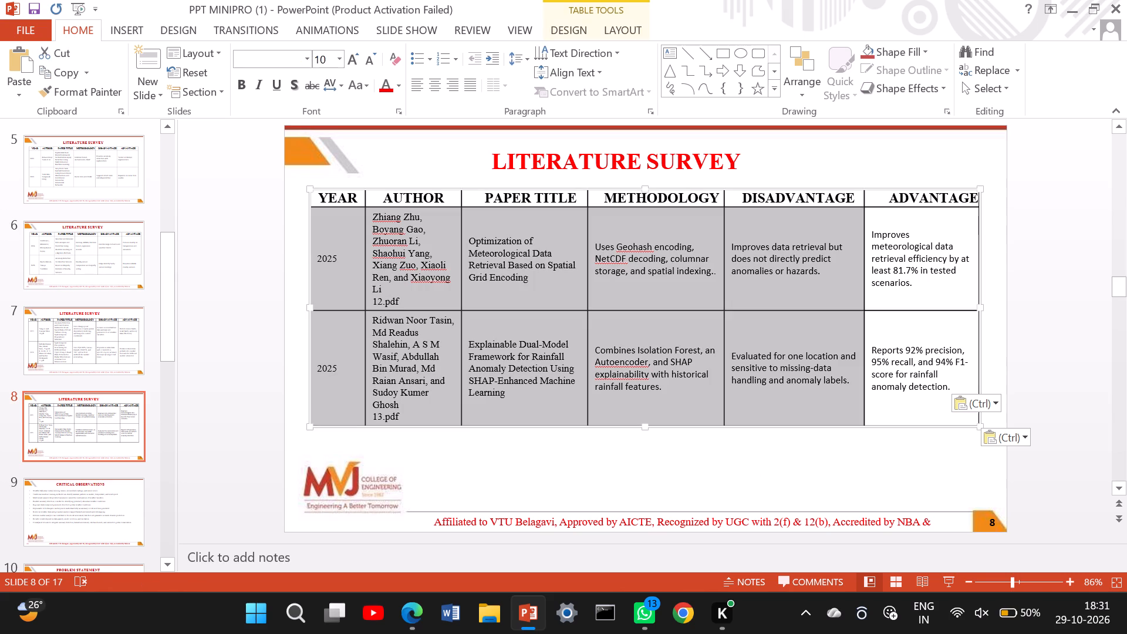
click(306, 57)
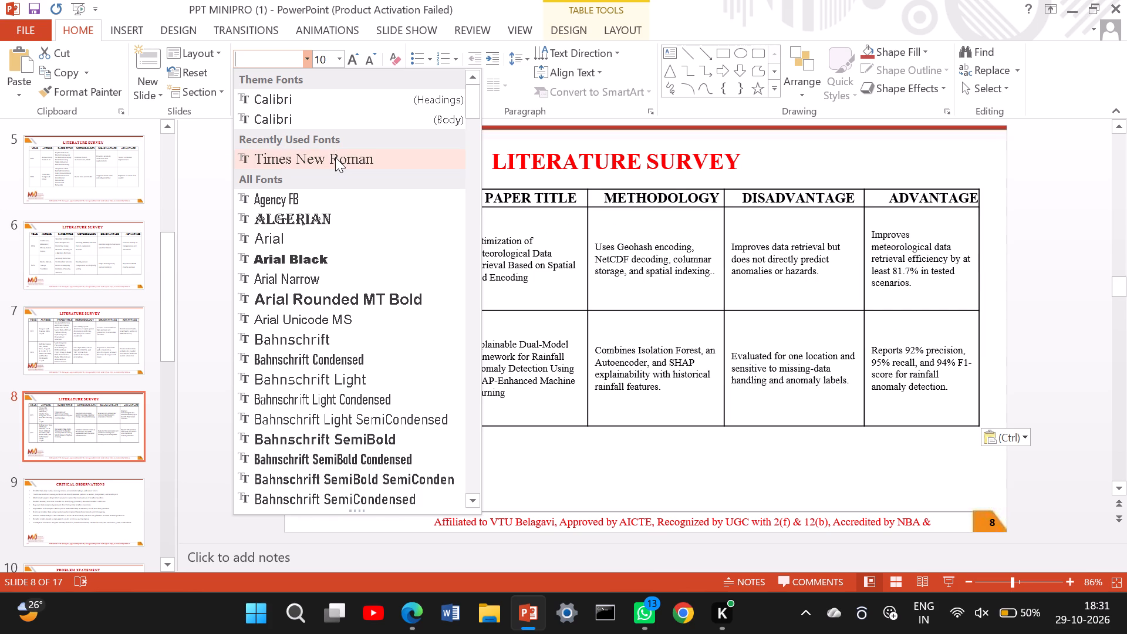
click(335, 157)
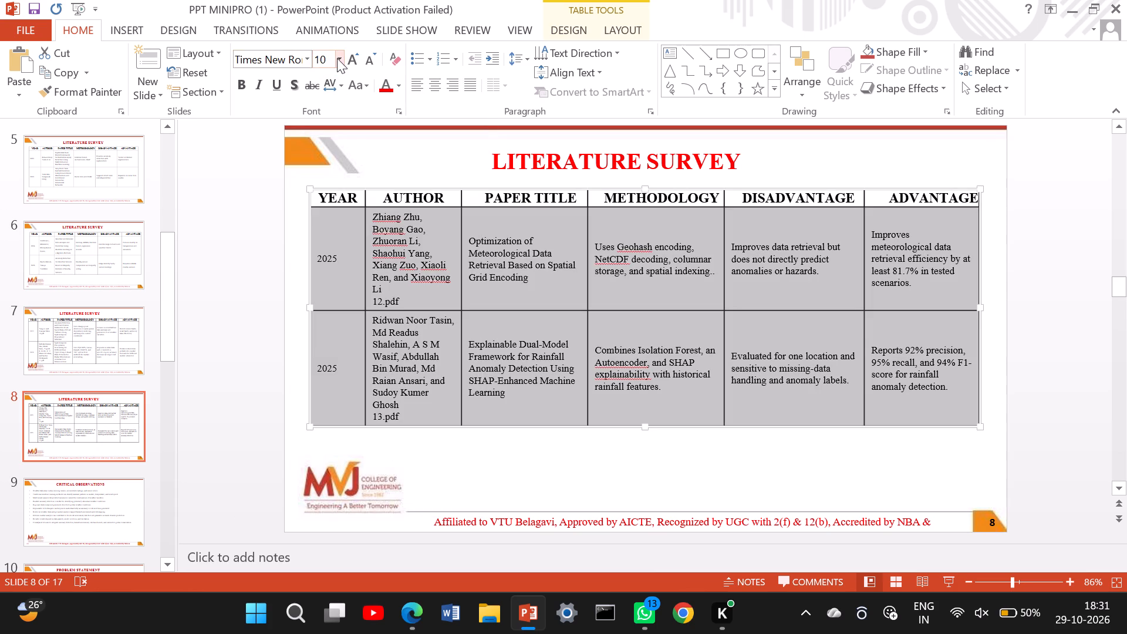
click(337, 58)
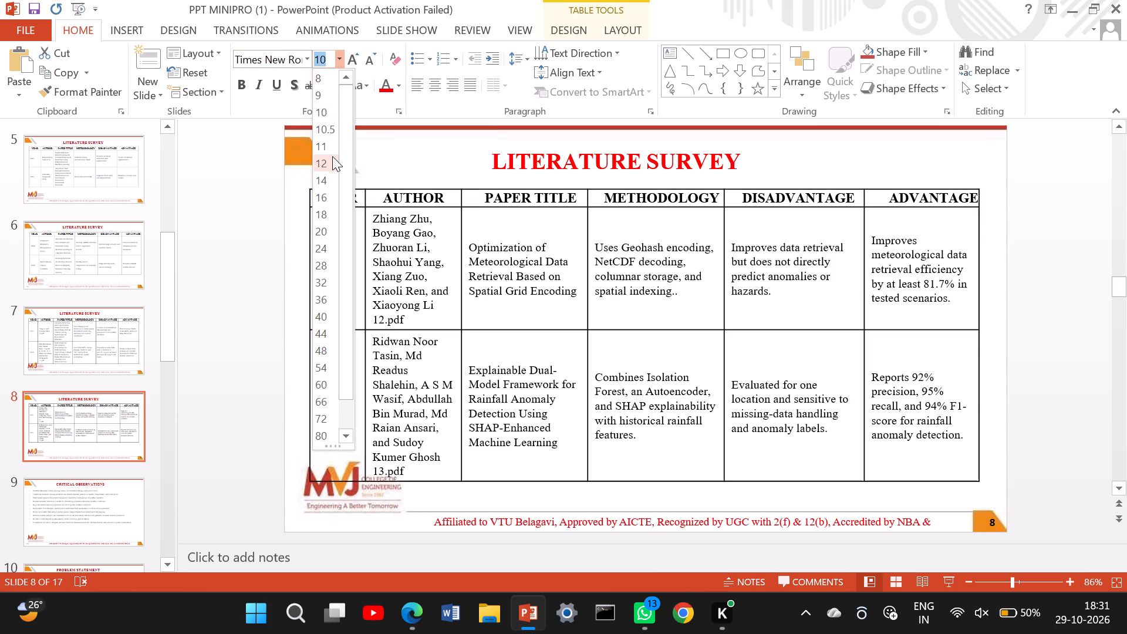
click(332, 156)
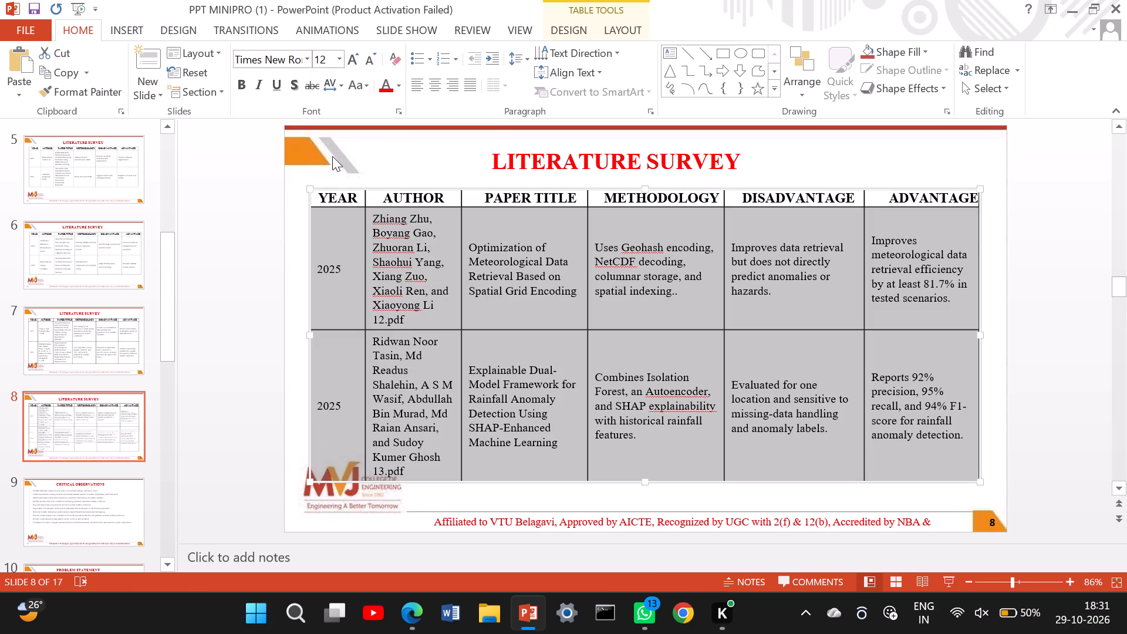
click(807, 495)
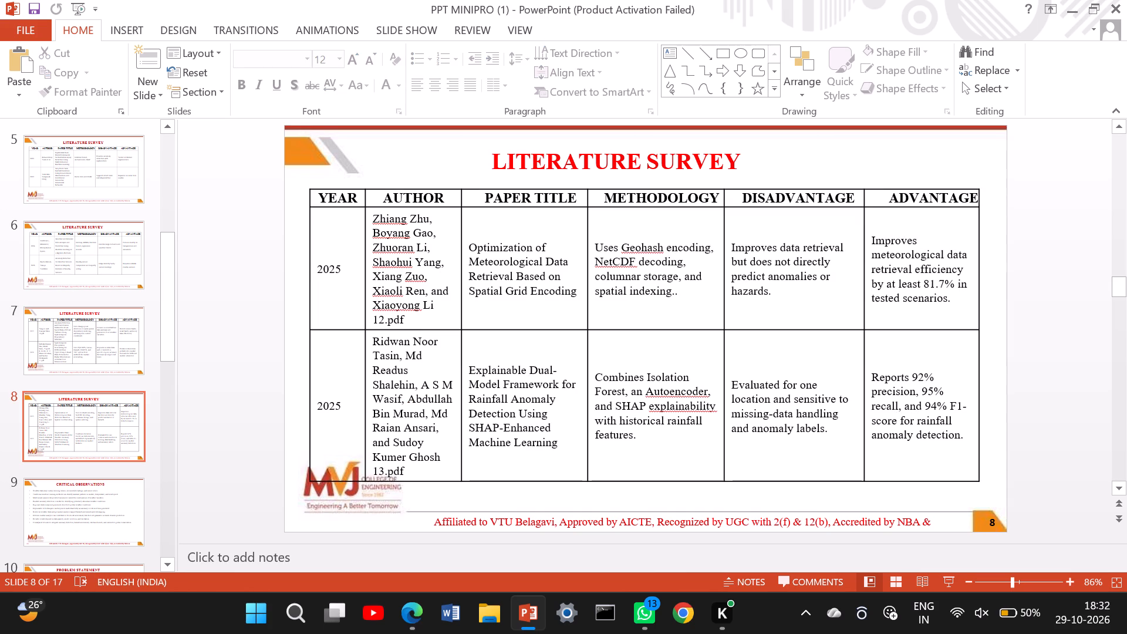
Try to reduce the height of slide 8's table by raising its bottom edge.
drag(620, 483, 619, 468)
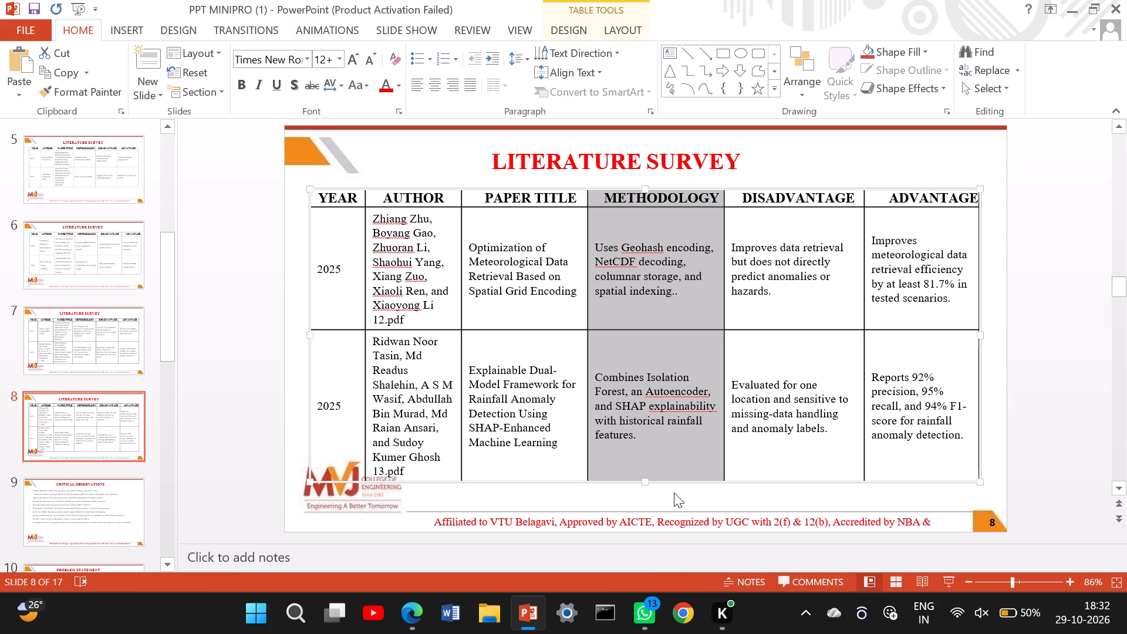
drag(674, 493, 637, 478)
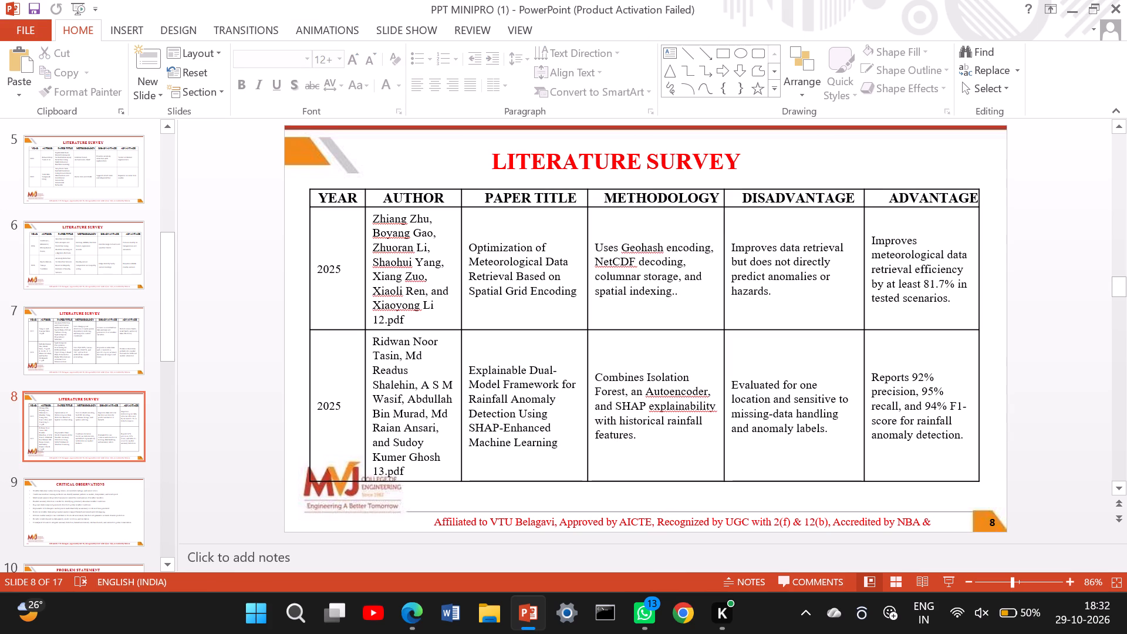
click(648, 457)
drag(642, 478, 642, 453)
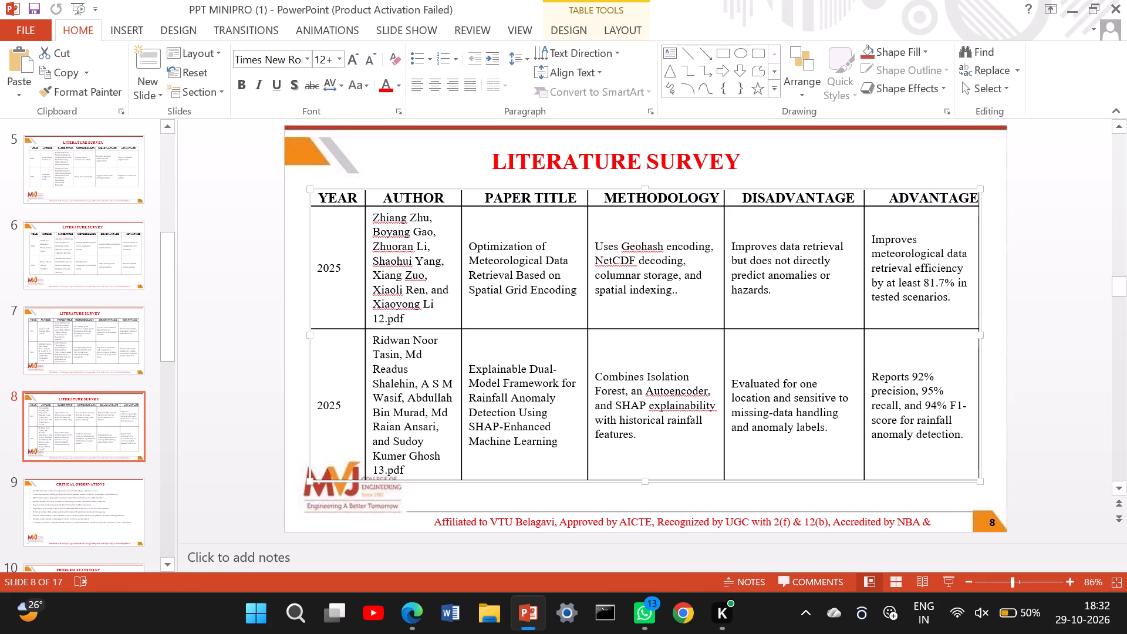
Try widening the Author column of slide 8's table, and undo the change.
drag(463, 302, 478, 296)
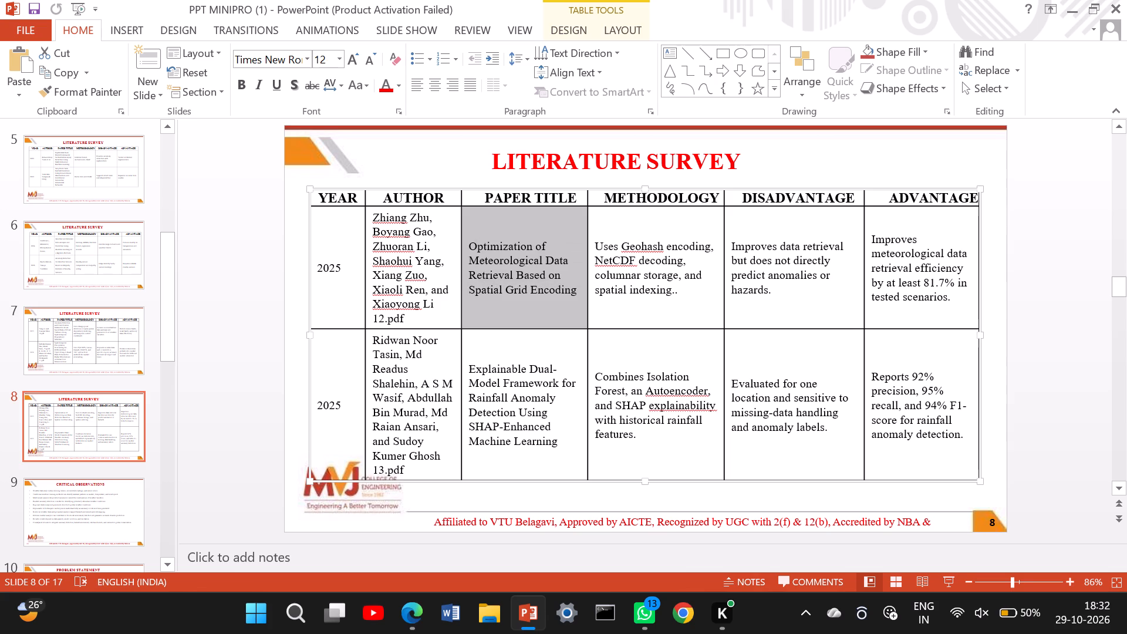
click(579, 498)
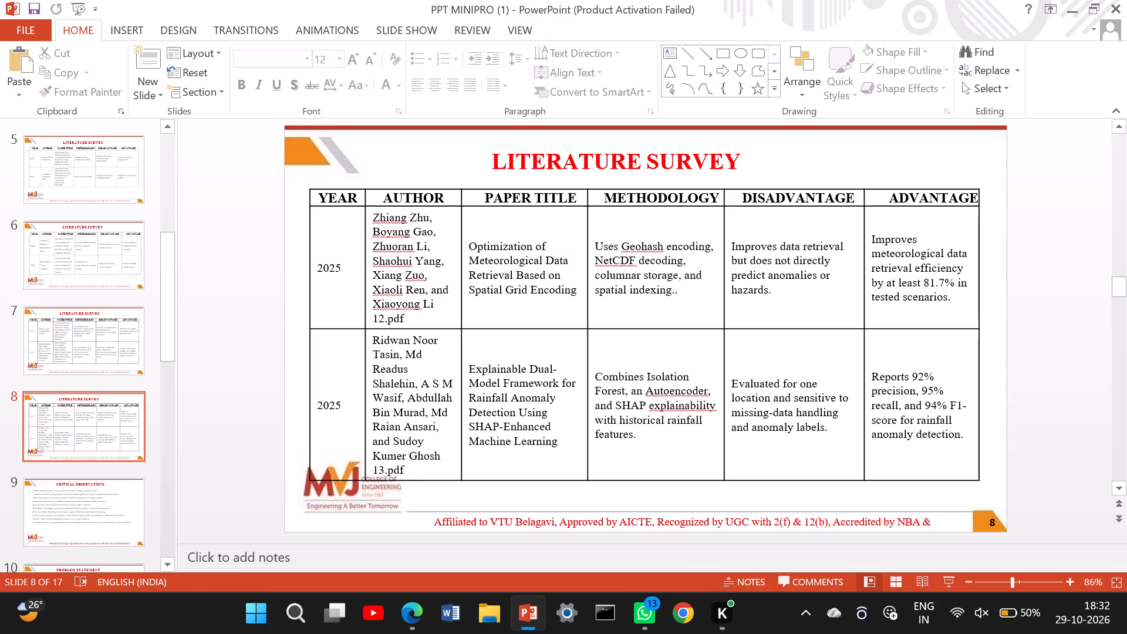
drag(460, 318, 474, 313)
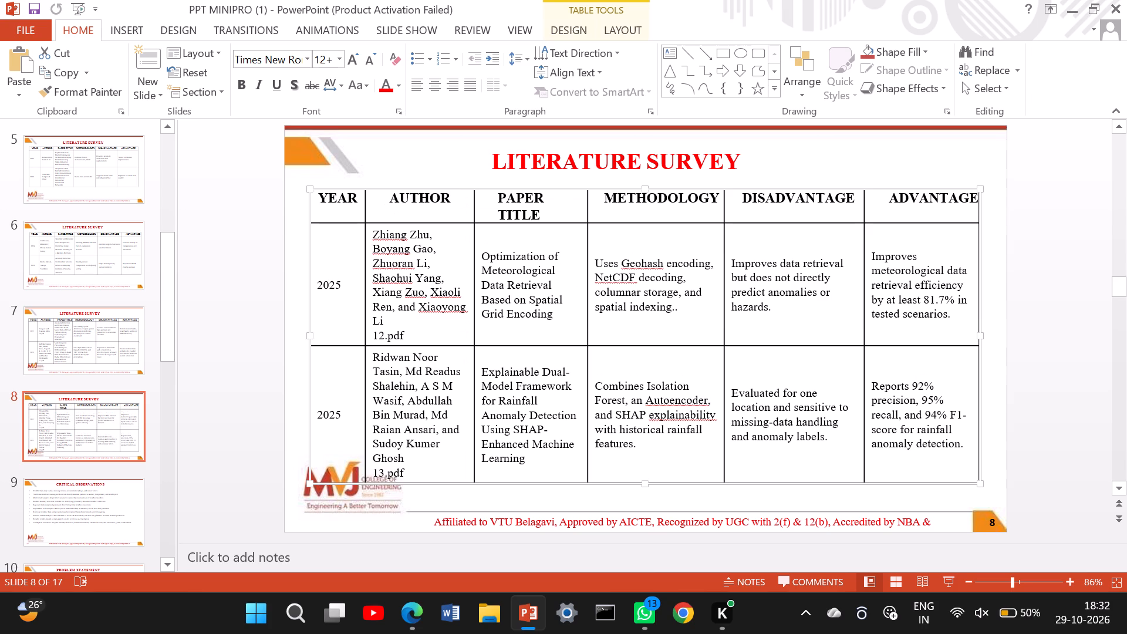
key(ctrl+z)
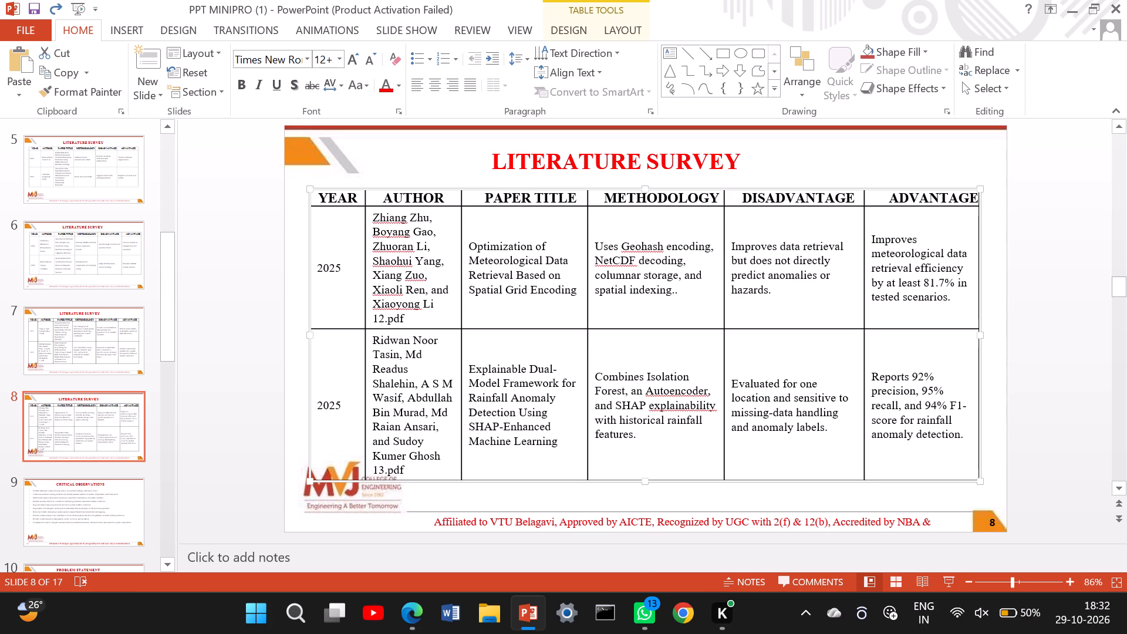
Move slide 8's LITERATURE SURVEY title slightly up and to the left, away from the table.
click(615, 160)
drag(603, 177, 591, 167)
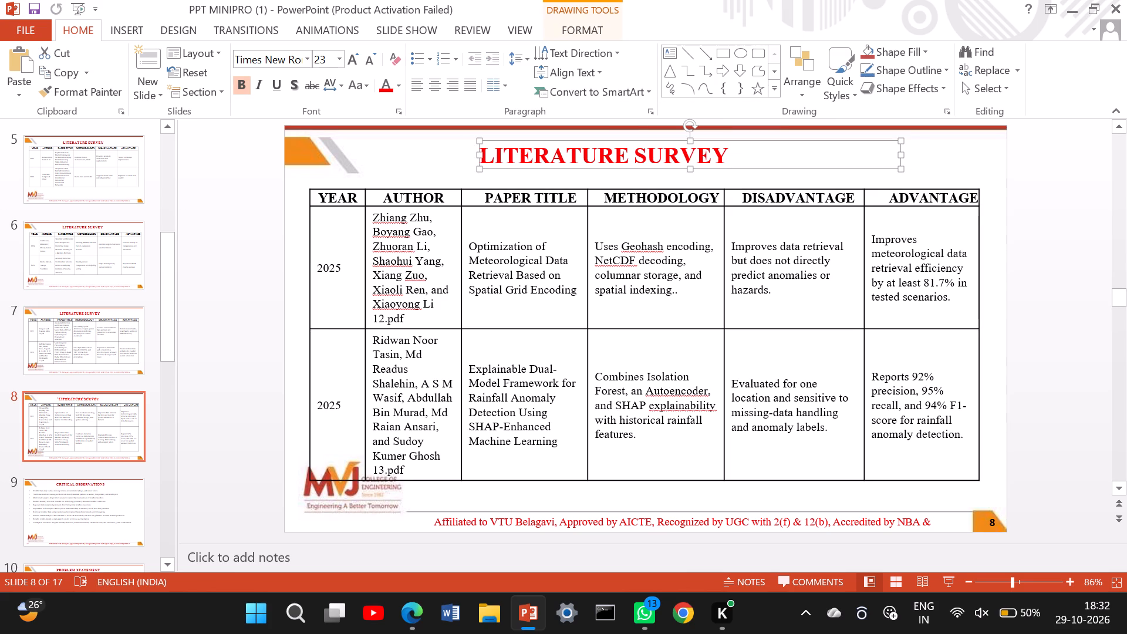
Extend the top edge of slide 8's table upward and tighten the header row so the rows move up.
click(622, 222)
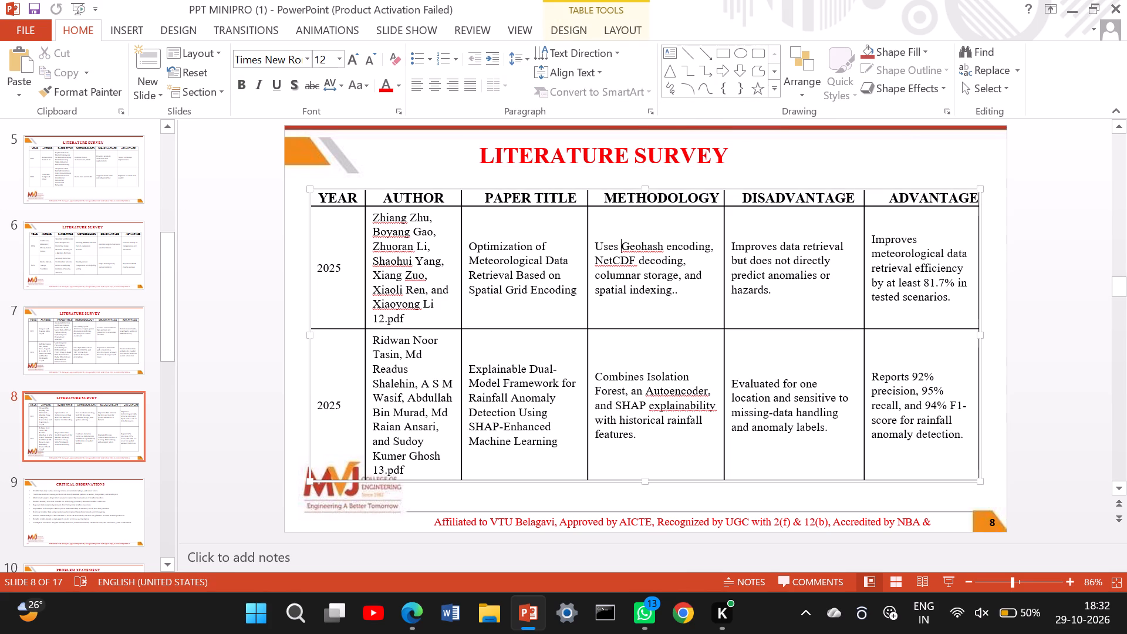
drag(598, 193, 597, 178)
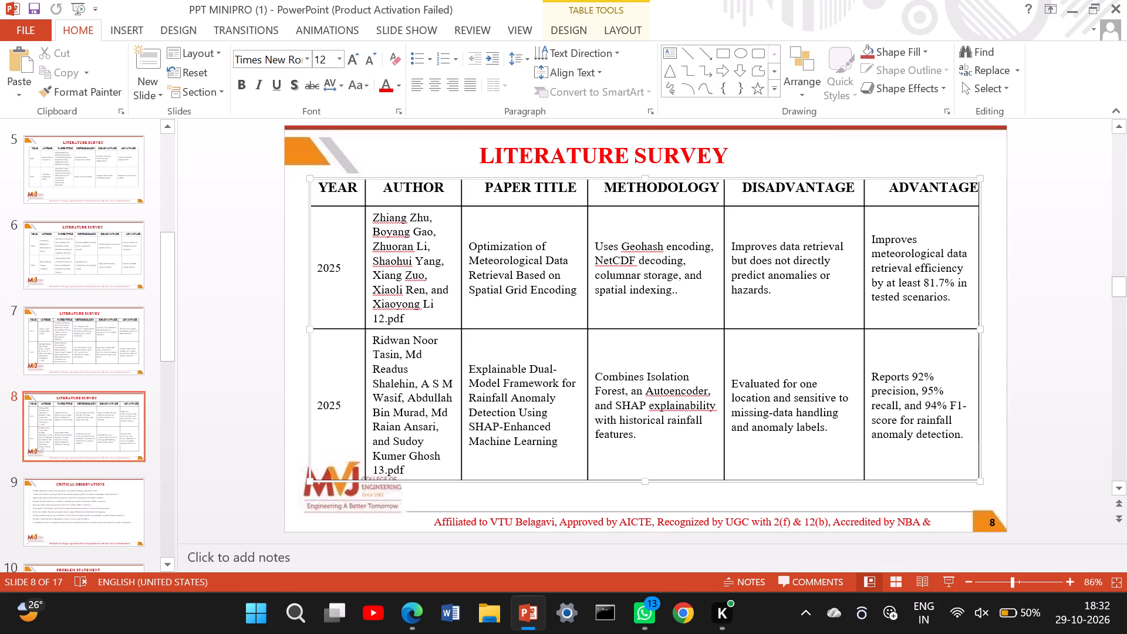
drag(610, 210, 610, 201)
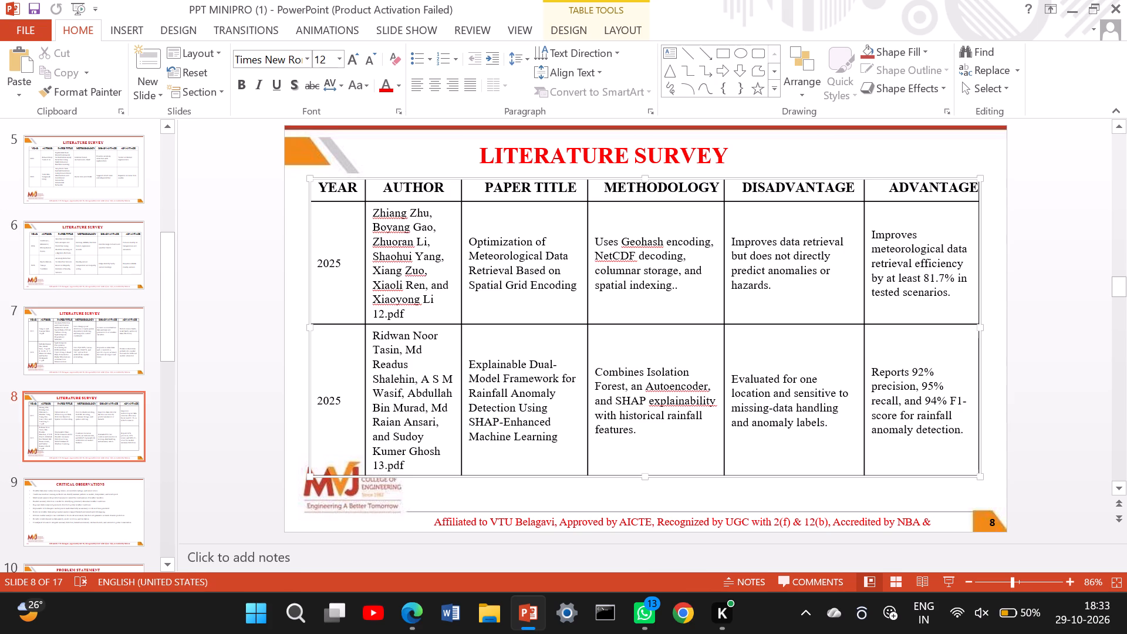
Delete the "12.pdf" and "13.pdf" labels from the Author cells in slide 8's table.
drag(437, 312, 376, 324)
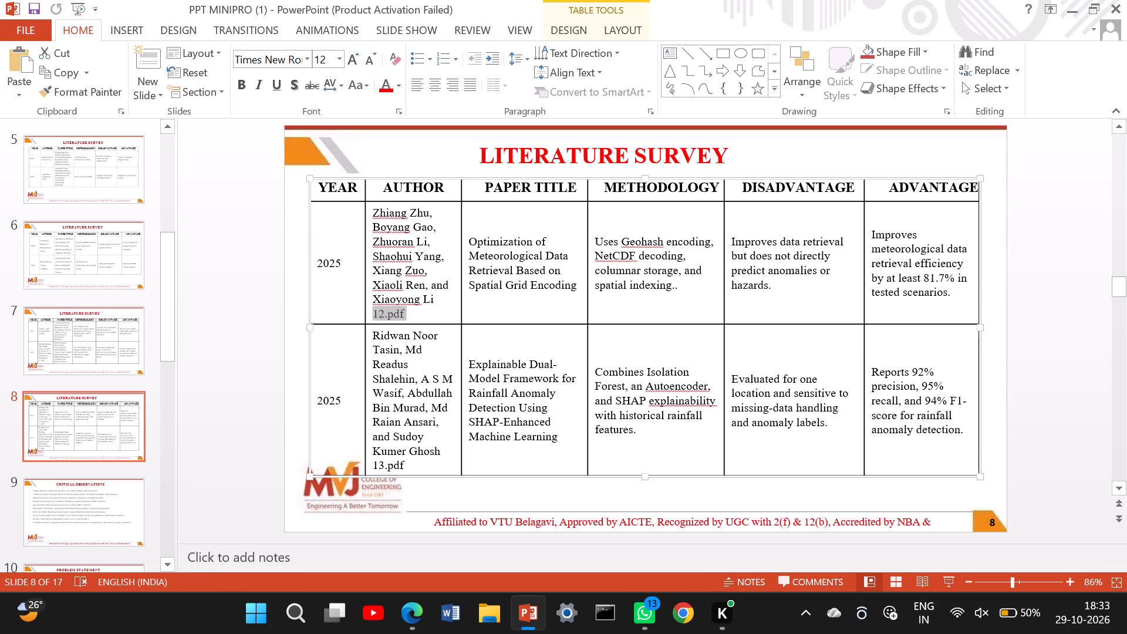
drag(376, 324, 369, 324)
key(BackSpace)
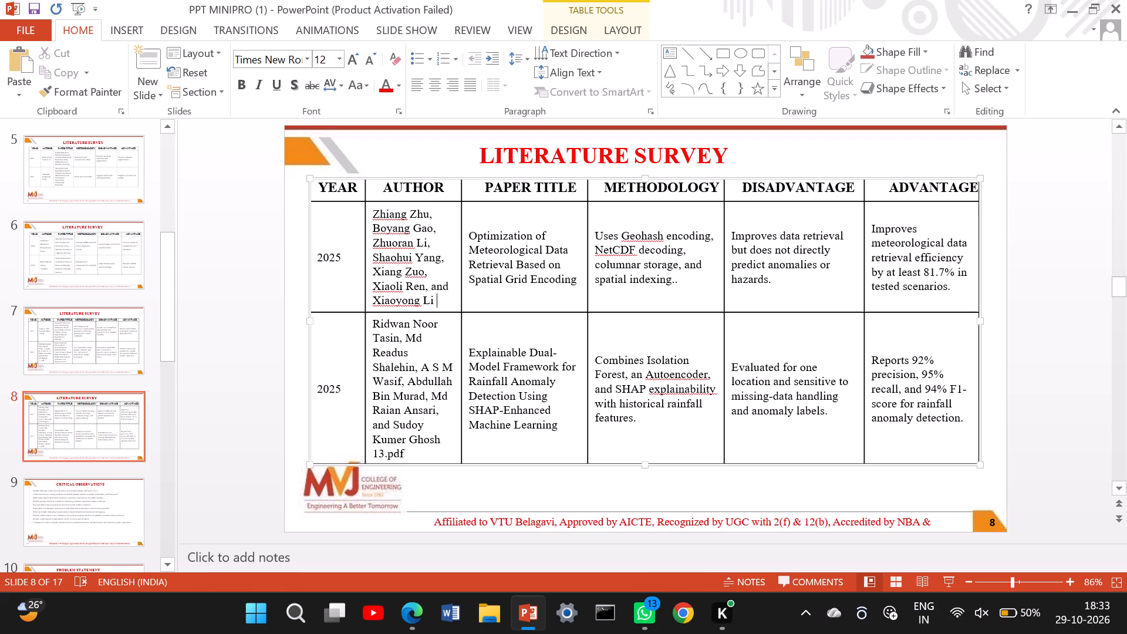
drag(430, 456, 370, 459)
key(BackSpace)
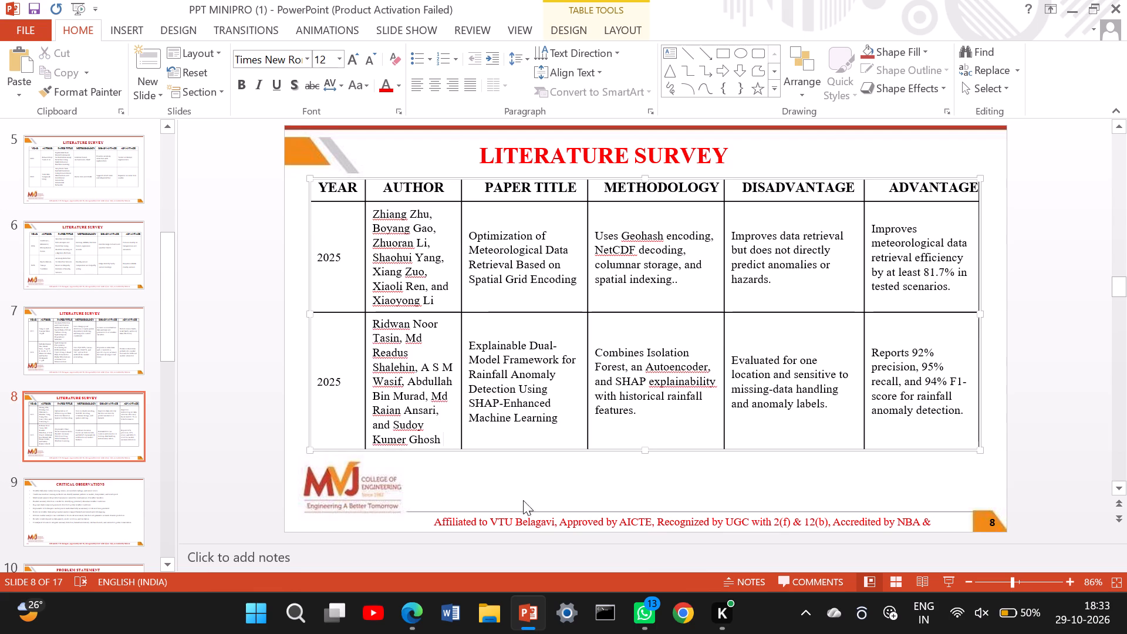
click(694, 497)
Delete the "10.pdf" and "11.pdf" labels from the Author cells in slide 7's table.
key(Left)
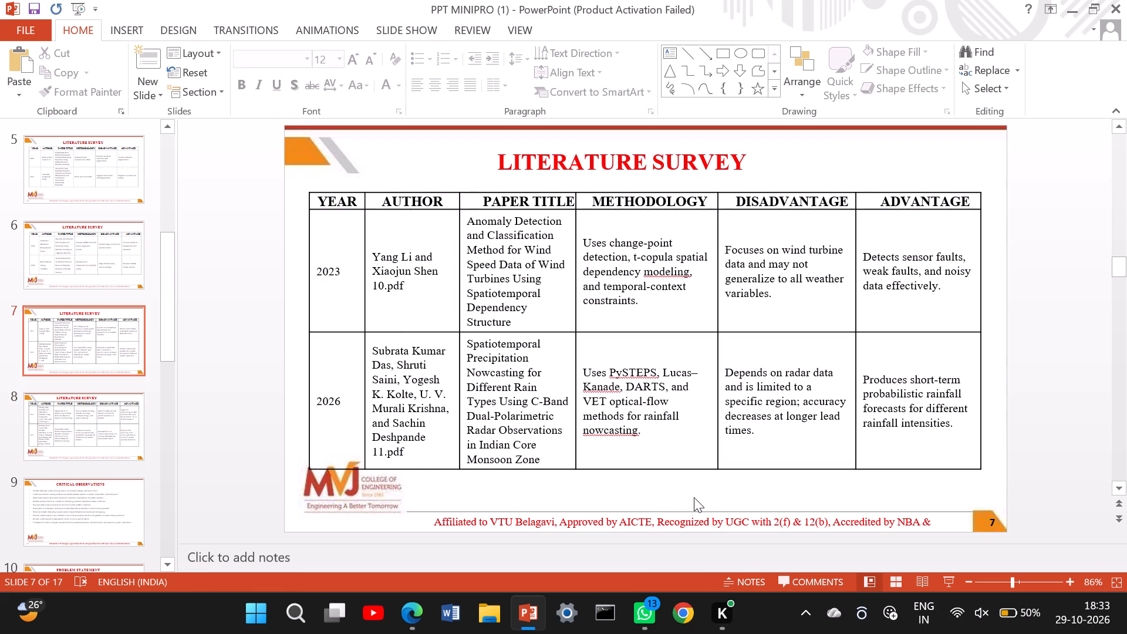
drag(427, 296, 416, 293)
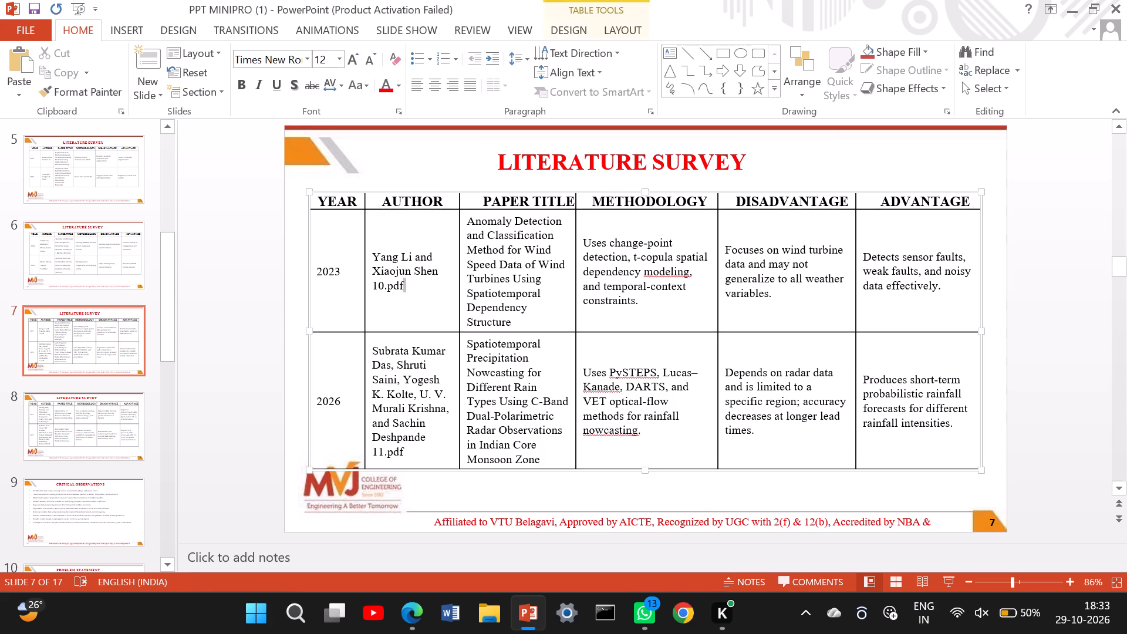
drag(416, 293, 374, 294)
key(BackSpace)
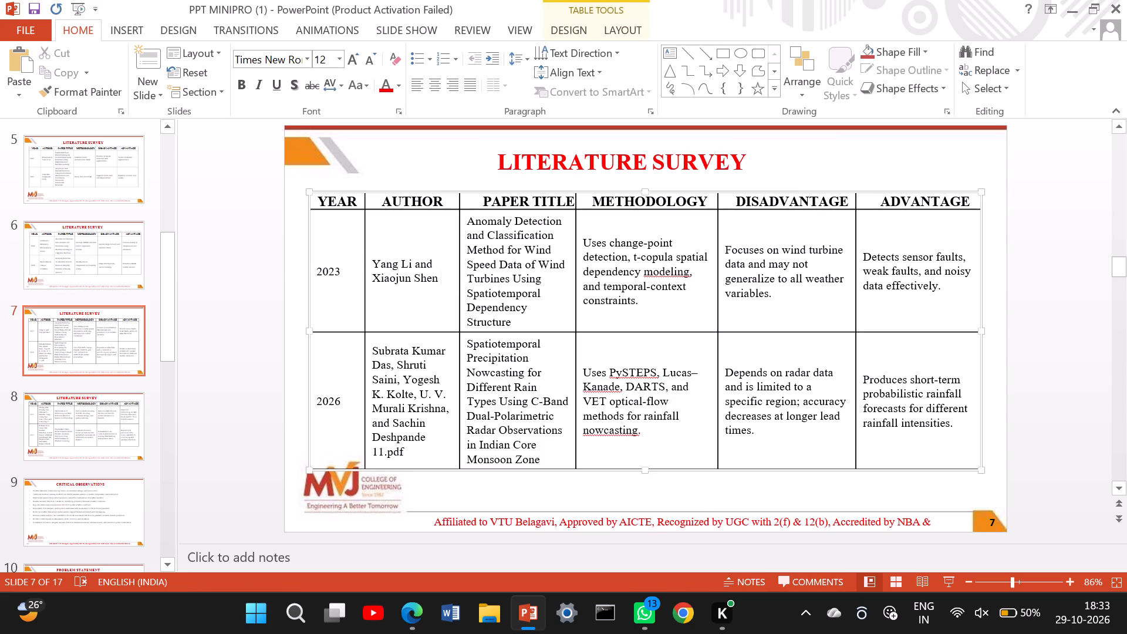
drag(424, 456, 373, 449)
key(BackSpace)
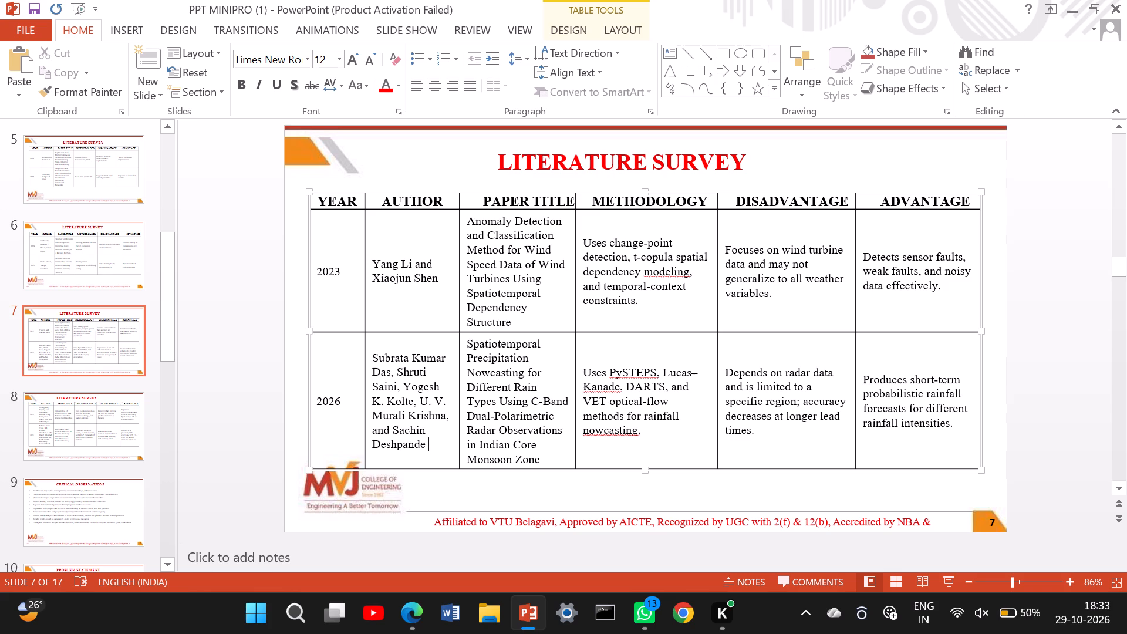
click(579, 492)
Change the body rows of slide 4's Literature Survey table to Times New Roman.
key(Left)
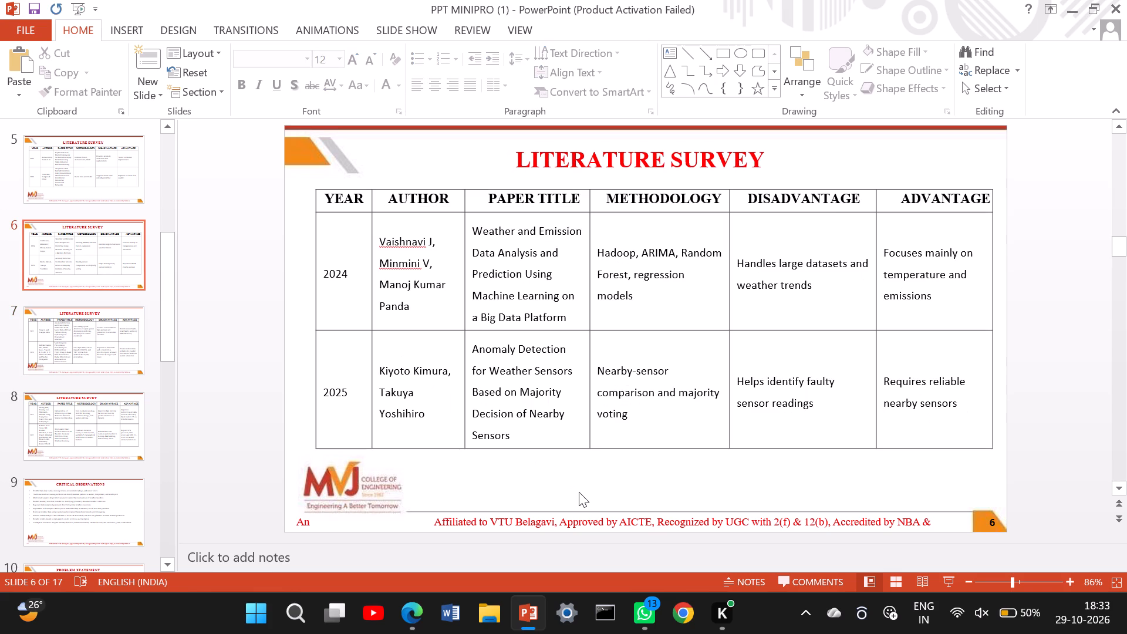
key(Left)
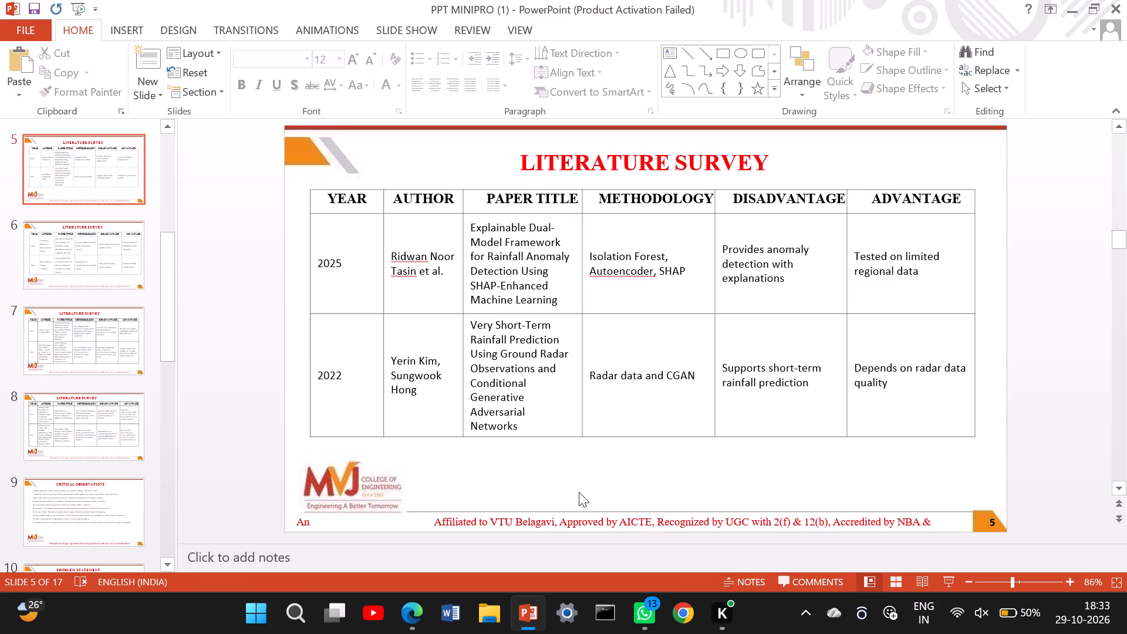
key(Left)
key(Left)
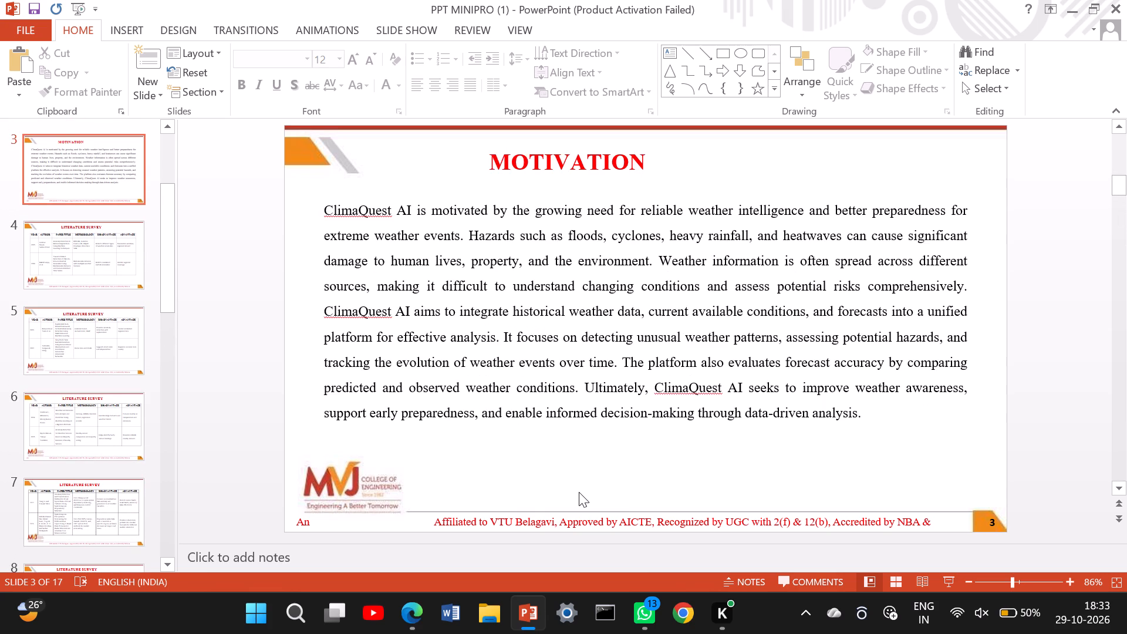
key(Right)
drag(335, 244, 453, 296)
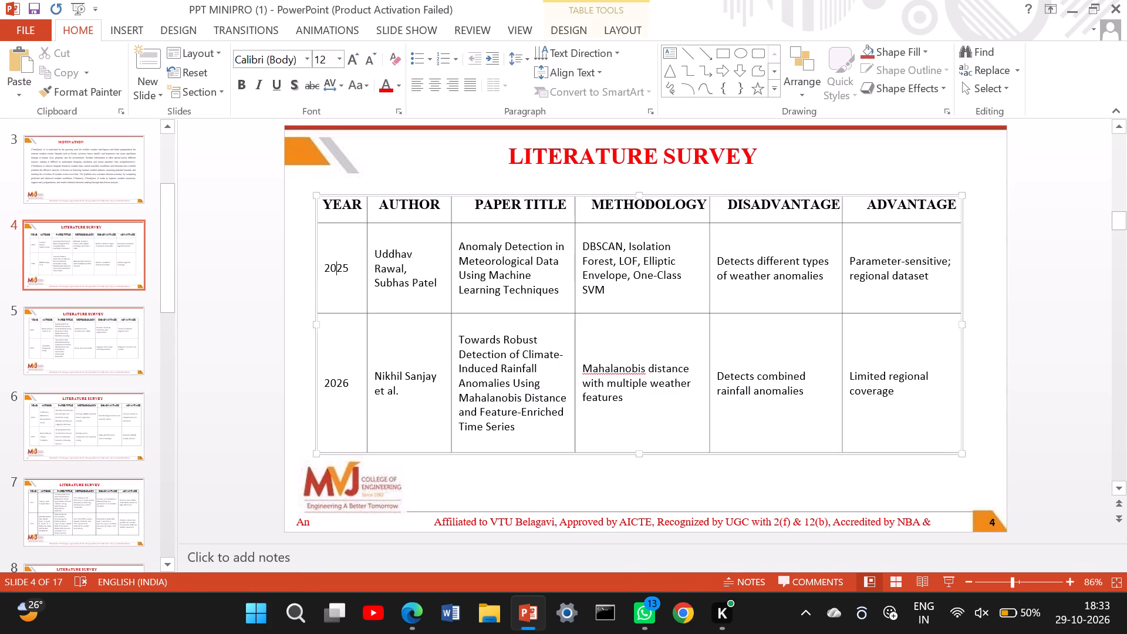
drag(453, 296, 950, 445)
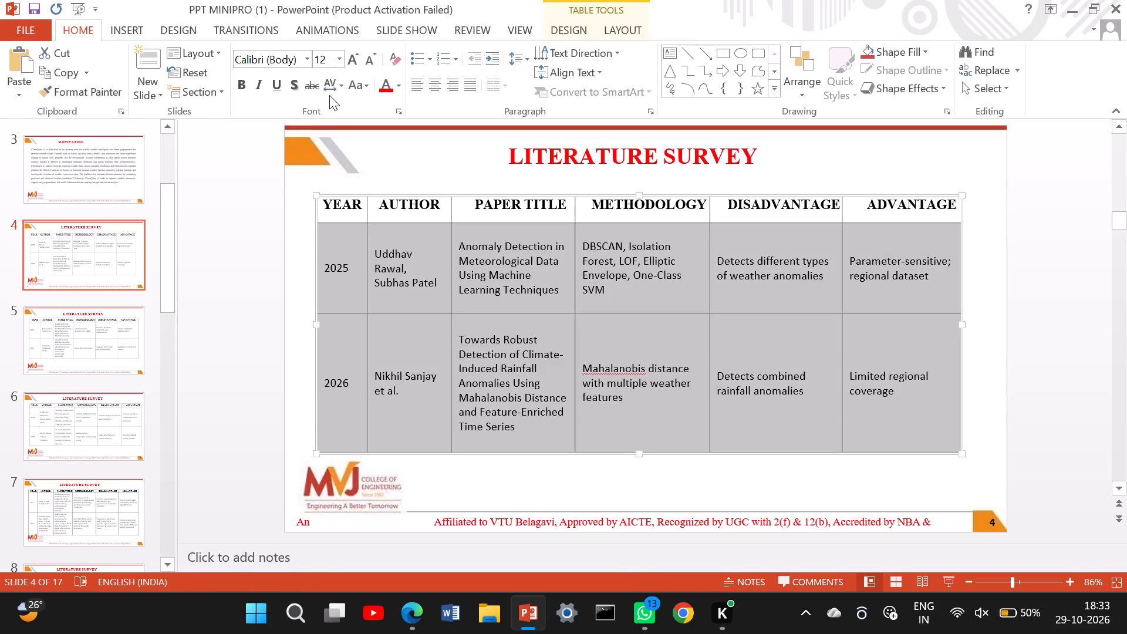
click(303, 57)
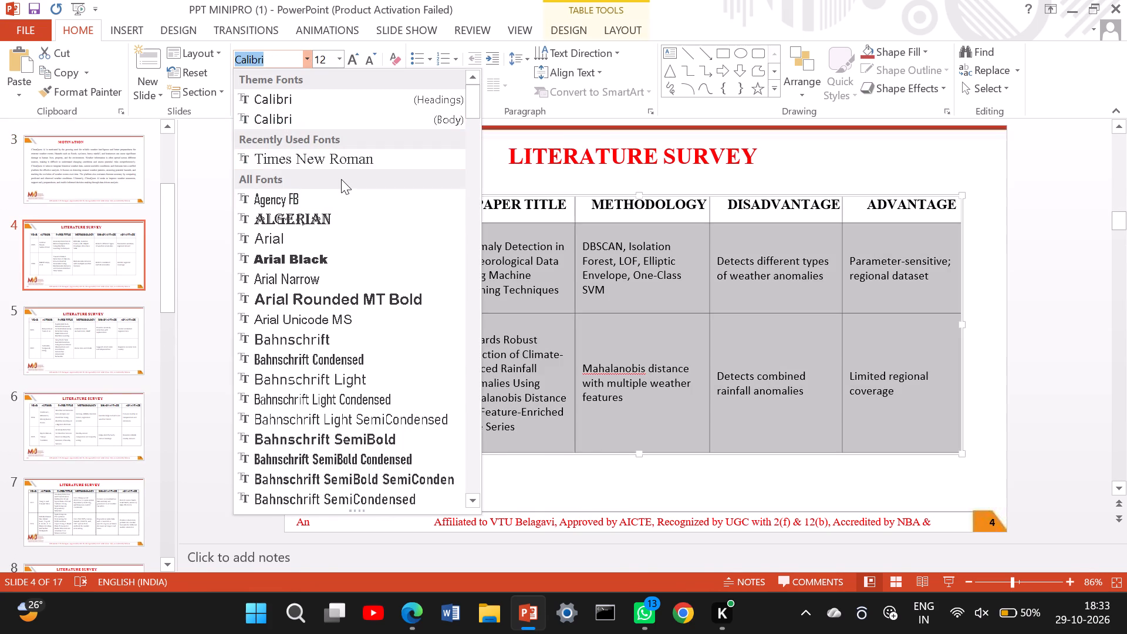
click(347, 168)
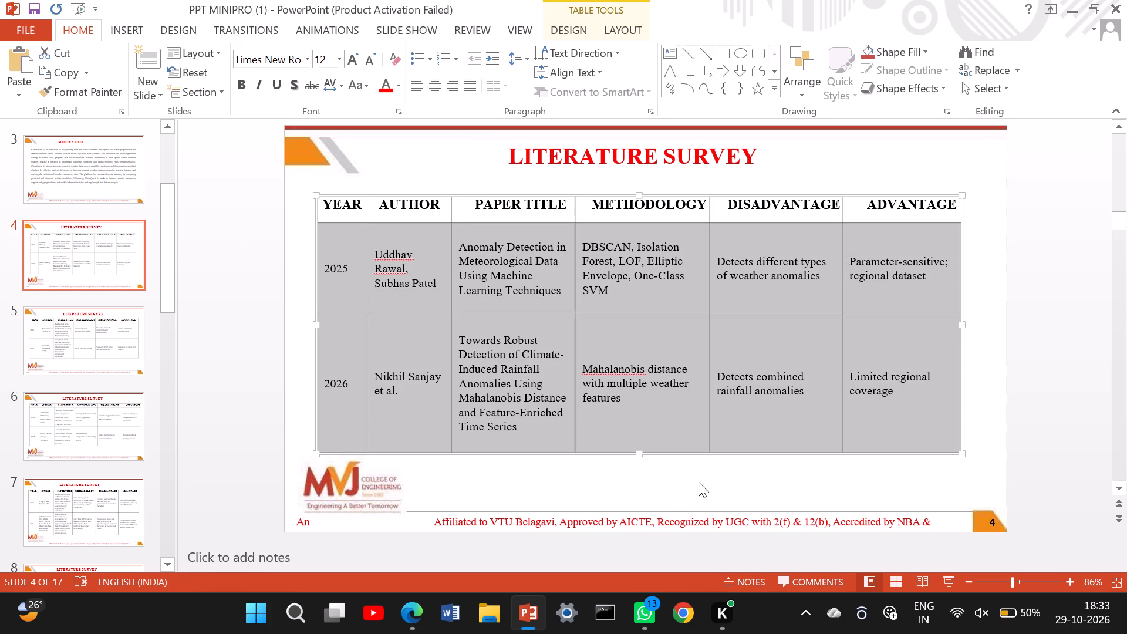
click(628, 485)
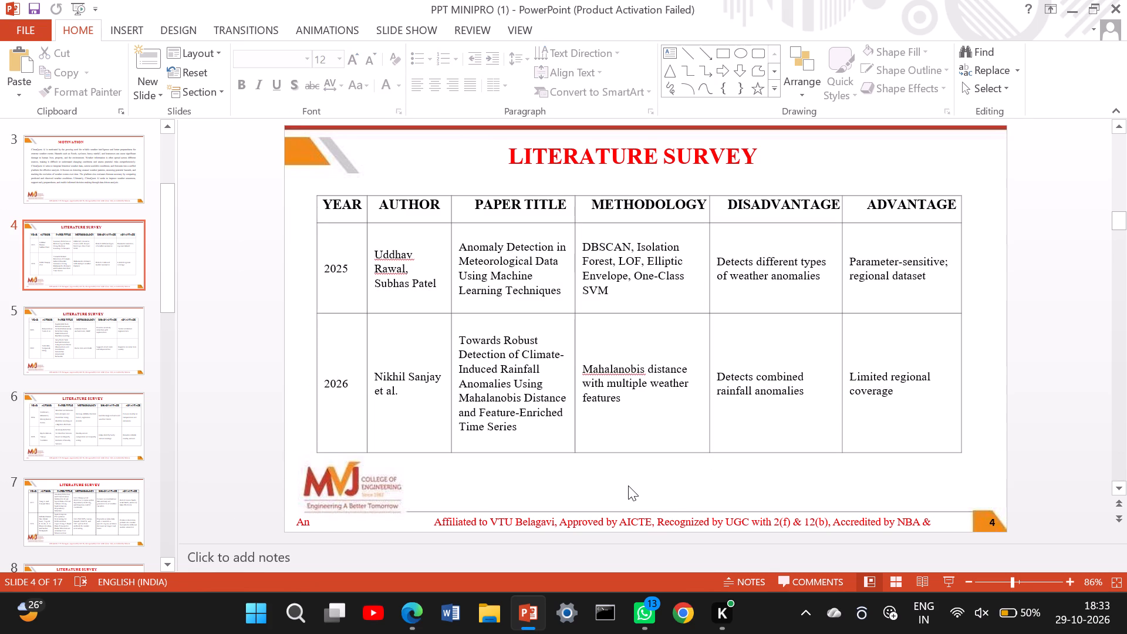
Change the body rows of slide 5's Literature Survey table to Times New Roman.
key(Right)
drag(345, 244, 403, 249)
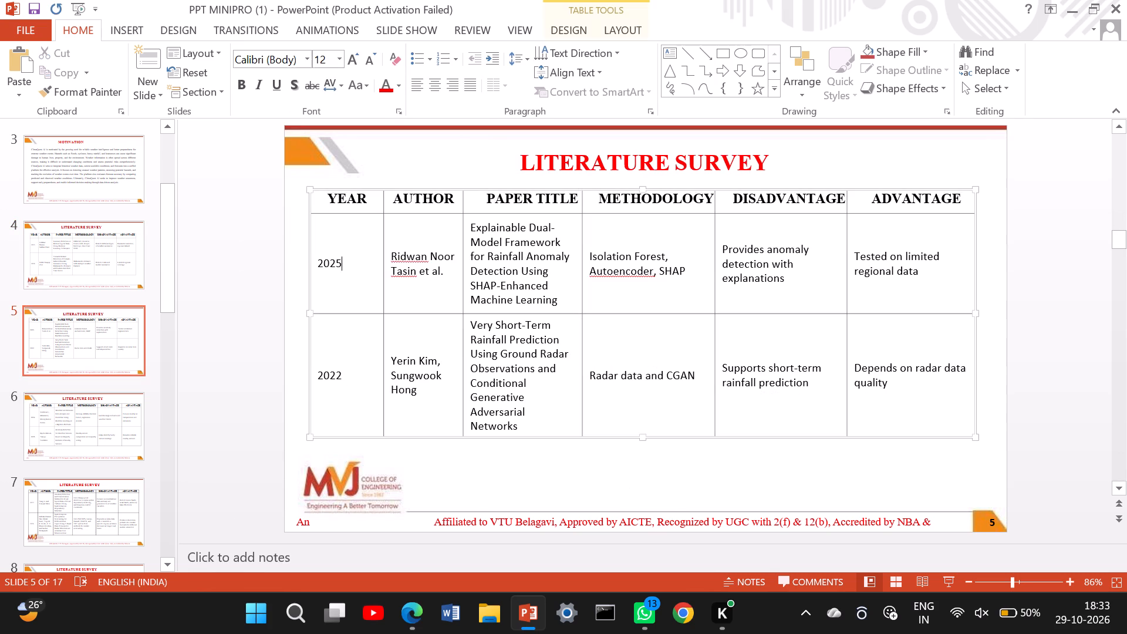
drag(403, 249, 958, 403)
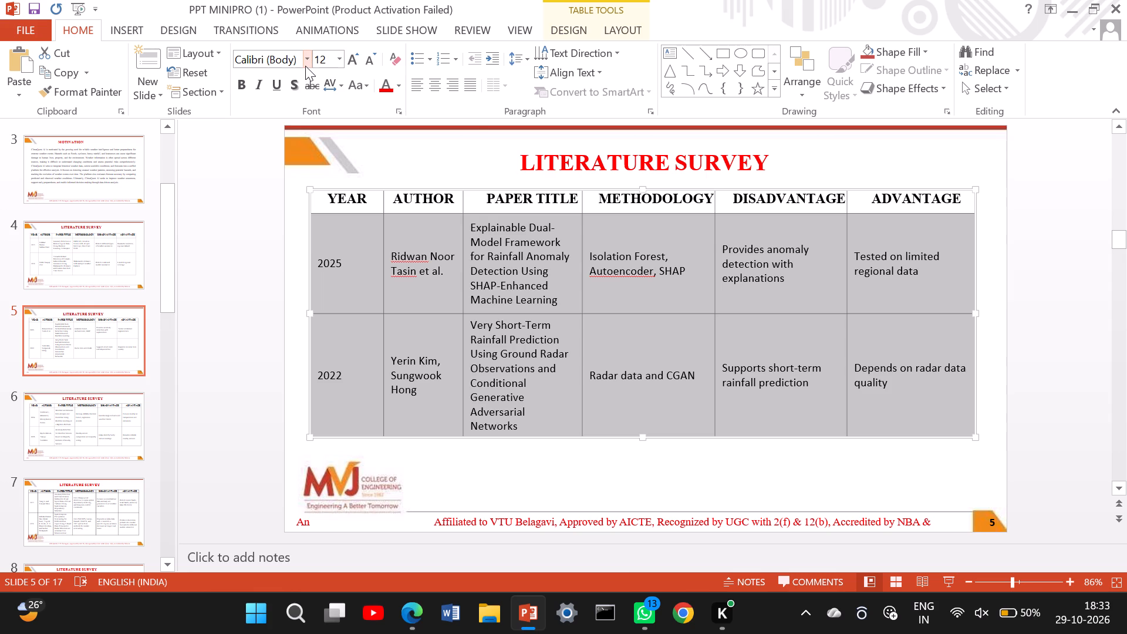
click(305, 66)
click(320, 153)
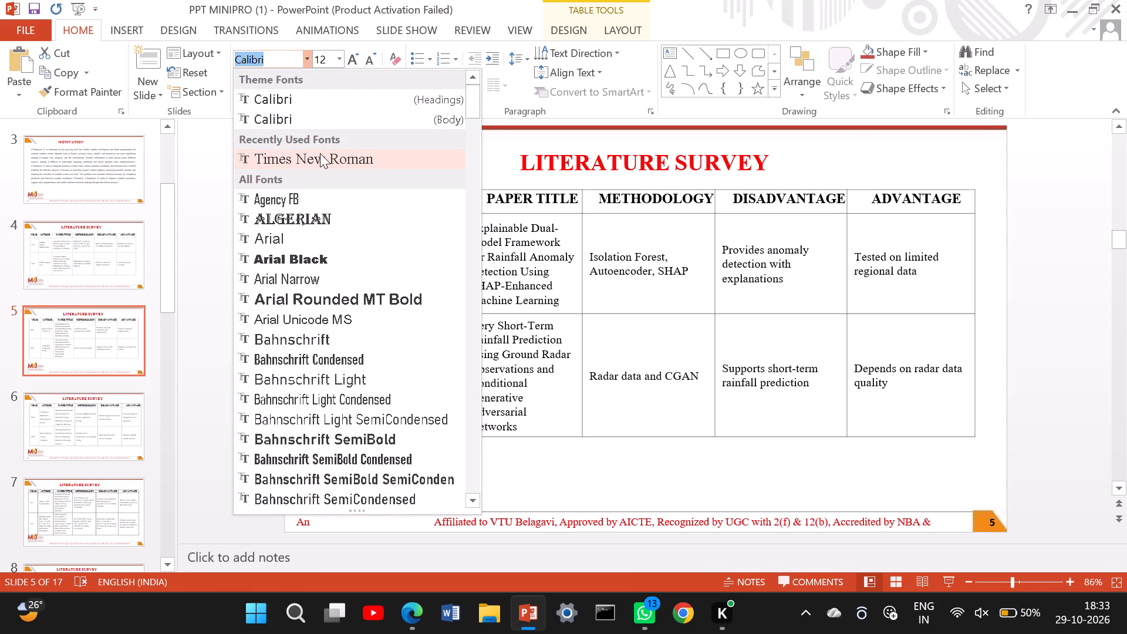
click(618, 475)
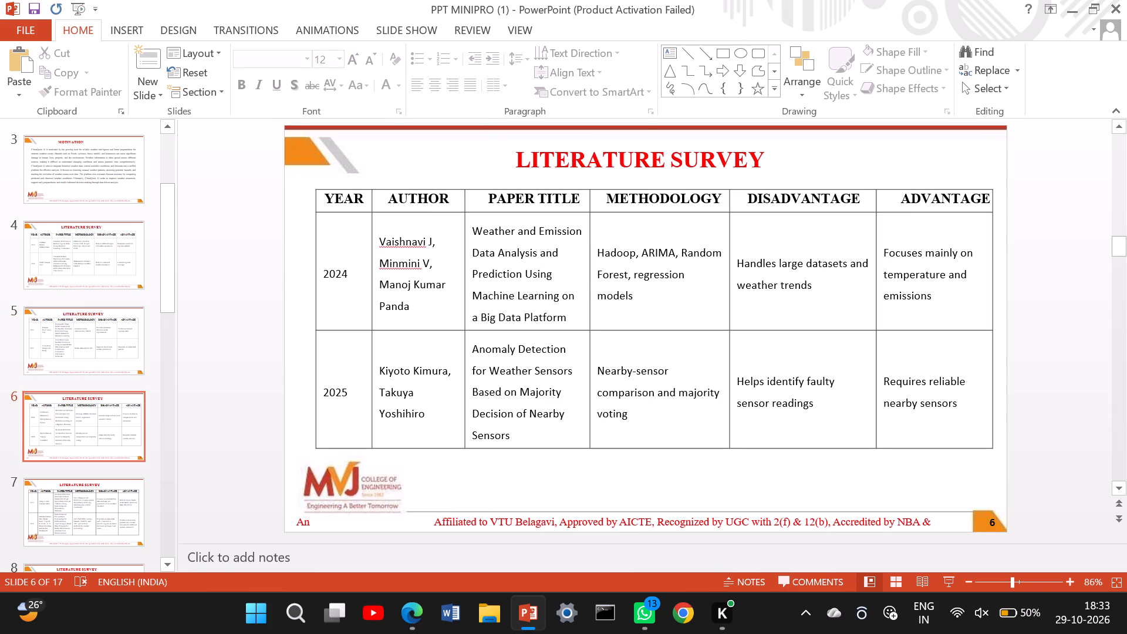
Select the body rows of slide 6's Literature Survey table.
drag(343, 236, 895, 440)
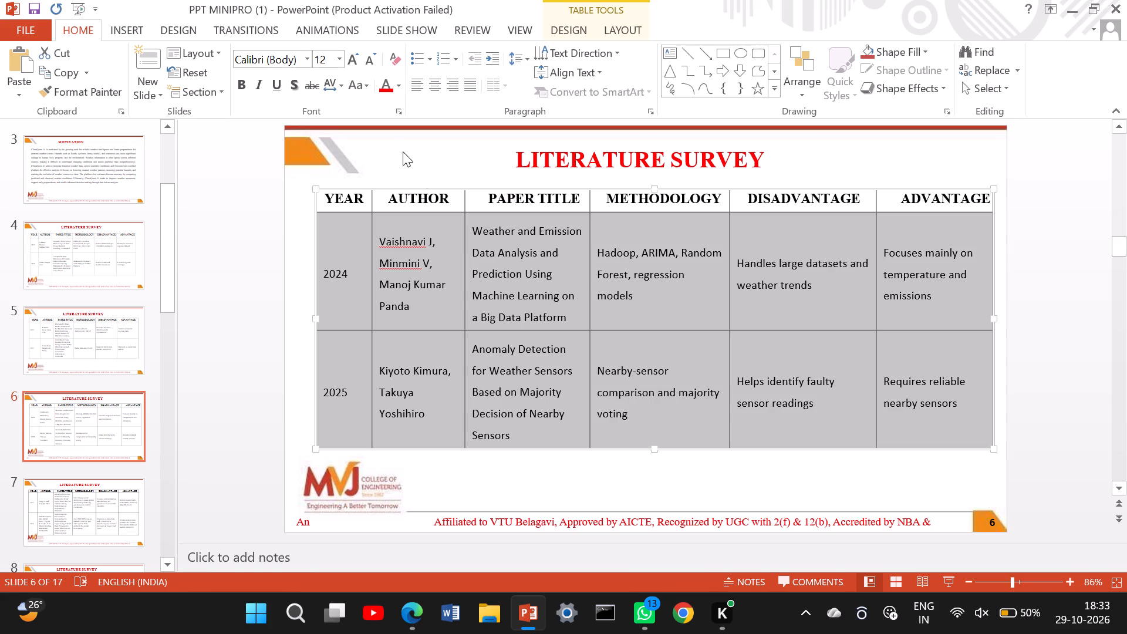
Change the selected body rows of slide 6's Literature Survey table to Times New Roman.
click(309, 61)
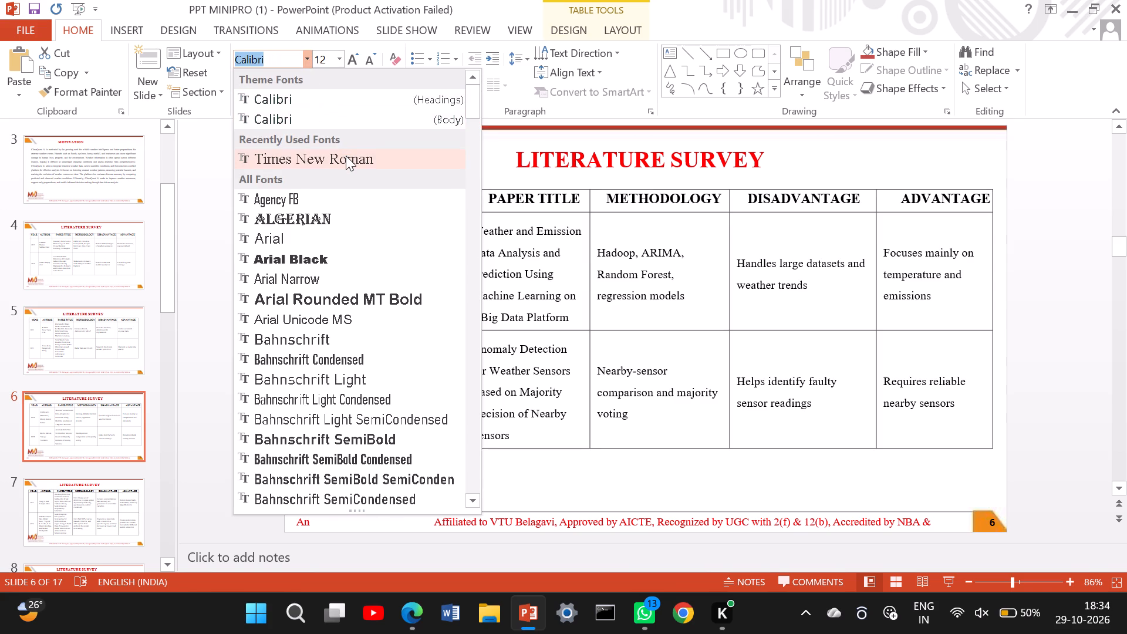
click(346, 156)
click(651, 494)
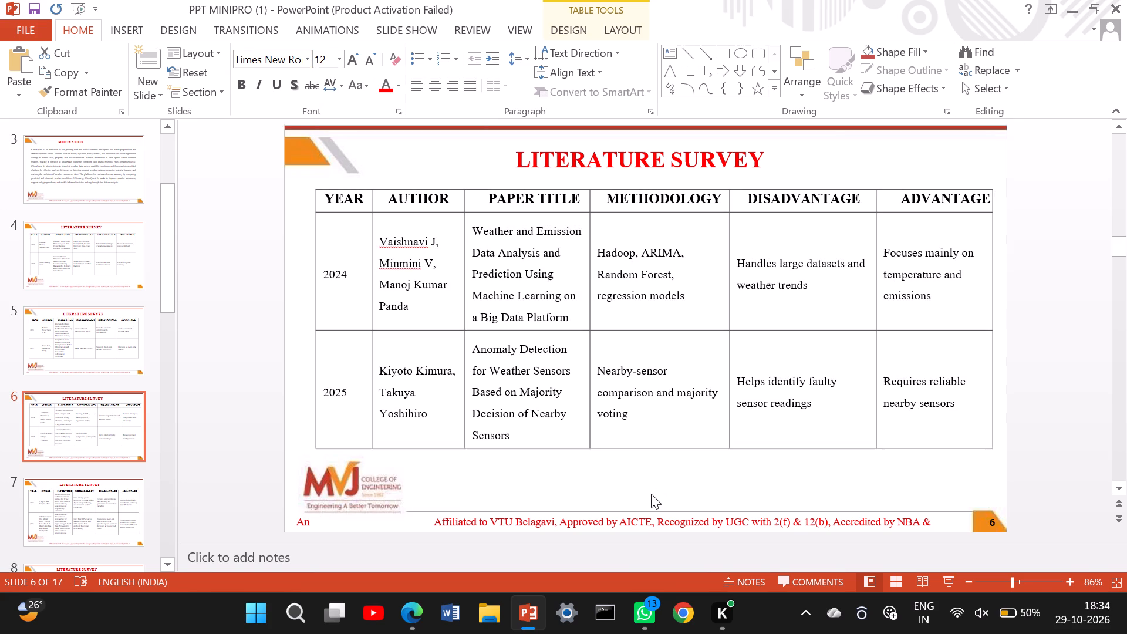
Review slides 7 to 10 in order, examining whether their text formatting is consistent with the earlier slides.
key(Right)
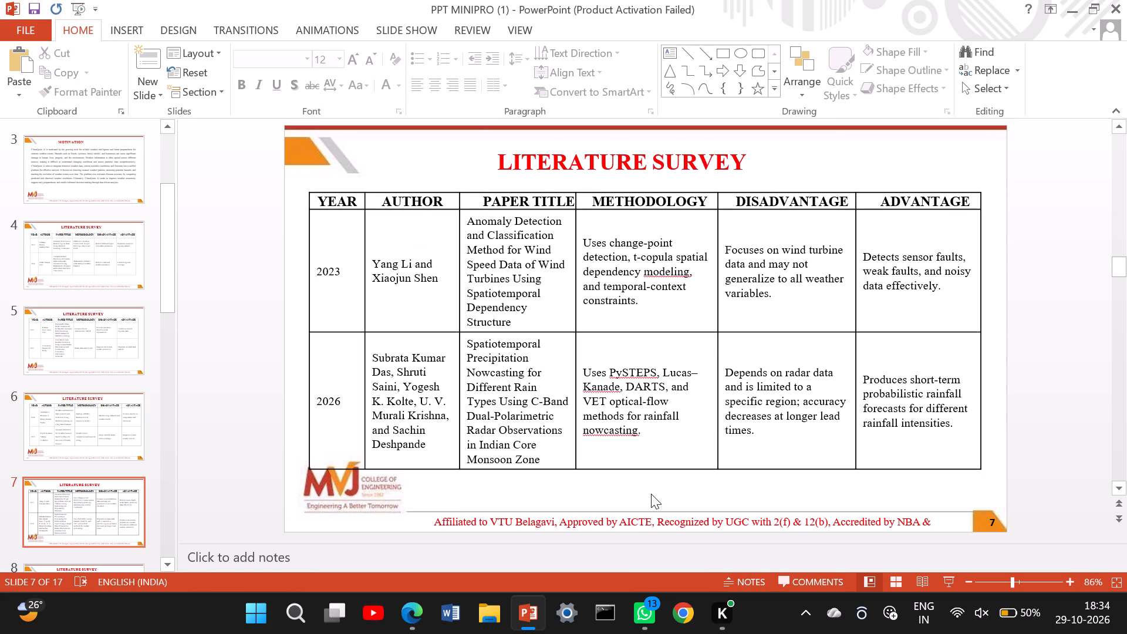
key(Right)
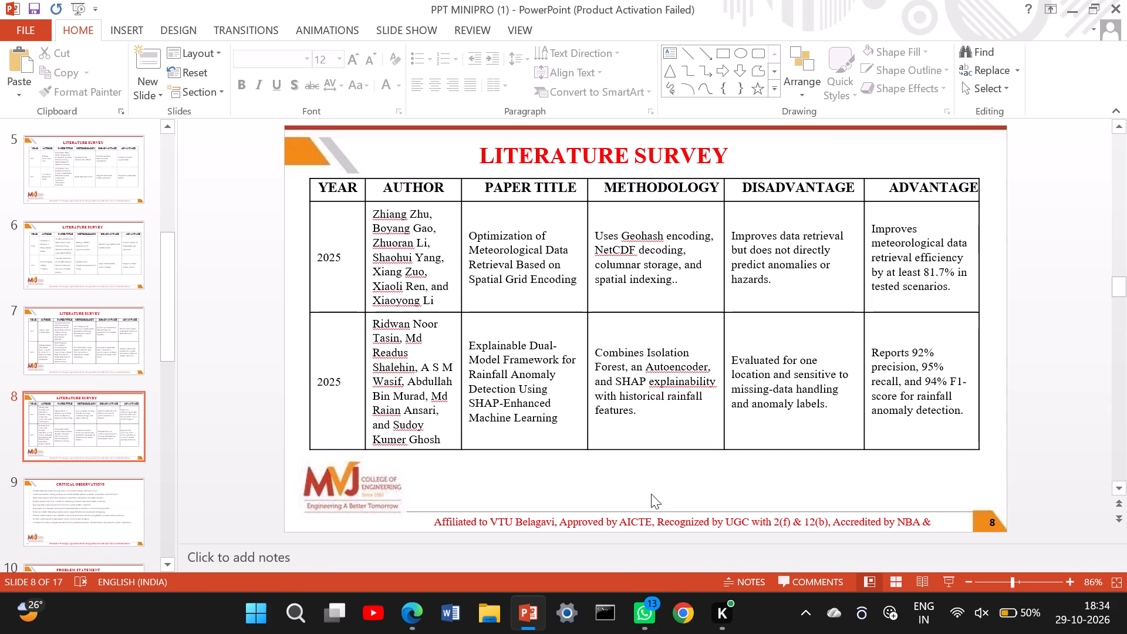
key(Right)
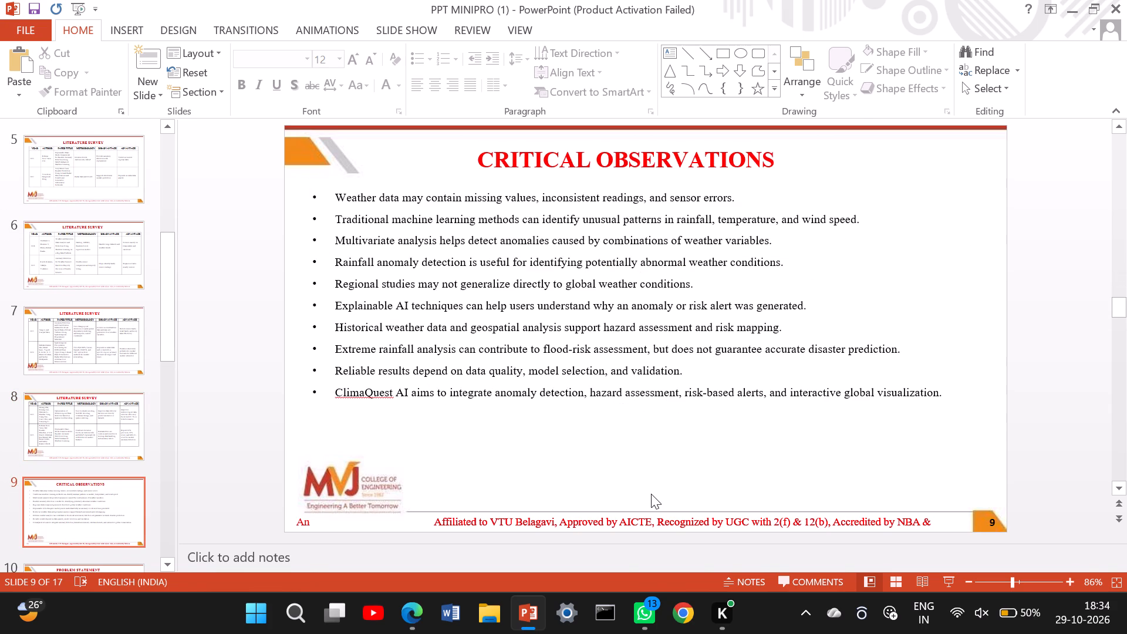
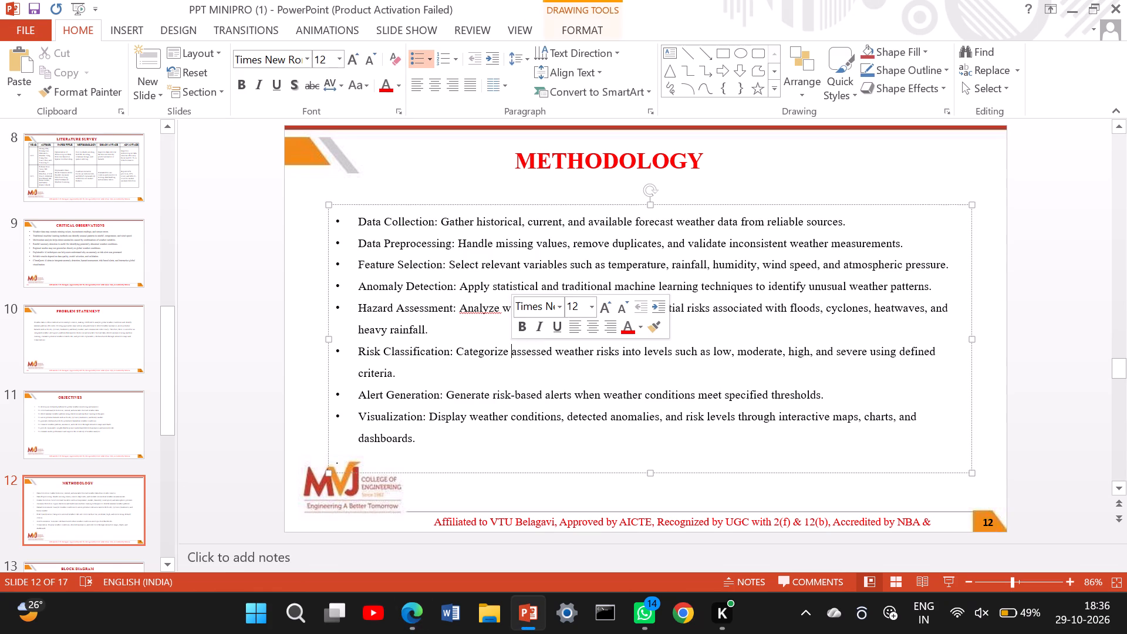
key(ctrl+a)
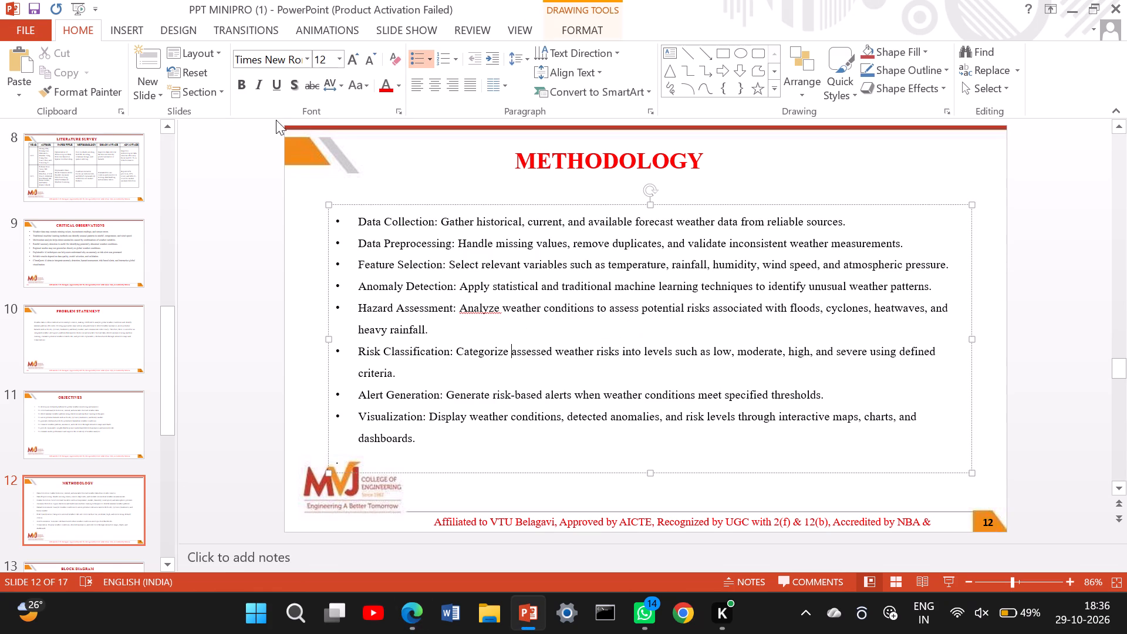
click(340, 62)
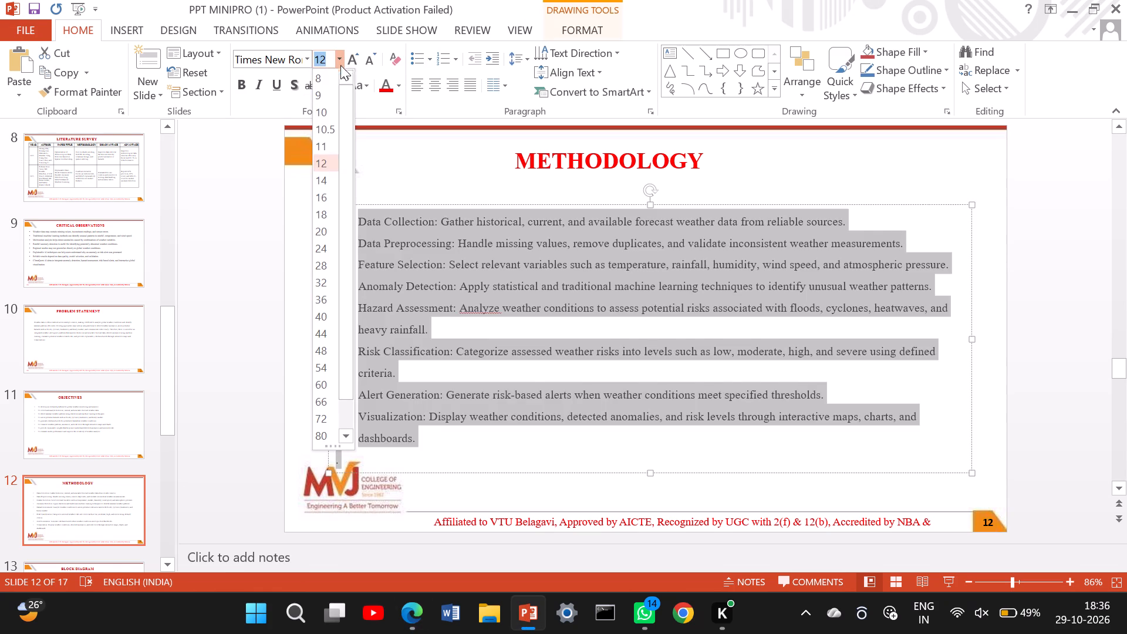
click(327, 181)
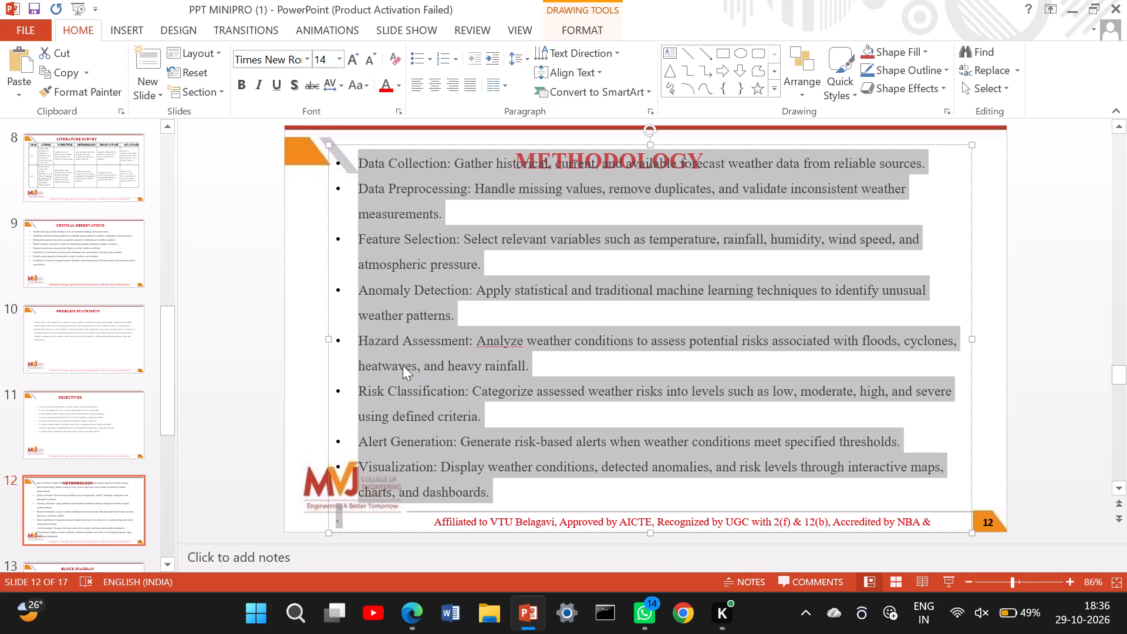
Delete the Hazard Assessment and Risk Classification bullets from the Methodology slide.
click(359, 331)
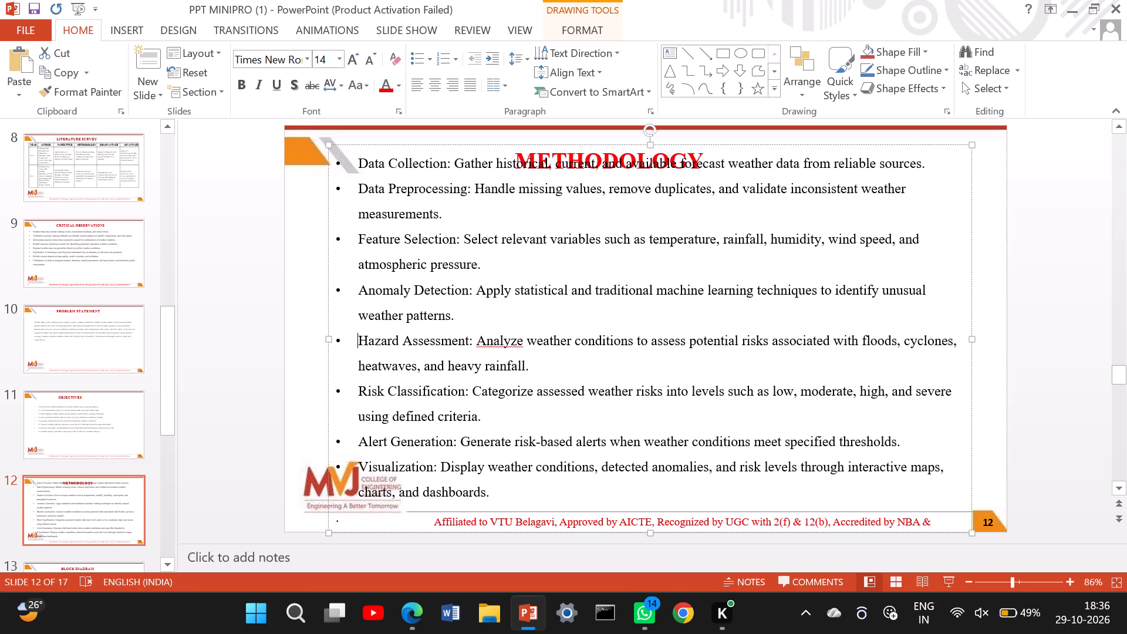
drag(359, 331, 492, 413)
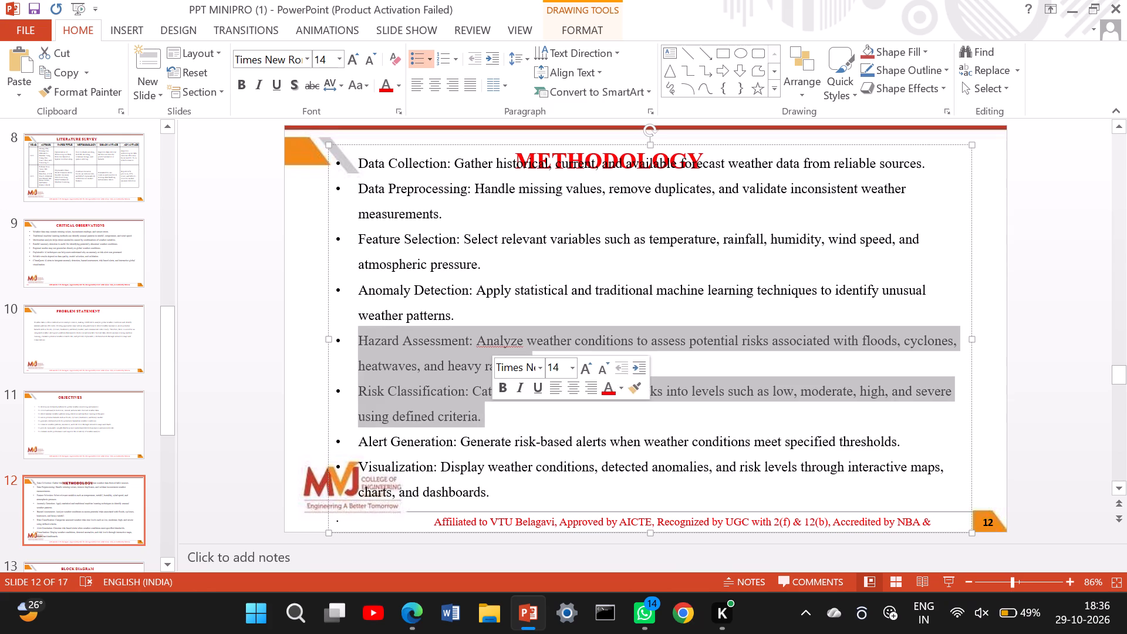
key(BackSpace)
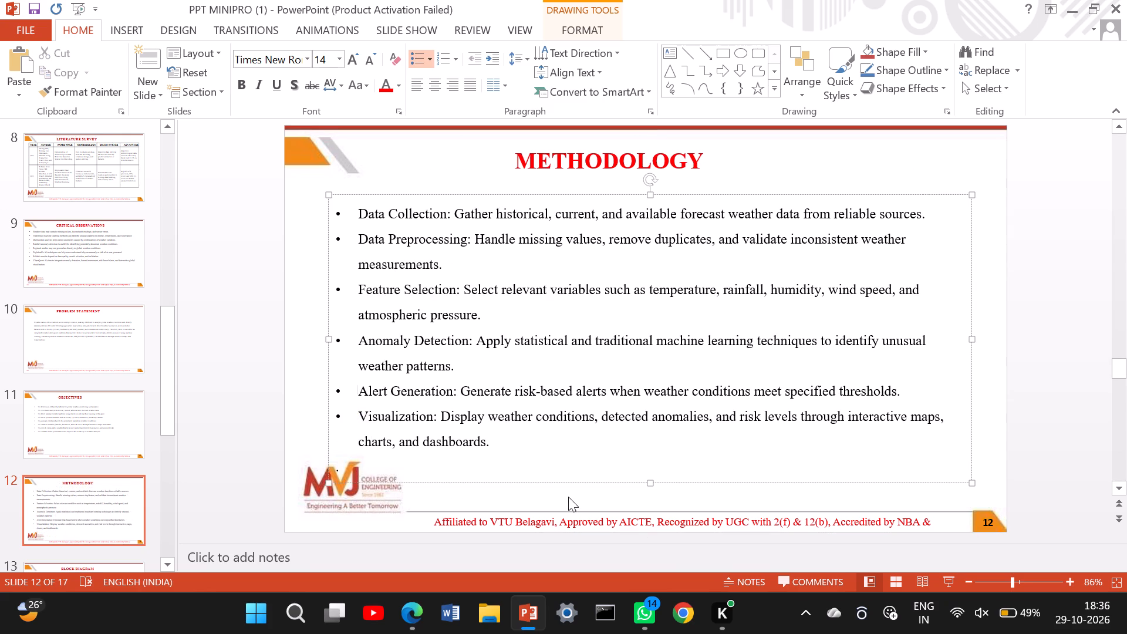
click(568, 497)
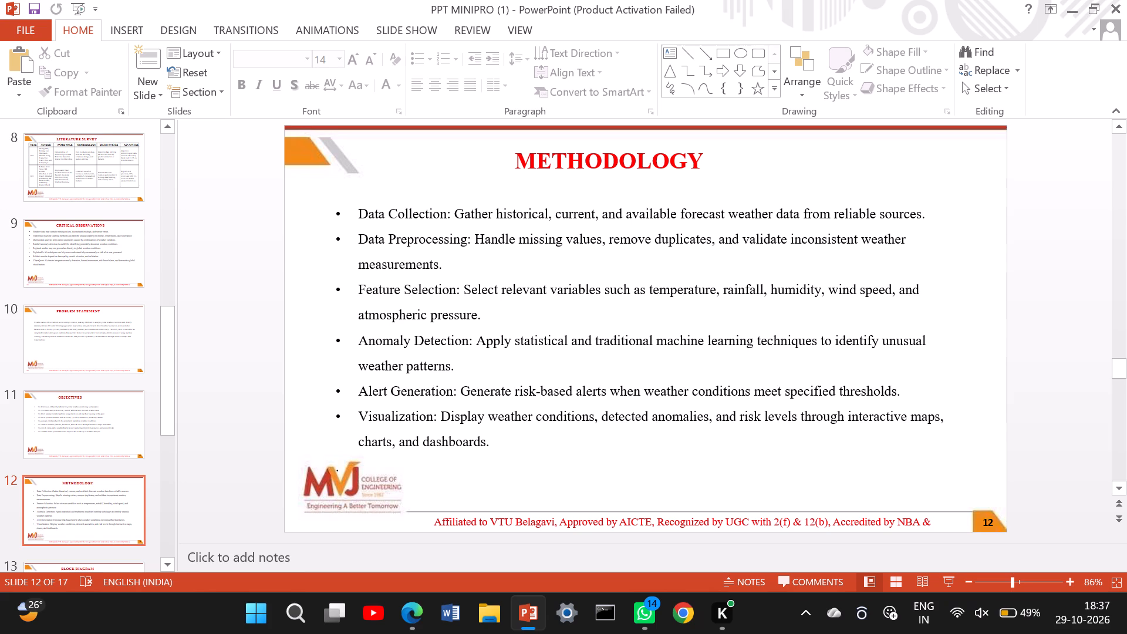
Set the body paragraph on the Conclusion slide to 14 pt.
key(Right)
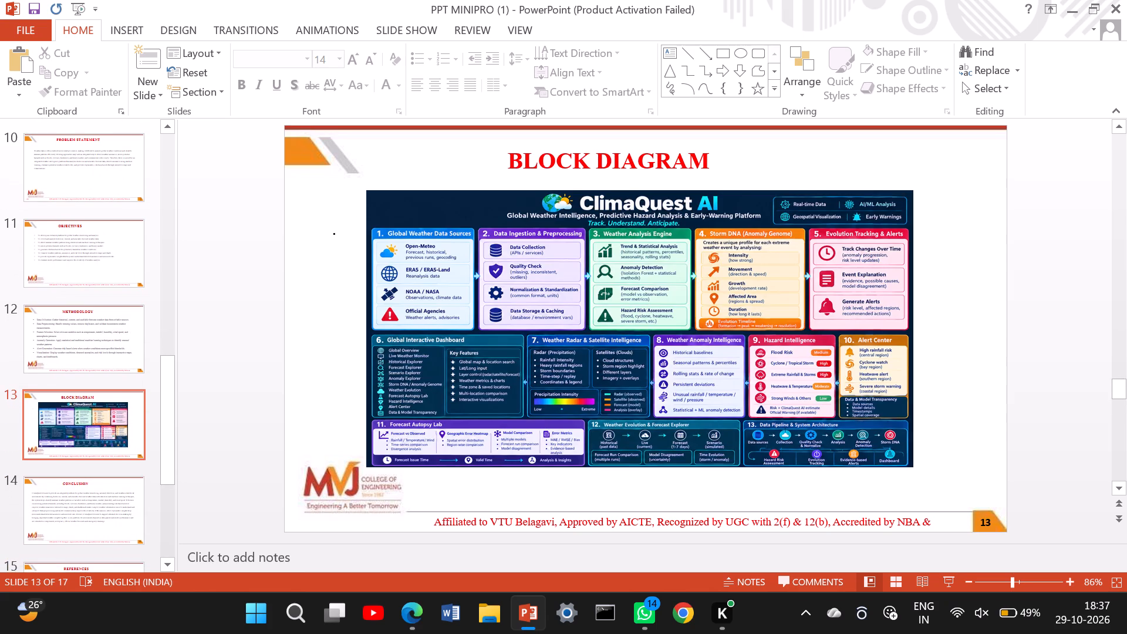
key(Right)
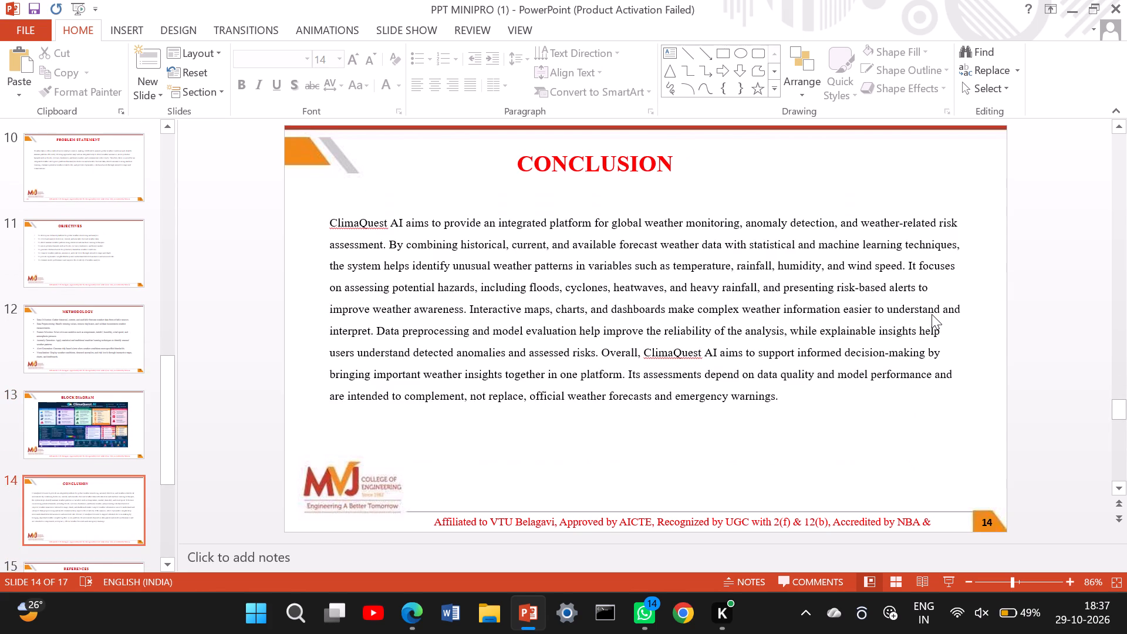
click(799, 303)
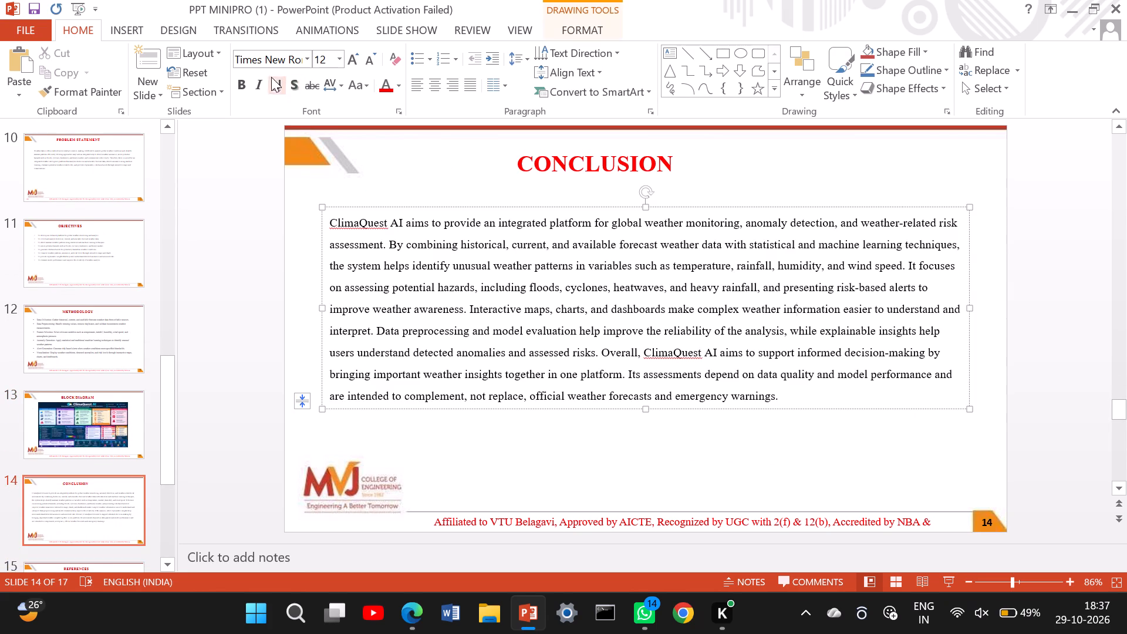
key(ctrl+a)
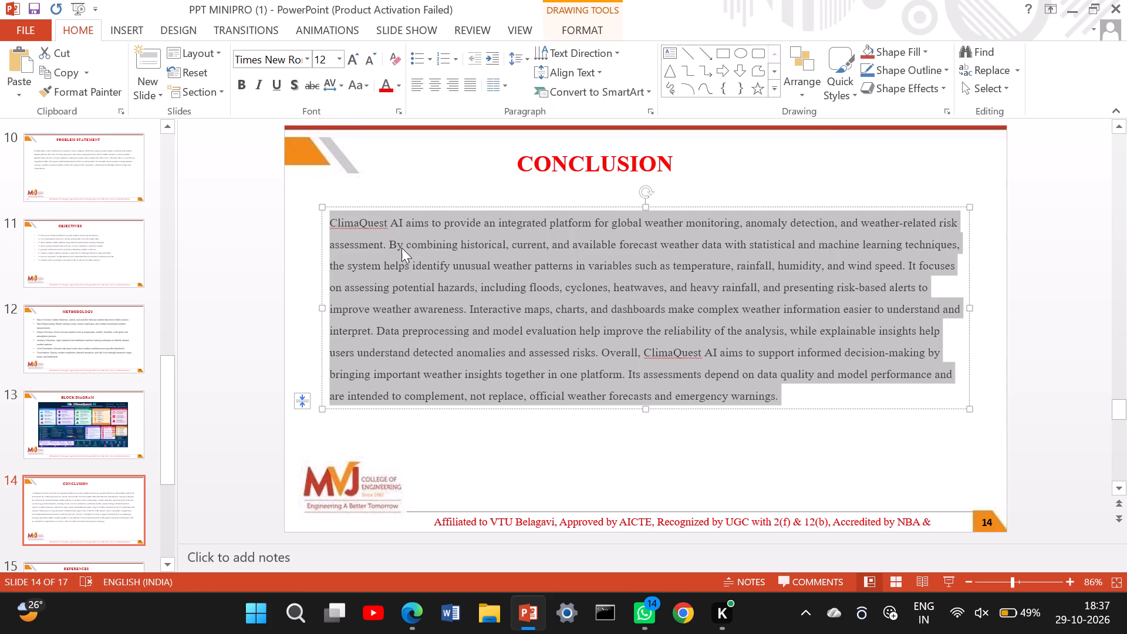
click(338, 63)
click(335, 181)
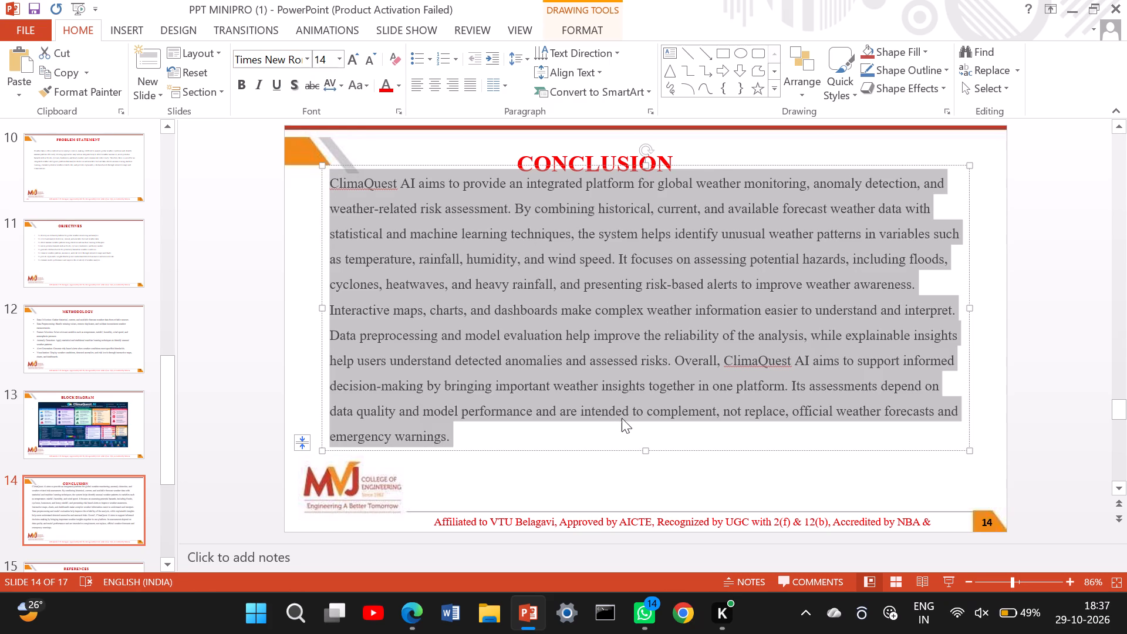
click(612, 433)
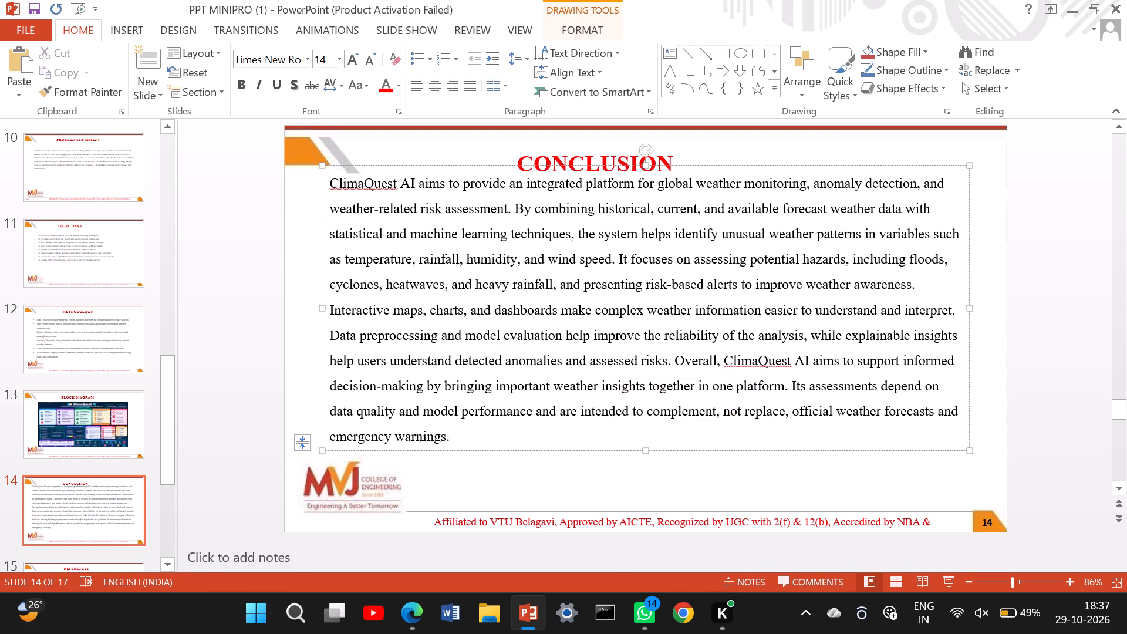
Delete the Conclusion passage running from "Interactive maps, charts, and dashboards" through "detected anomalies and assessed risks".
drag(333, 309, 643, 369)
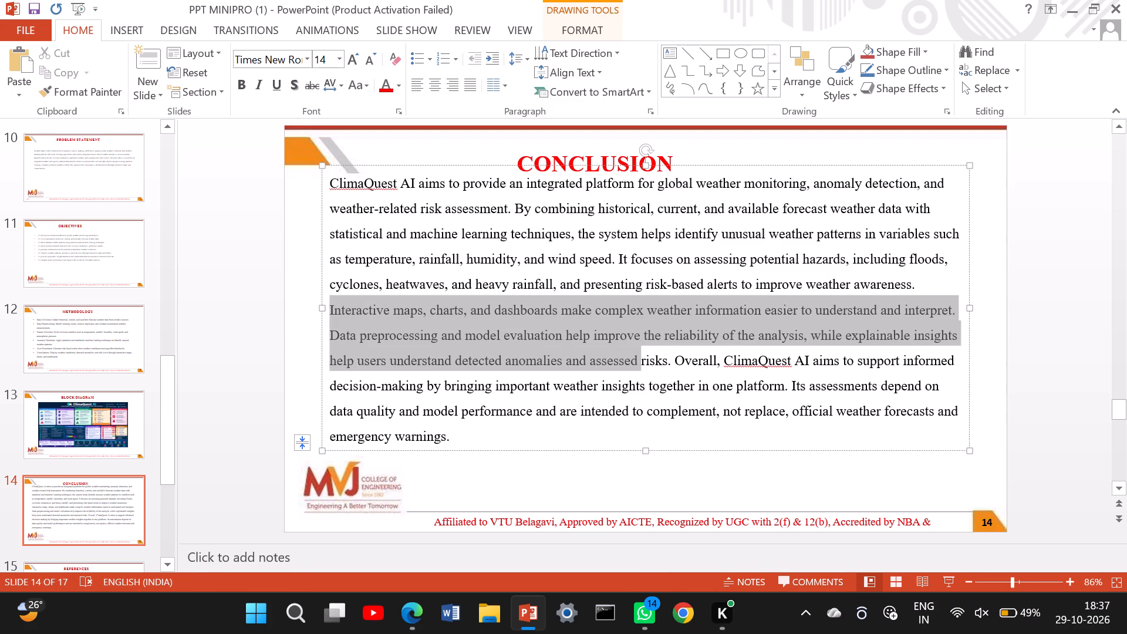
drag(643, 369, 667, 363)
key(BackSpace)
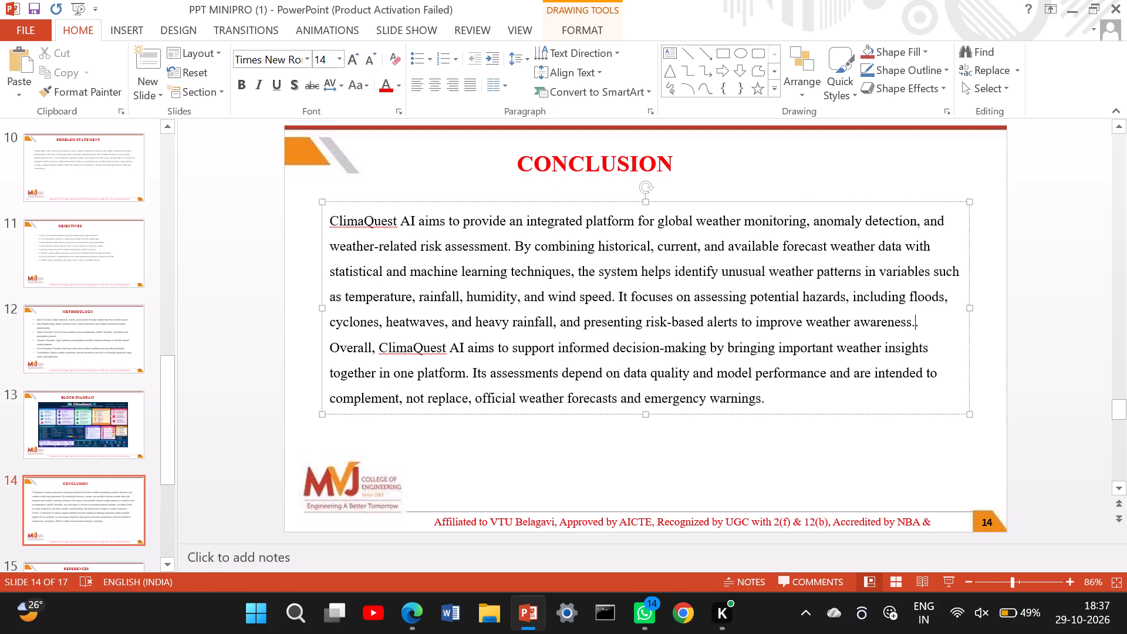
click(723, 469)
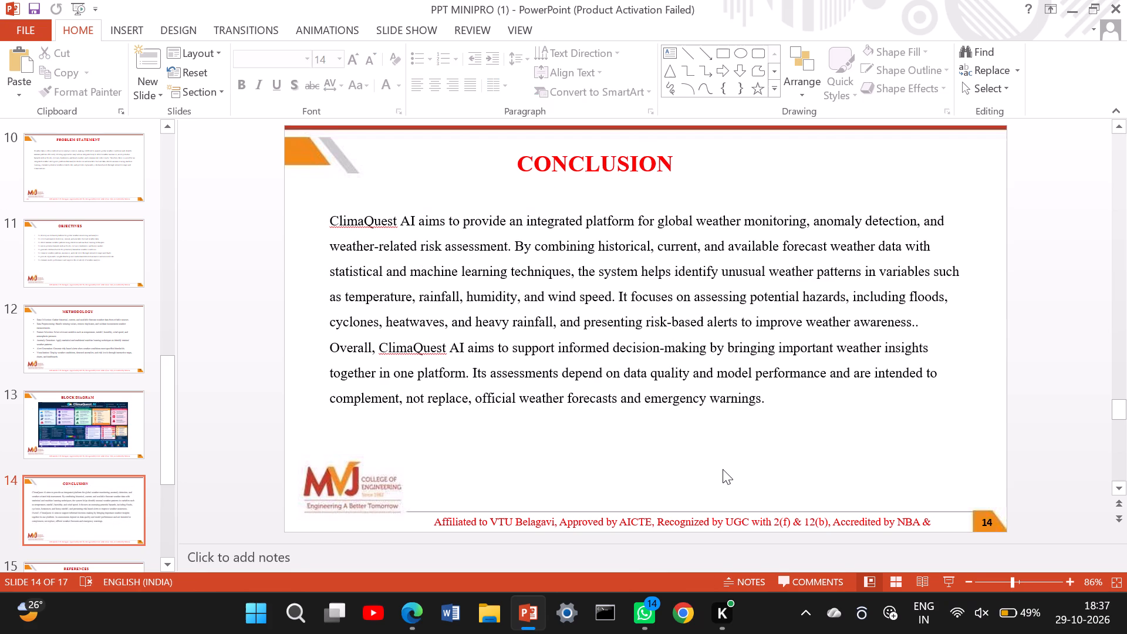
Set the numbered list on slide 15, References, to 14 pt.
key(Right)
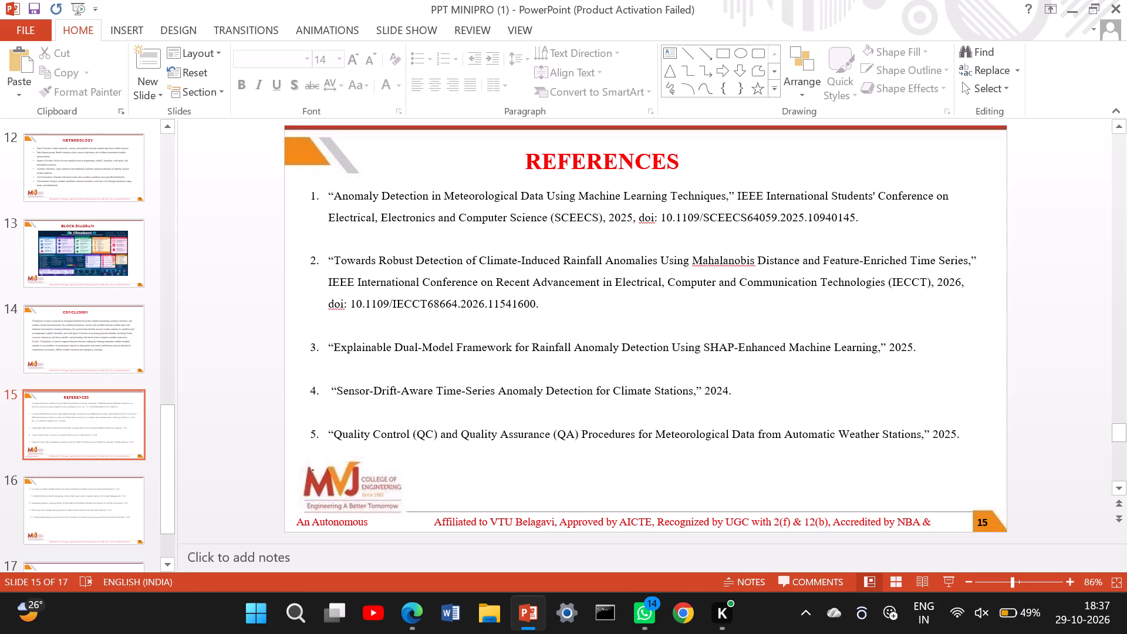
click(375, 231)
key(ctrl+a)
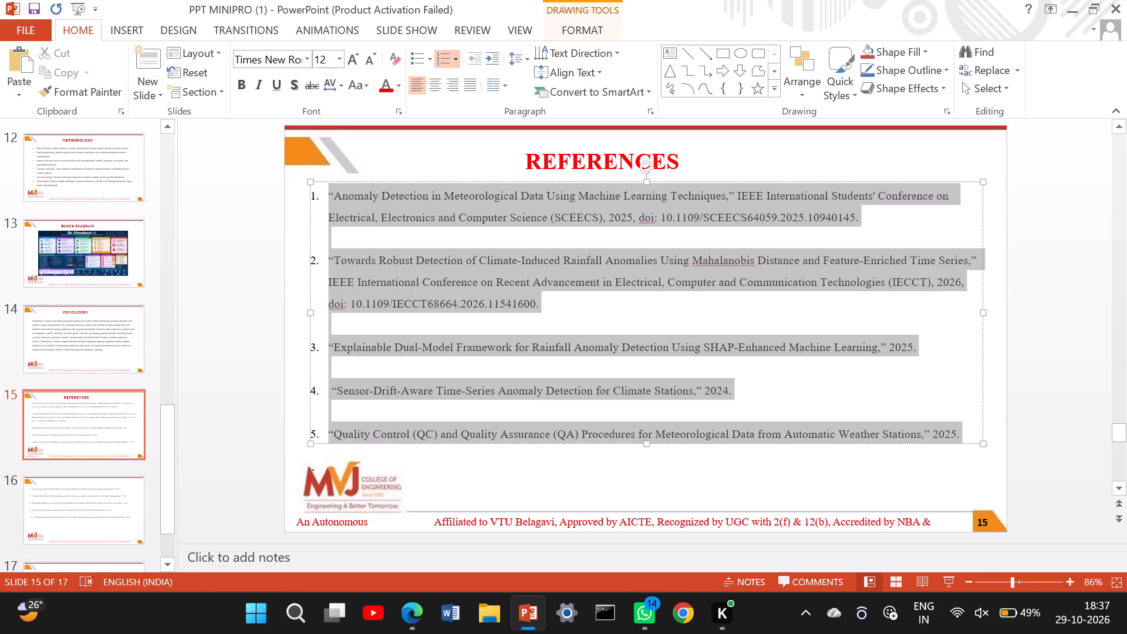
click(340, 60)
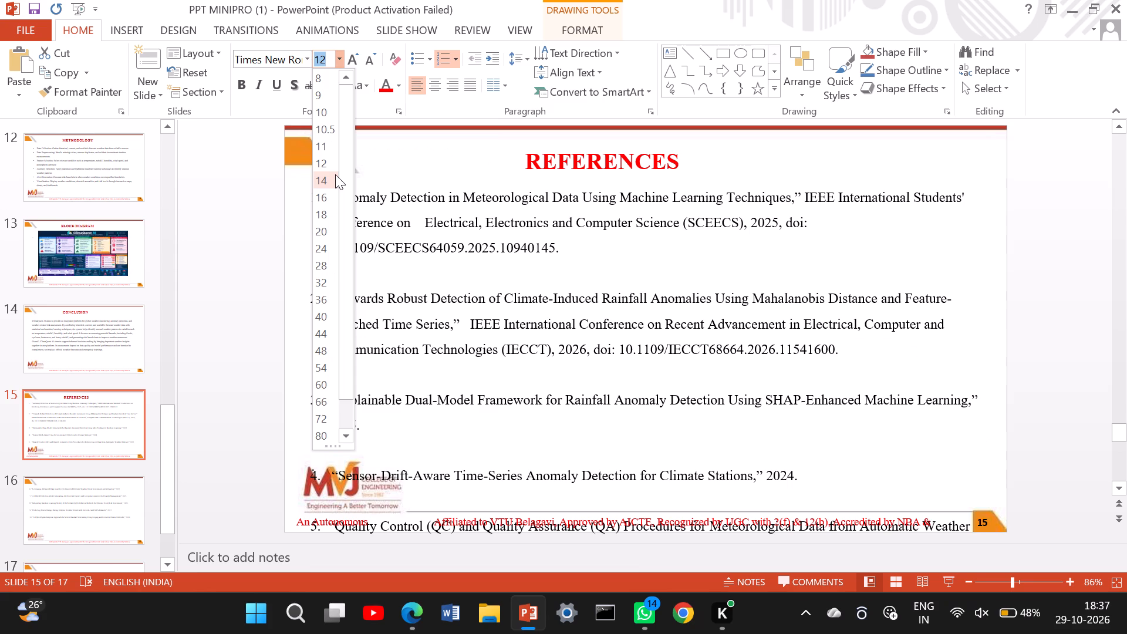
click(335, 174)
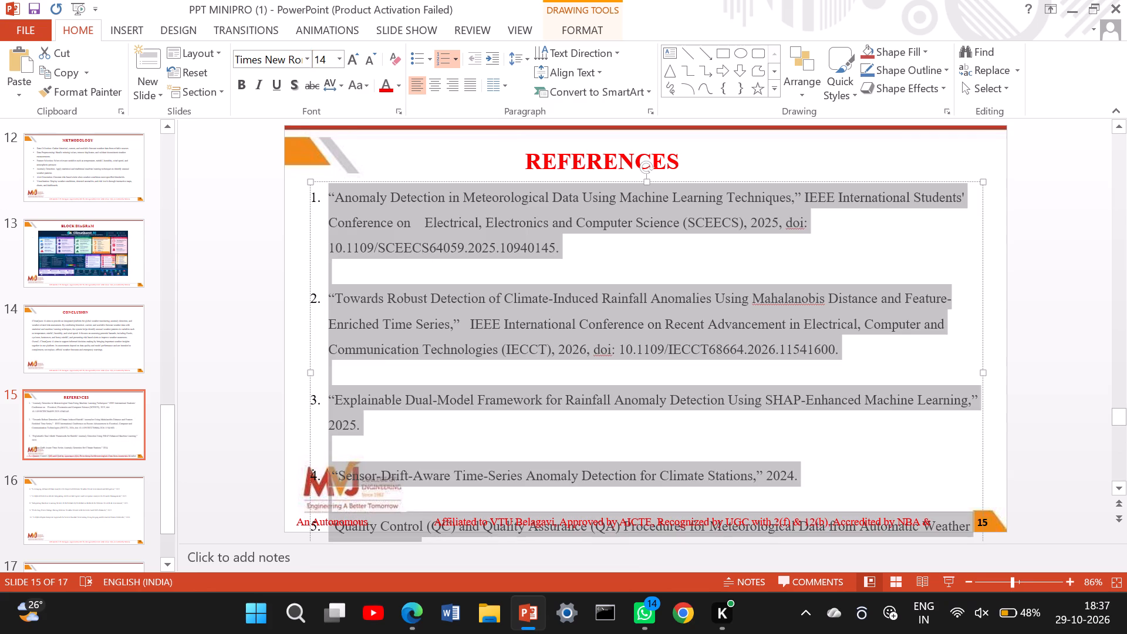
Remove the blank lines between the five numbered entries on the References slide.
click(567, 268)
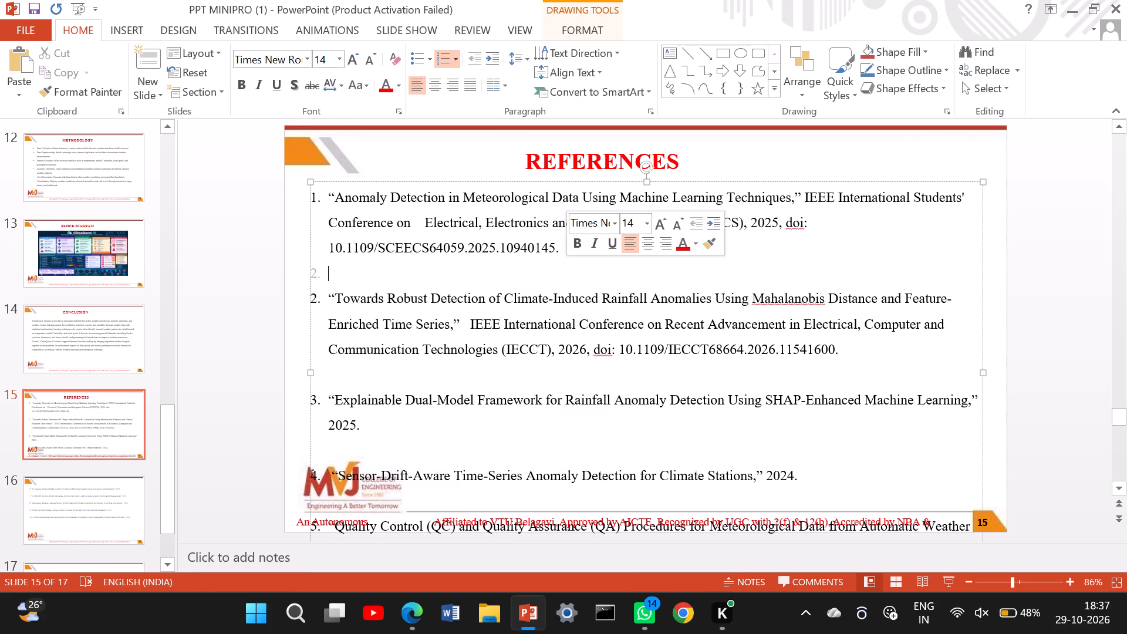
key(BackSpace)
key(BackSpace)
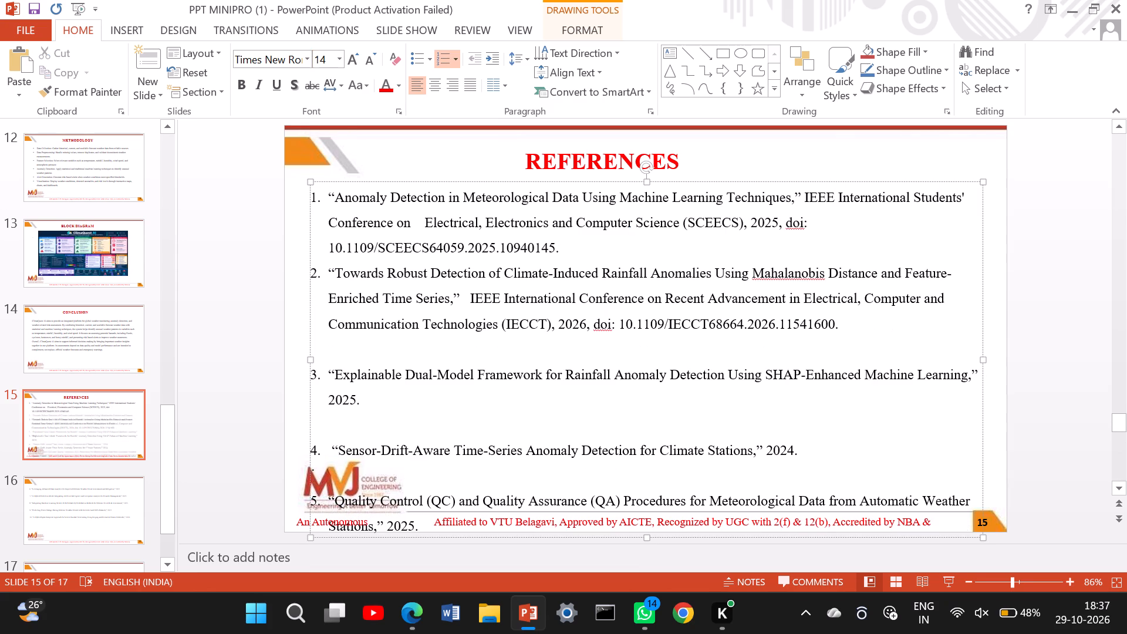
click(514, 345)
key(BackSpace)
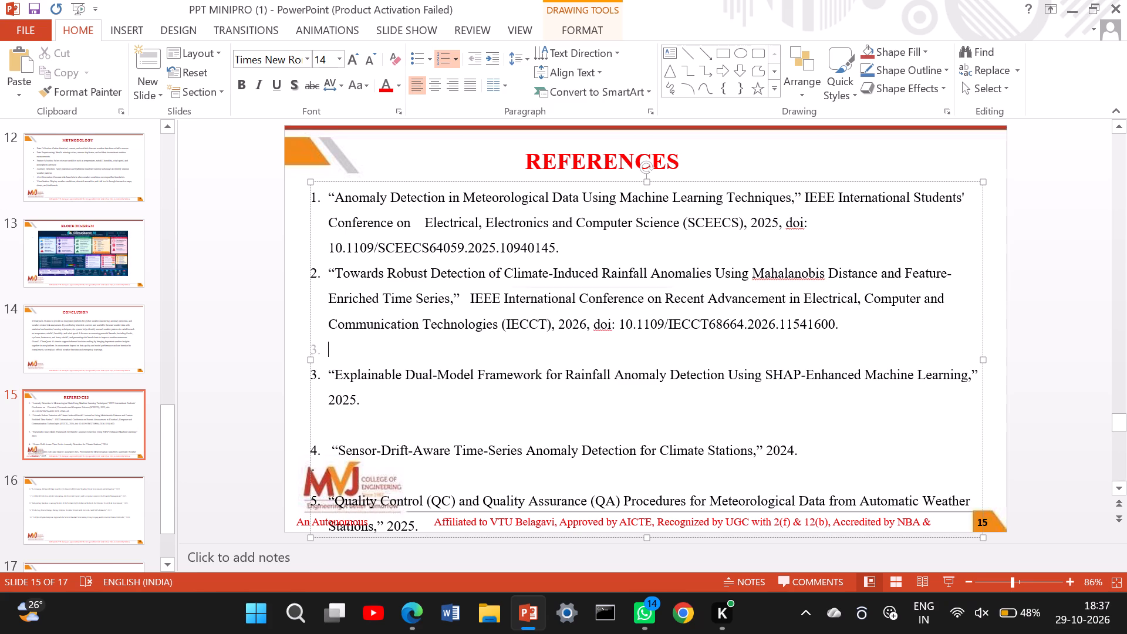
key(BackSpace)
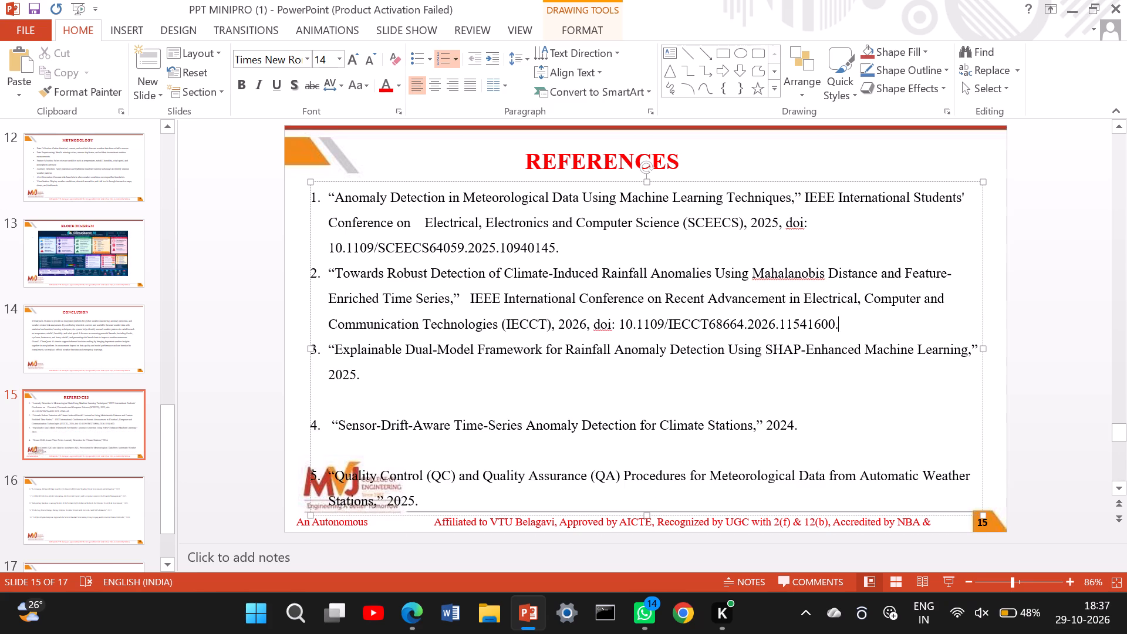
click(421, 394)
key(BackSpace)
key(BackSpace)
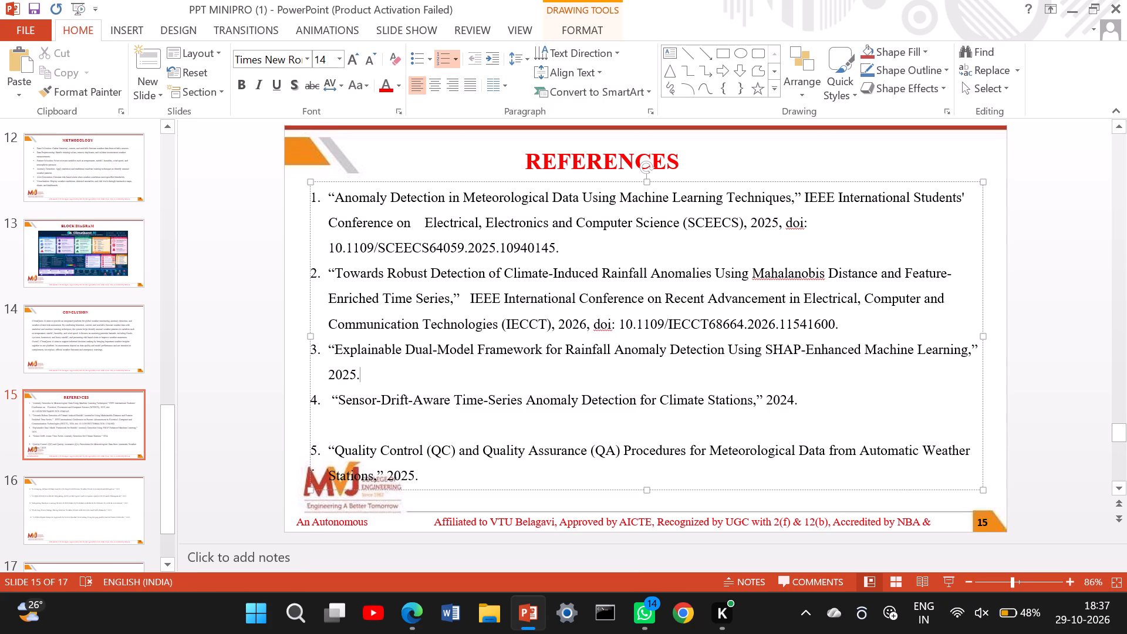
click(407, 421)
key(BackSpace)
key(BackSpace)
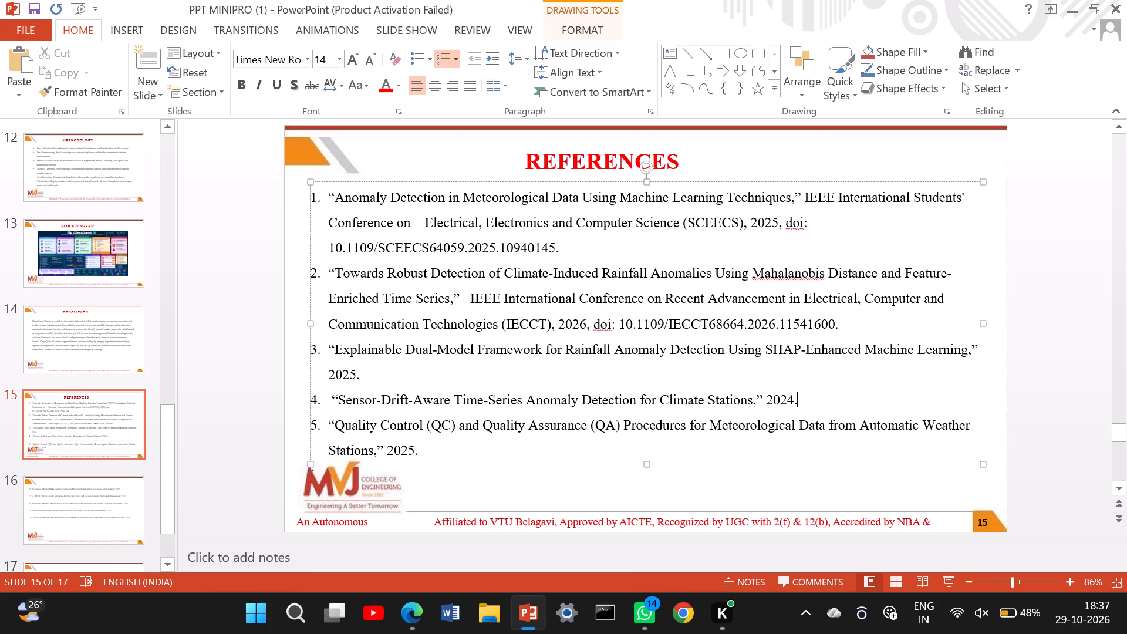
click(548, 481)
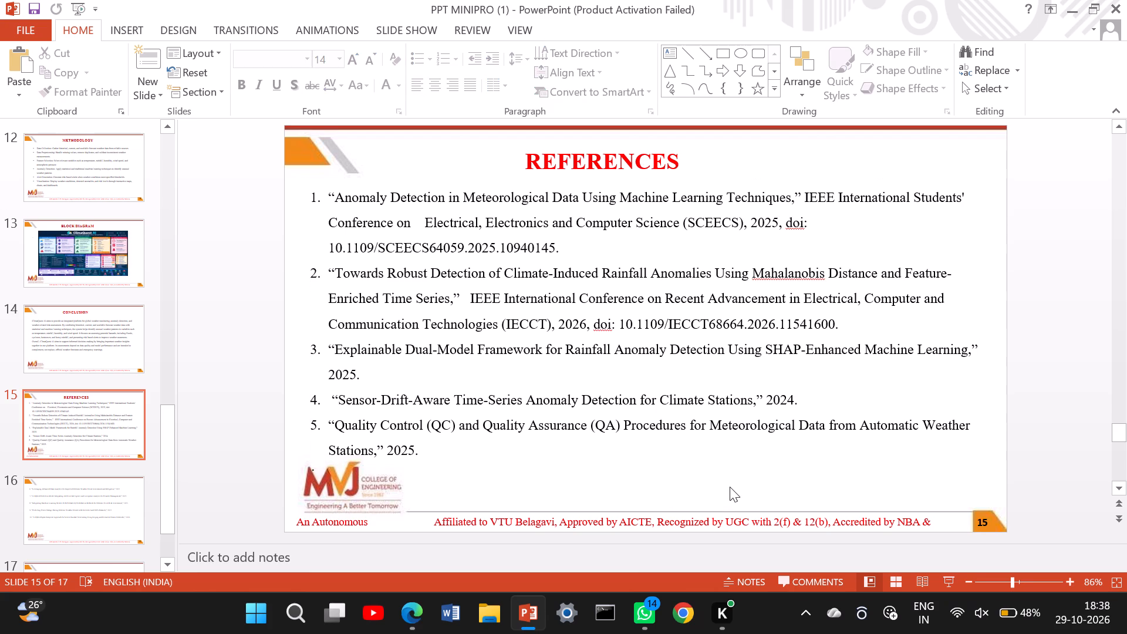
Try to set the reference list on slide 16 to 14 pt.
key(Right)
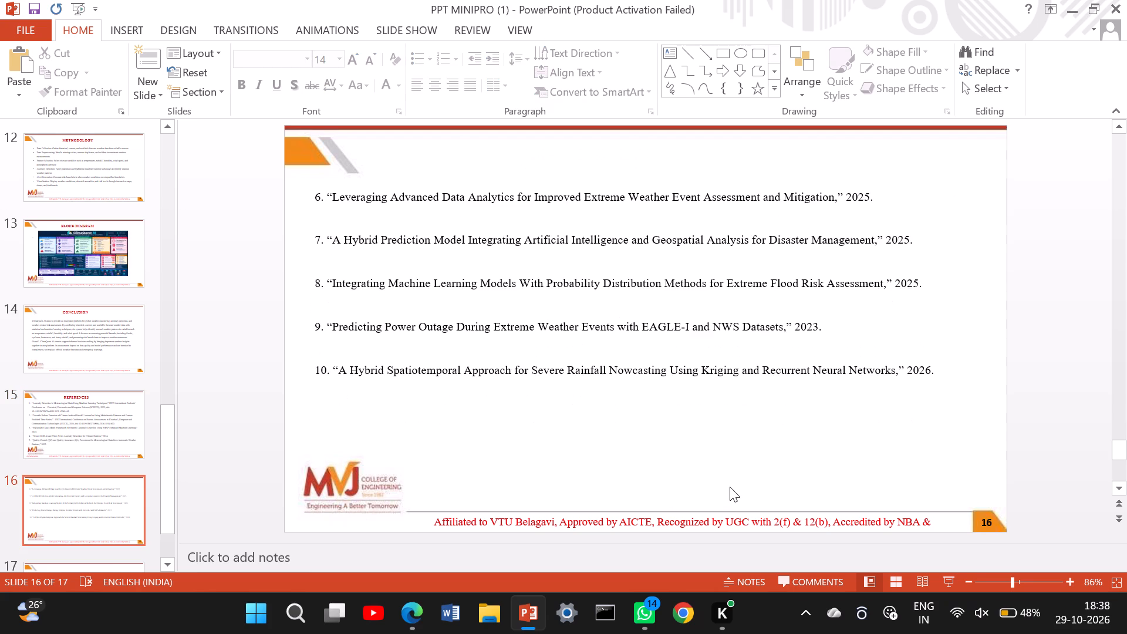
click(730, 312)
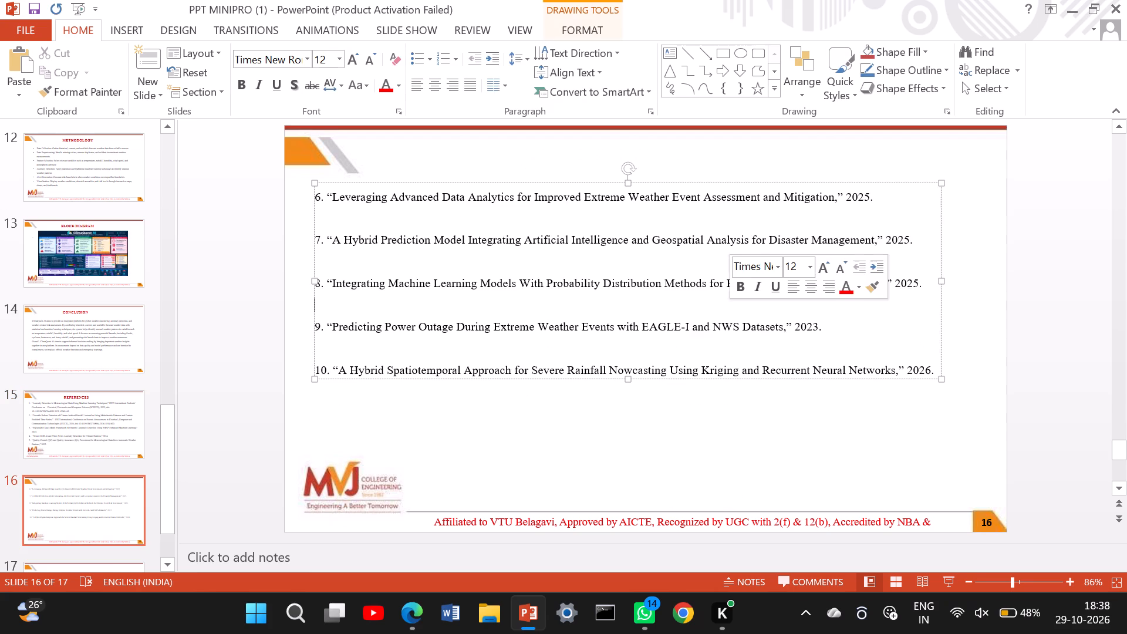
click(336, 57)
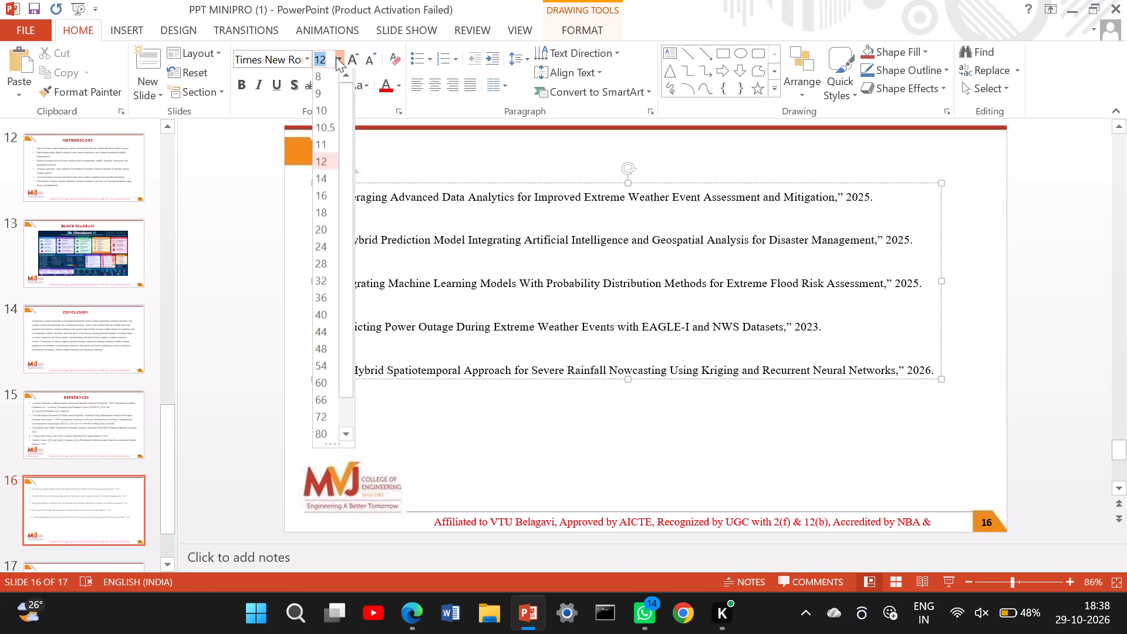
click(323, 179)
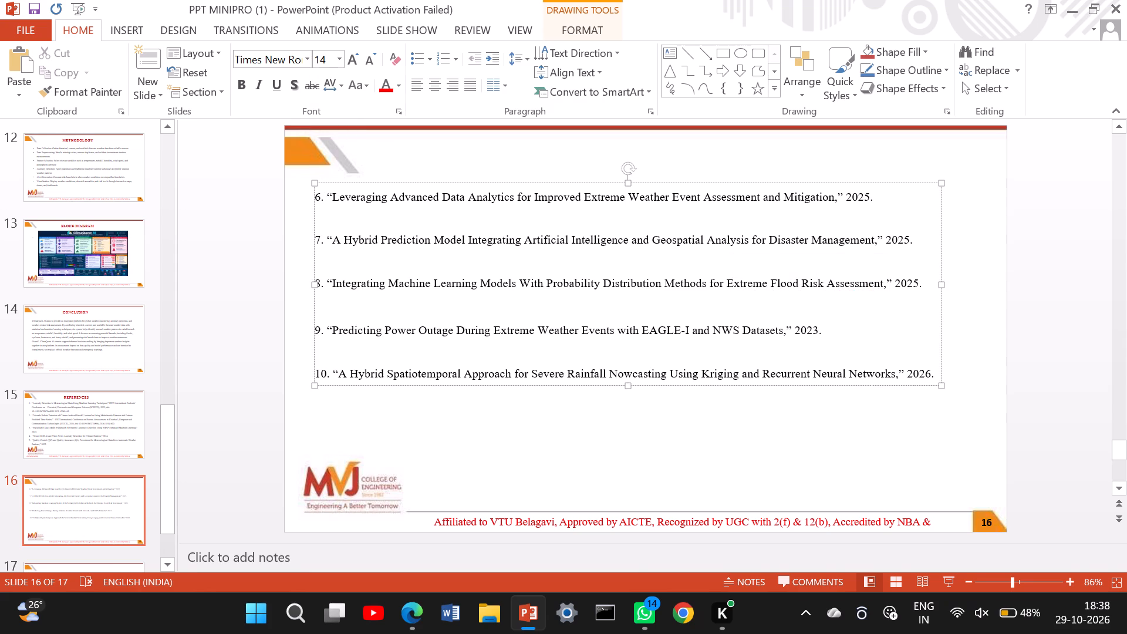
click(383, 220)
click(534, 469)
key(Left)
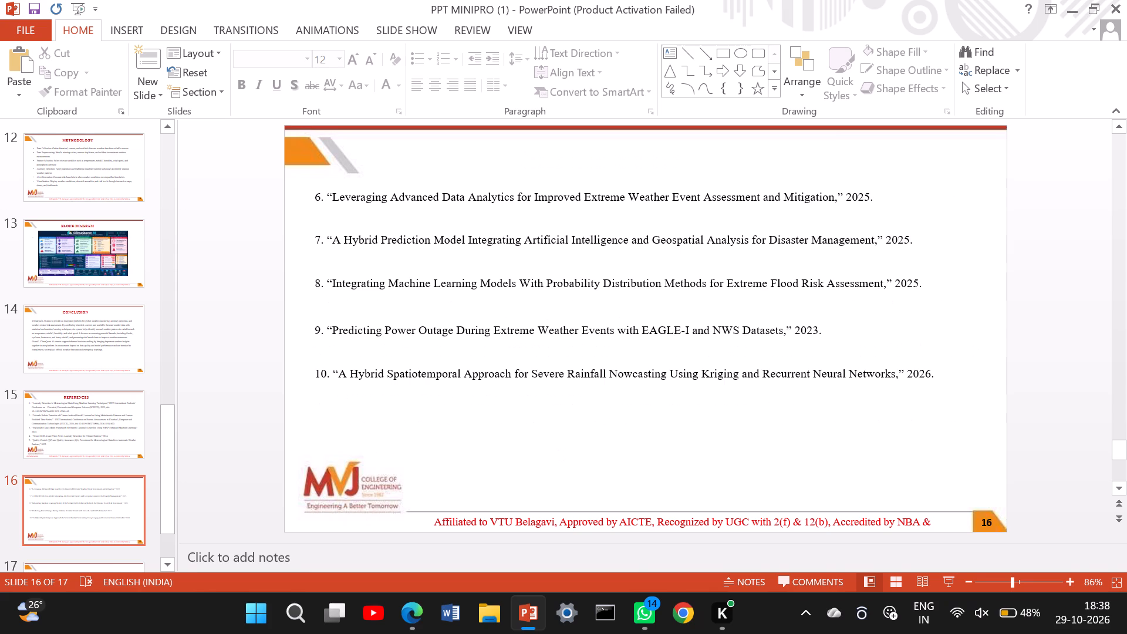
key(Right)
Narrow the text box holding references 6 to 10 on slide 16 slightly from both sides.
click(903, 318)
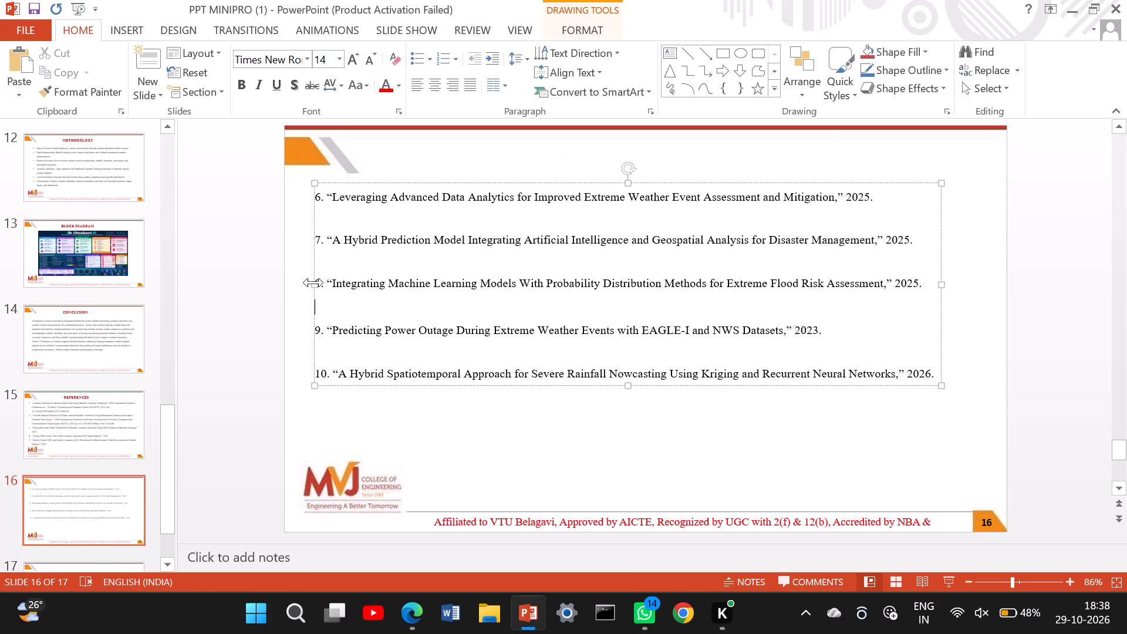
drag(313, 282, 340, 283)
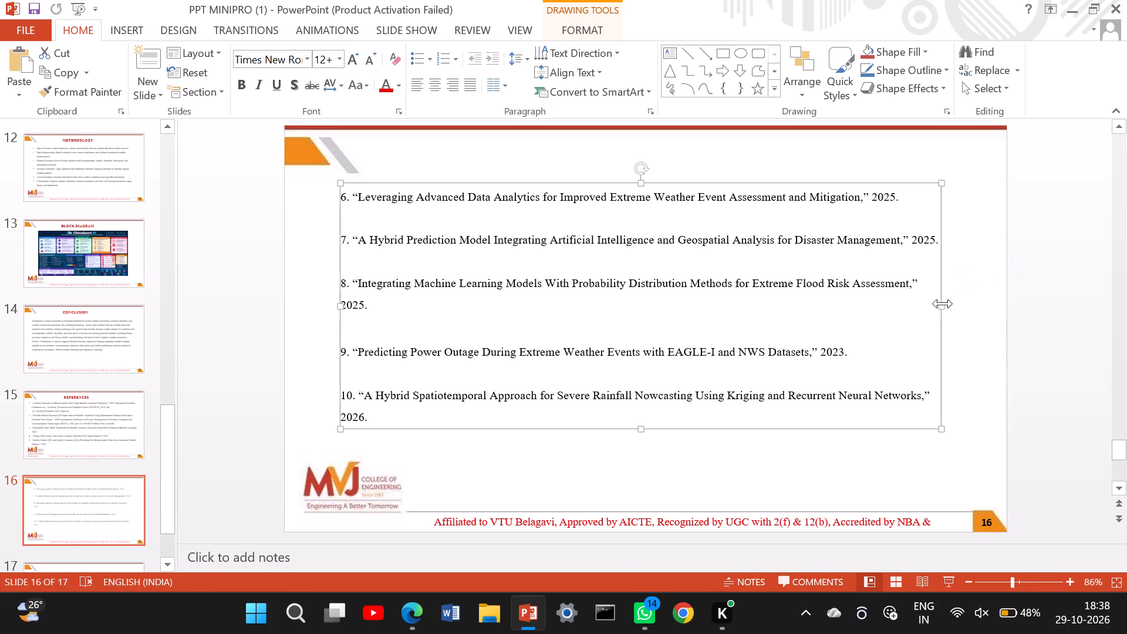
drag(943, 303, 931, 305)
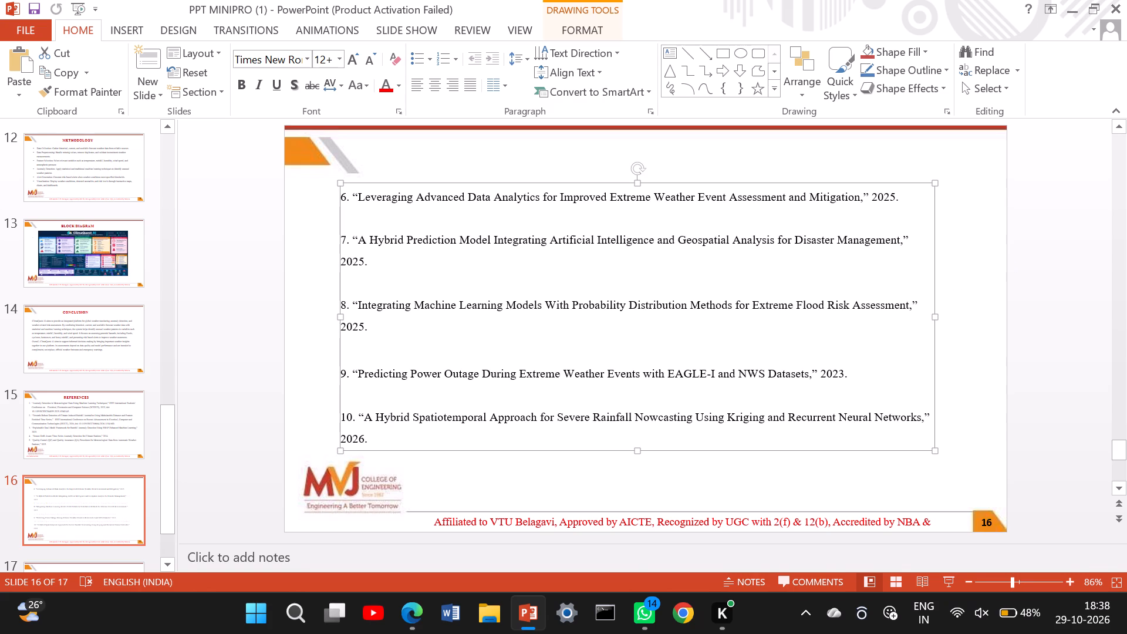
Set all the text of references 6 to 10 on slide 16 to 14 pt.
click(498, 276)
key(ctrl+a)
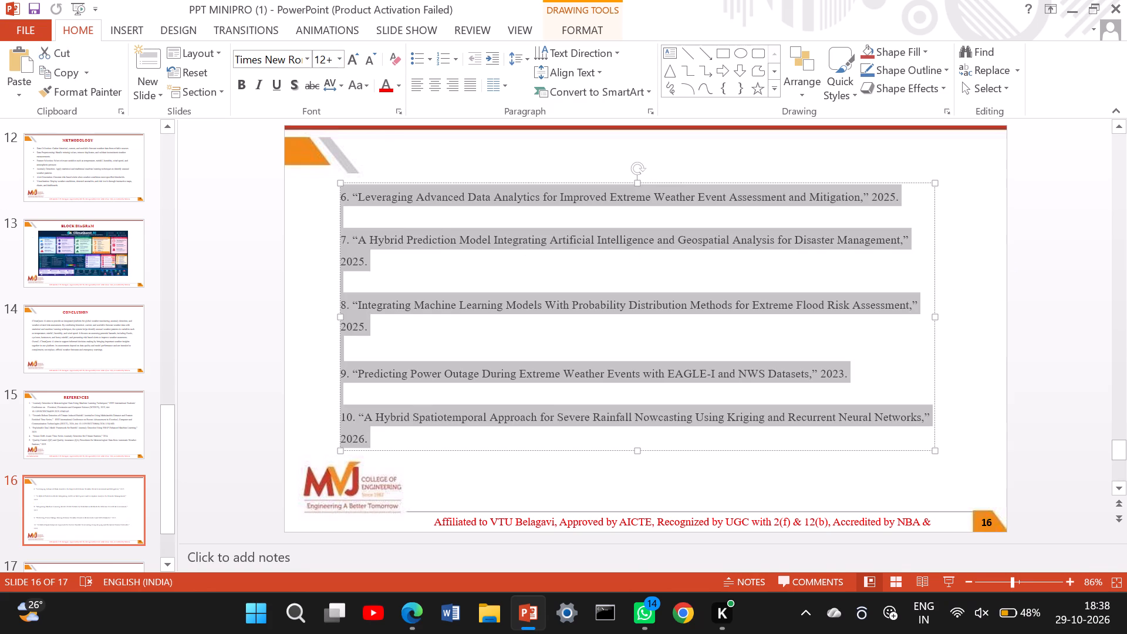
click(336, 56)
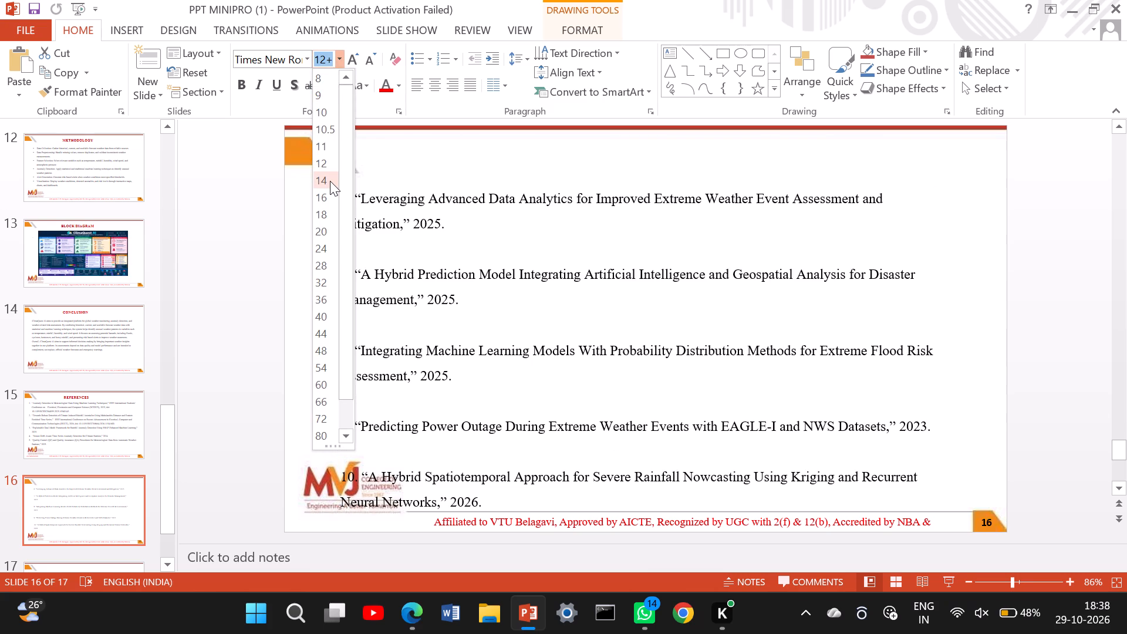
click(330, 181)
Remove the blank lines between references 6 to 10 on slide 16.
click(526, 252)
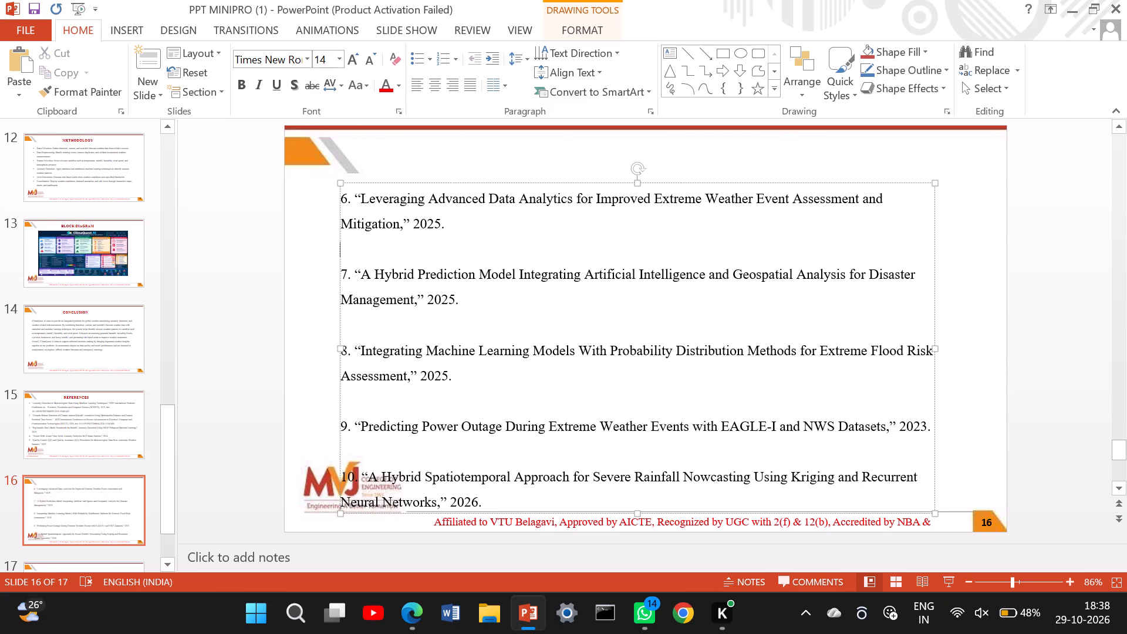
click(508, 248)
key(BackSpace)
click(485, 302)
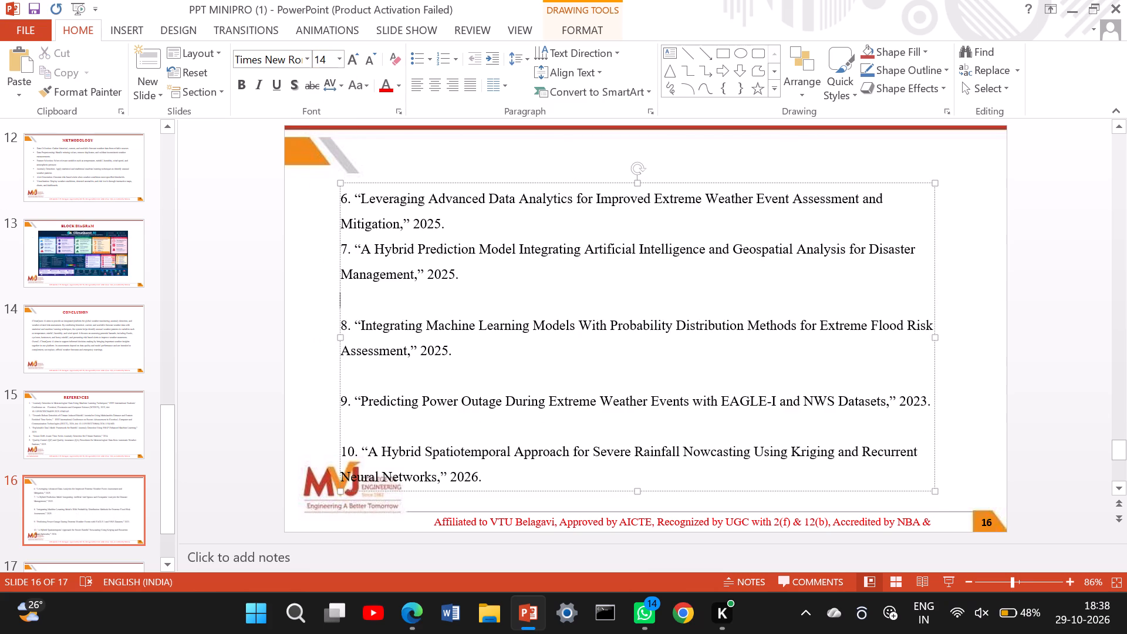
key(BackSpace)
click(475, 350)
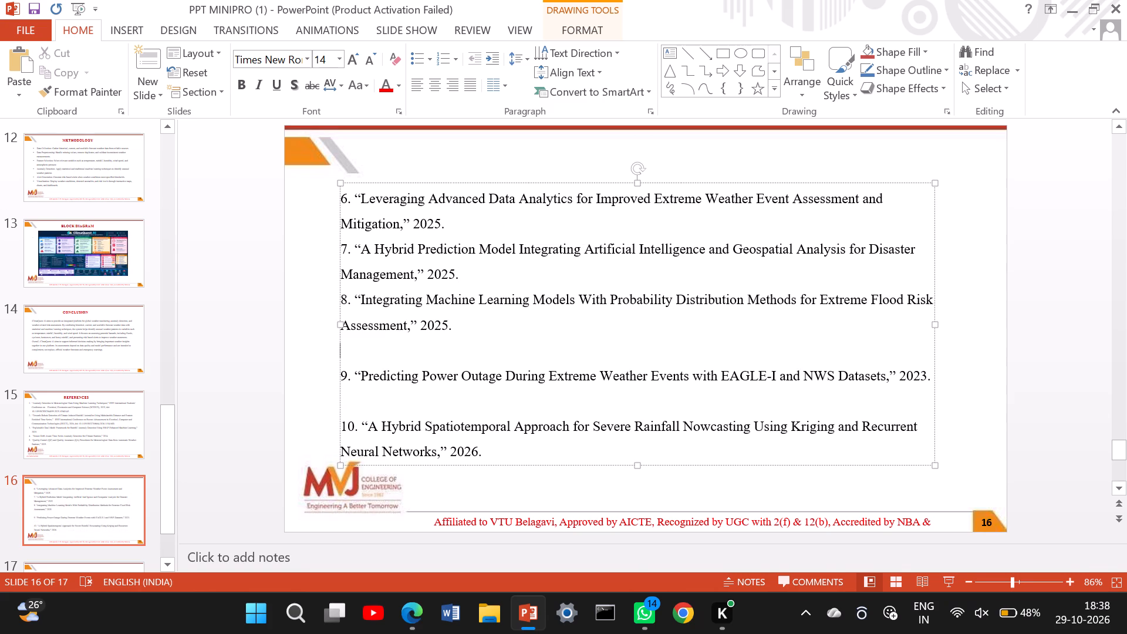
key(BackSpace)
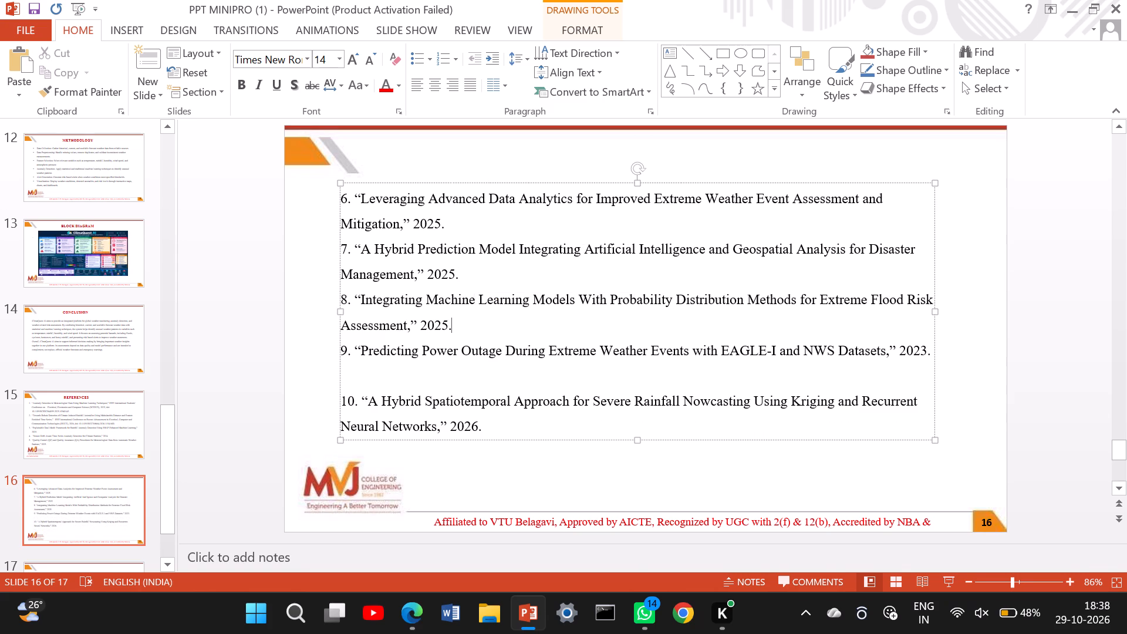
click(460, 375)
key(BackSpace)
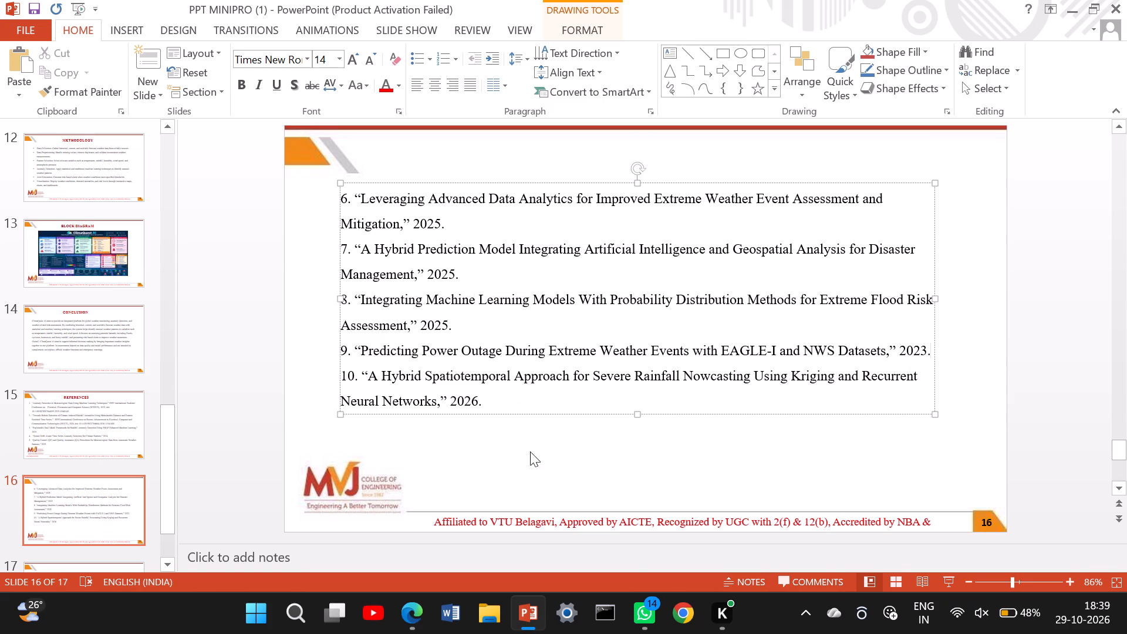
click(529, 458)
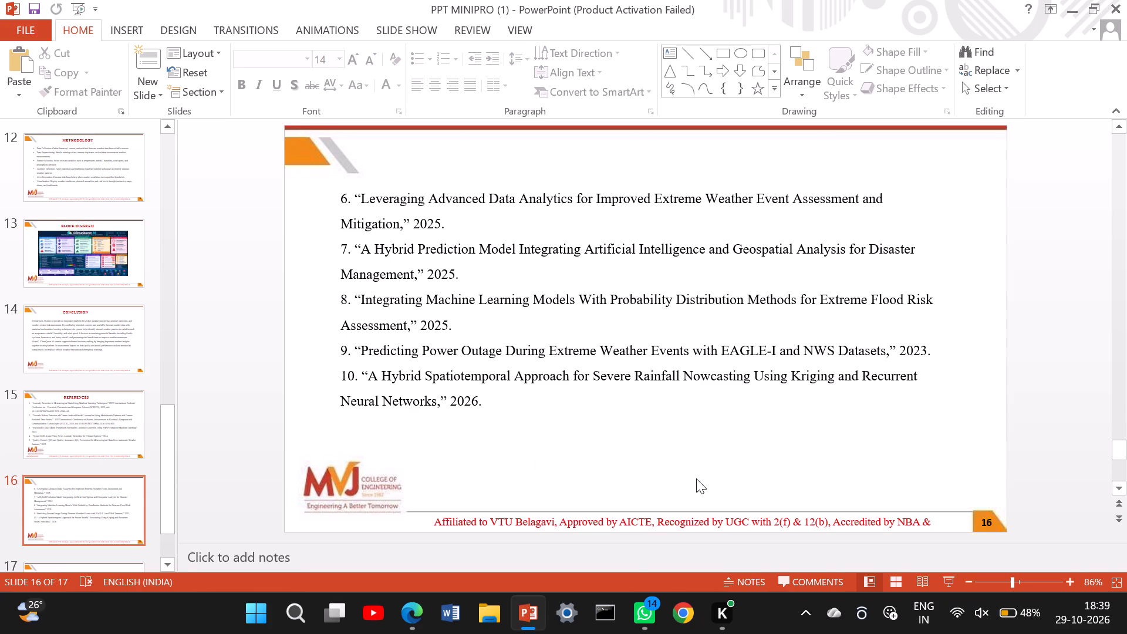
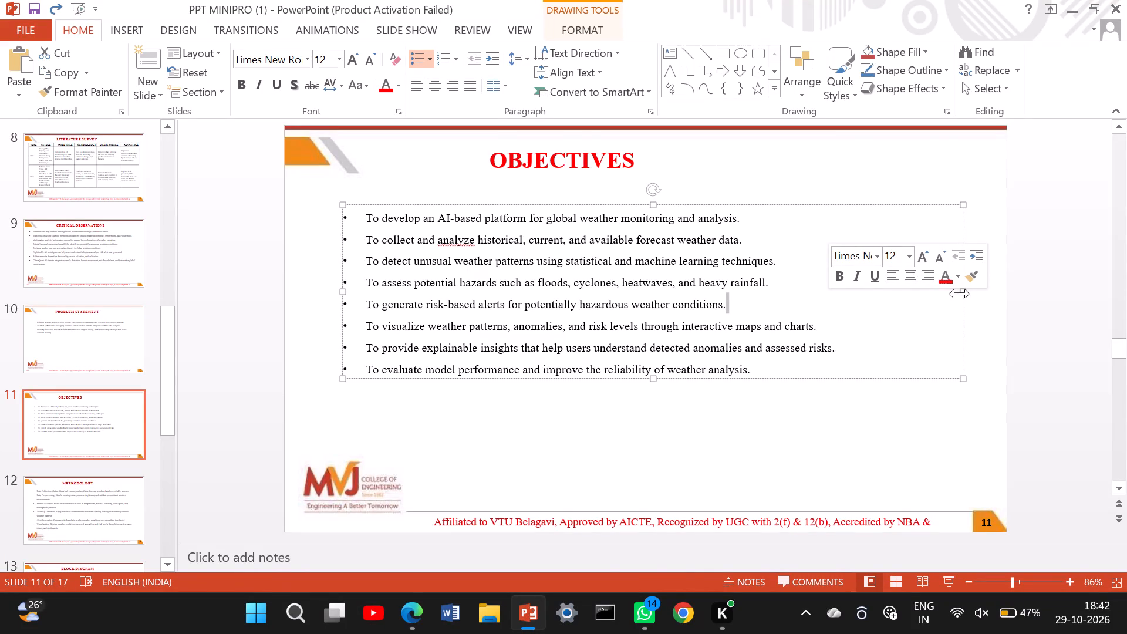
Narrow the bulleted text box on the Objectives slide slightly by pulling its right edge inward.
drag(960, 294, 923, 292)
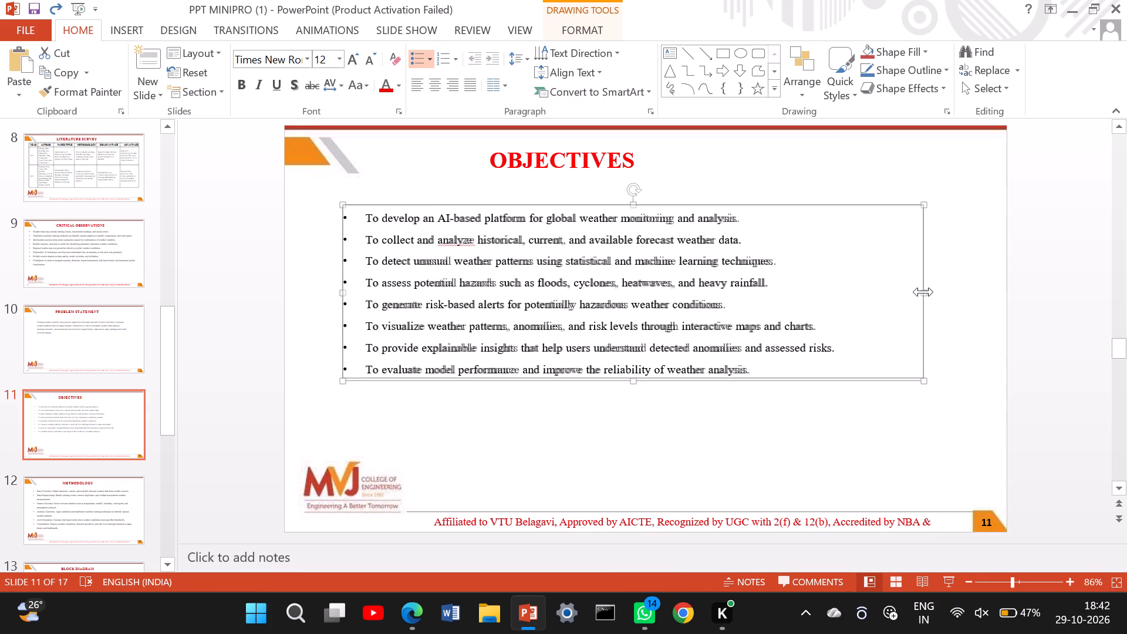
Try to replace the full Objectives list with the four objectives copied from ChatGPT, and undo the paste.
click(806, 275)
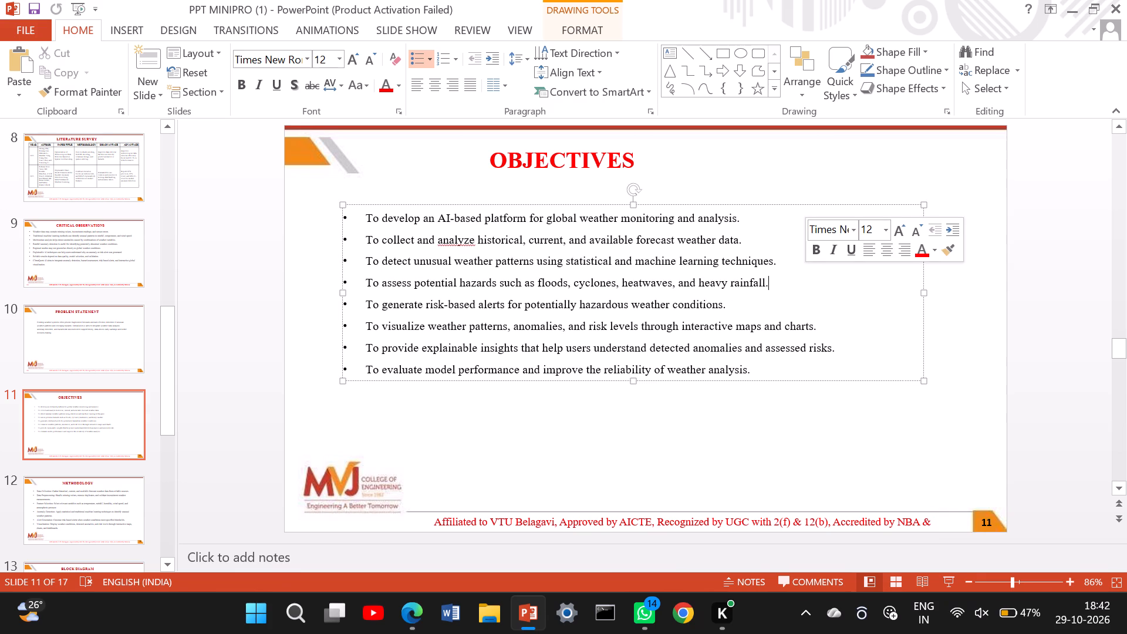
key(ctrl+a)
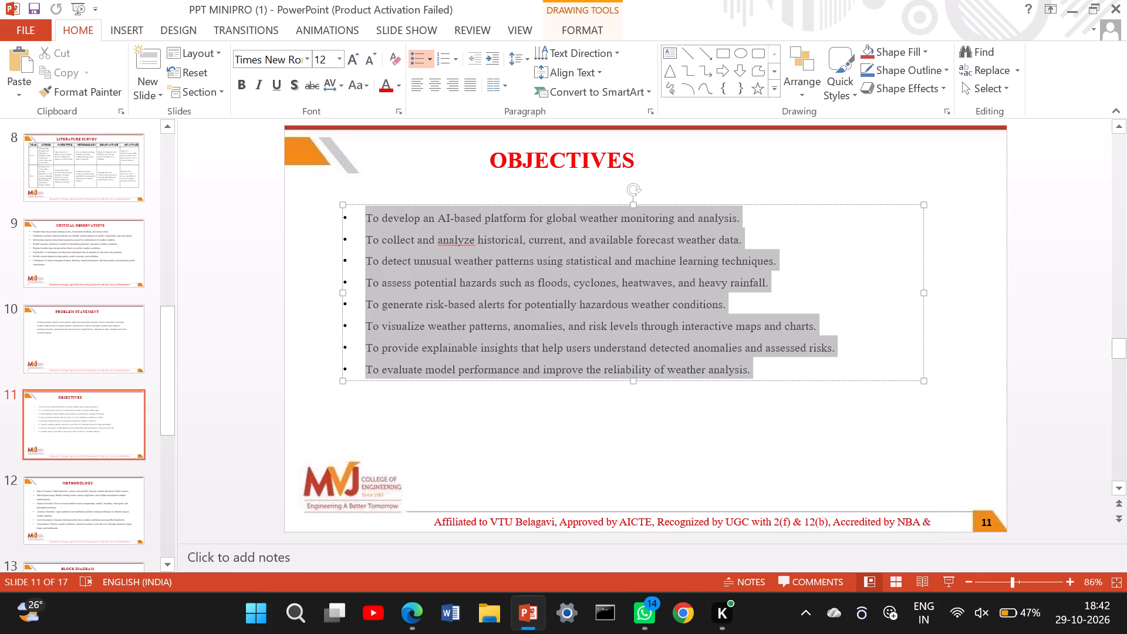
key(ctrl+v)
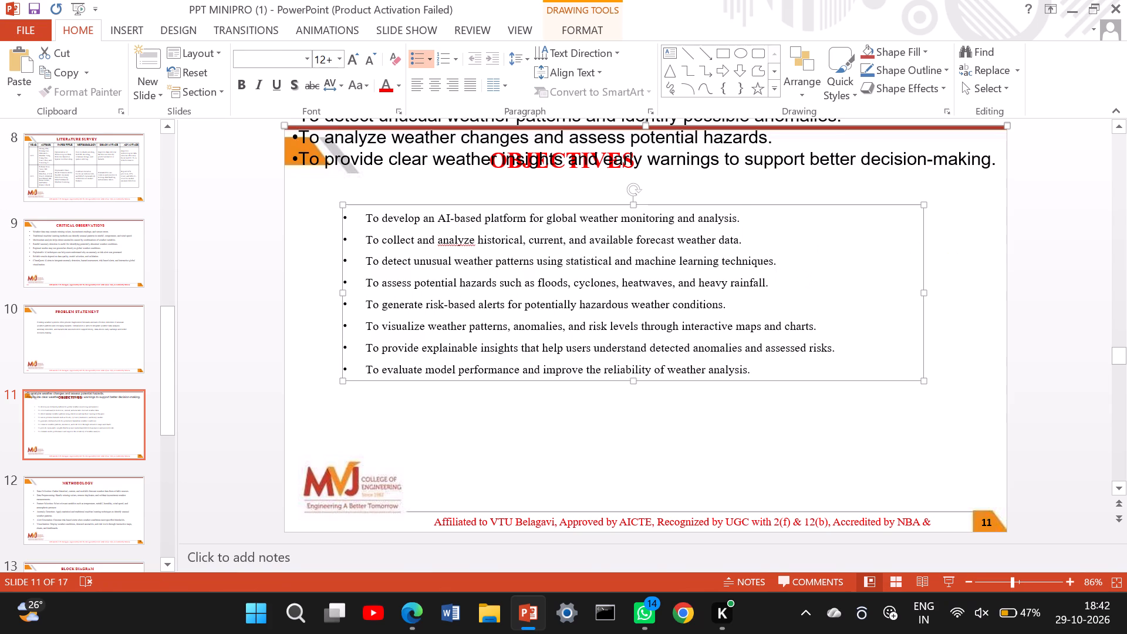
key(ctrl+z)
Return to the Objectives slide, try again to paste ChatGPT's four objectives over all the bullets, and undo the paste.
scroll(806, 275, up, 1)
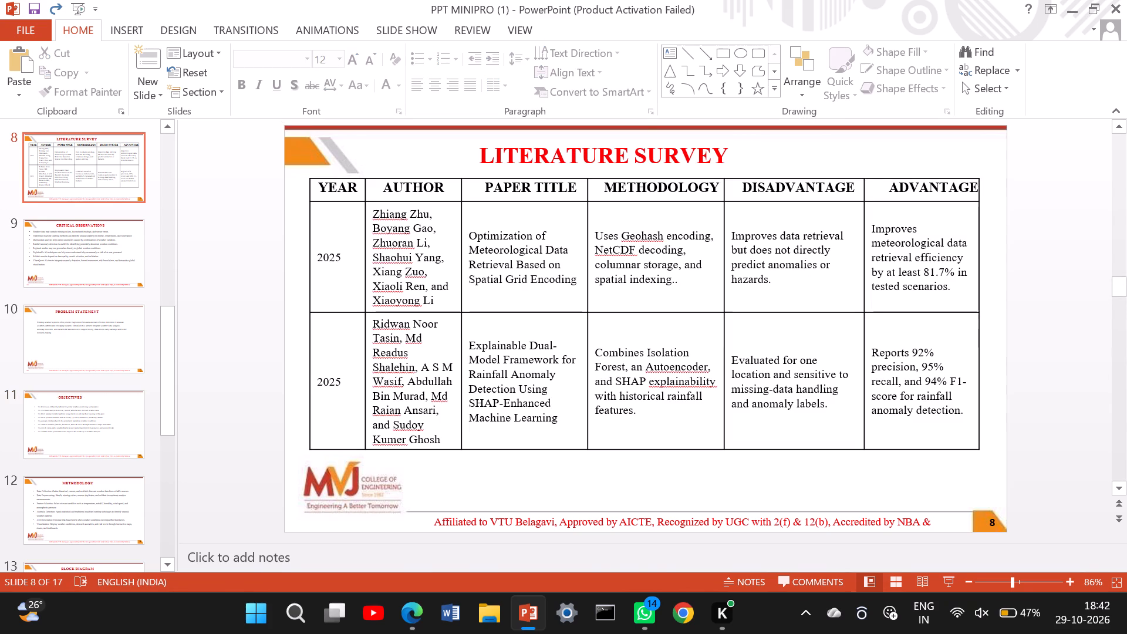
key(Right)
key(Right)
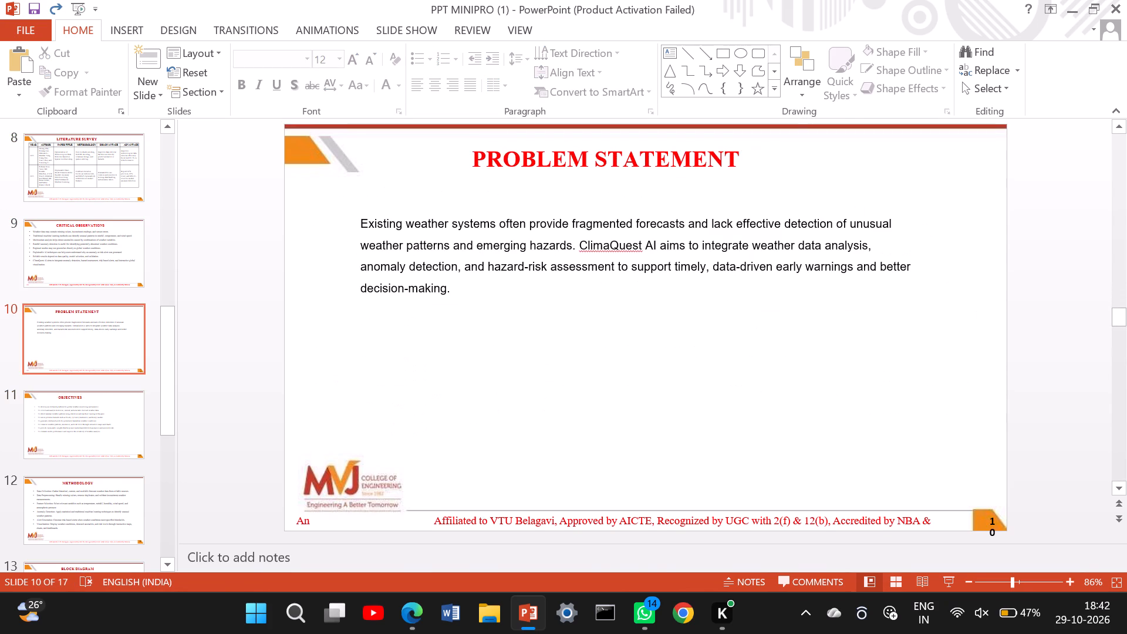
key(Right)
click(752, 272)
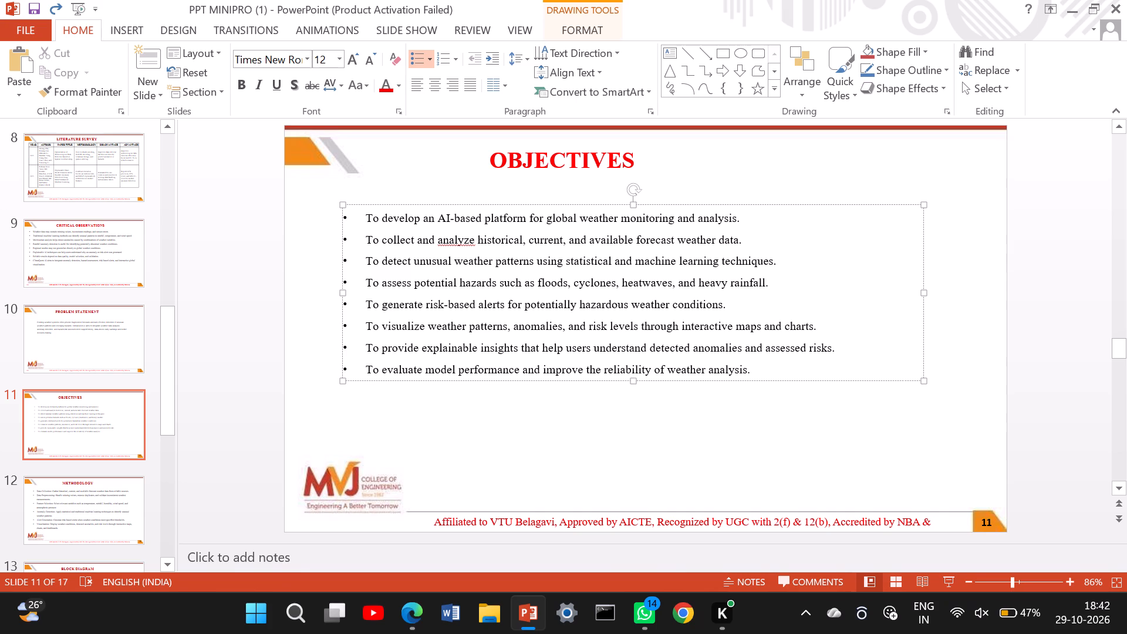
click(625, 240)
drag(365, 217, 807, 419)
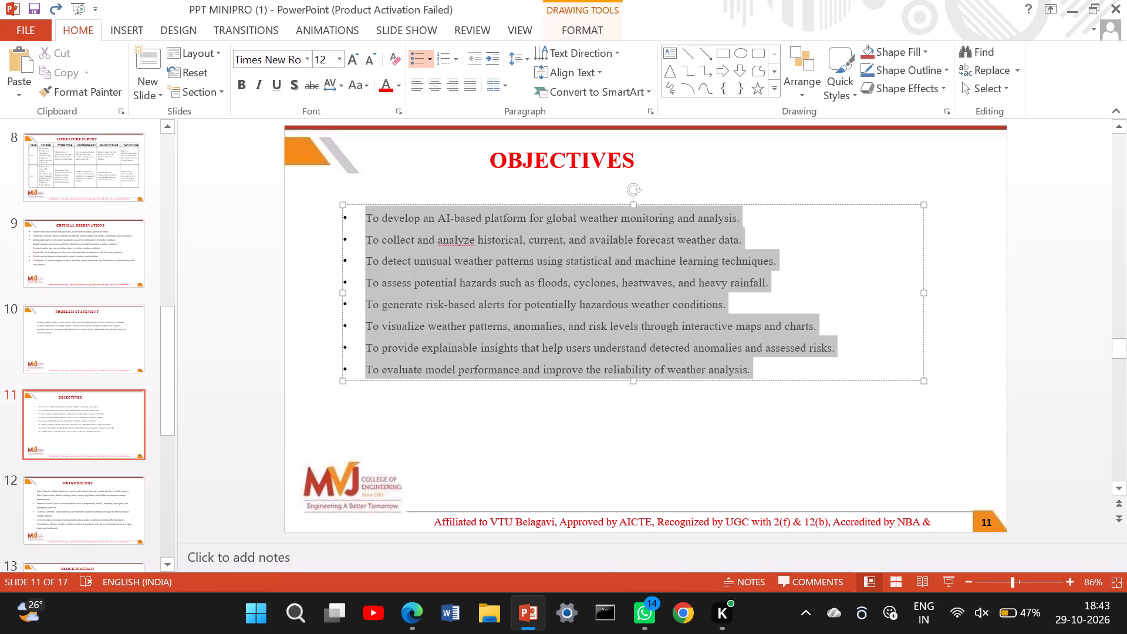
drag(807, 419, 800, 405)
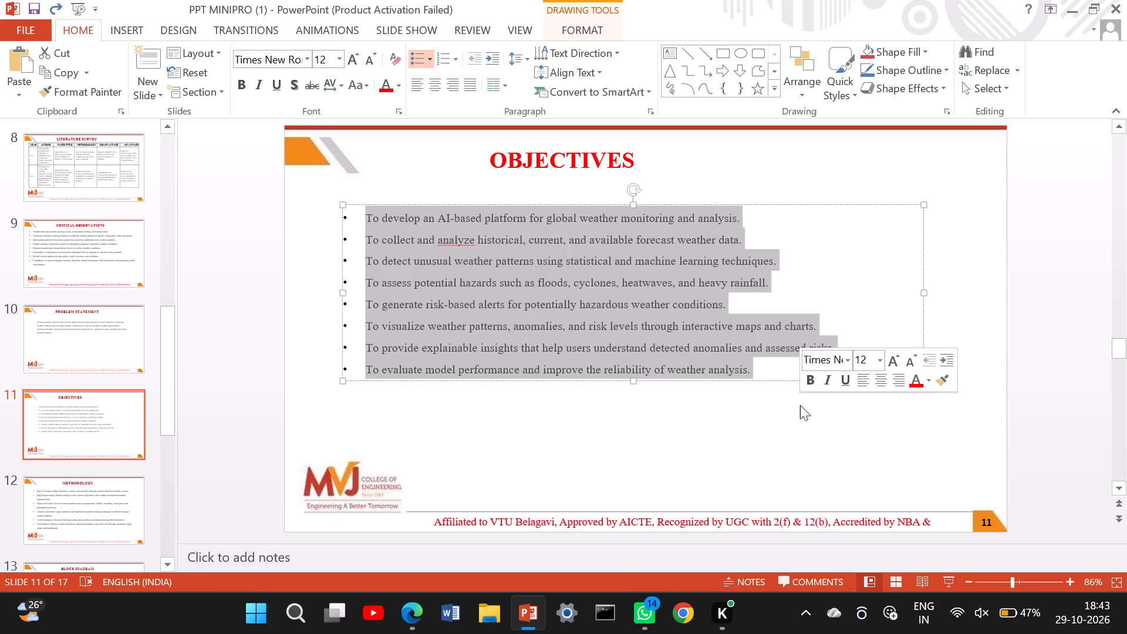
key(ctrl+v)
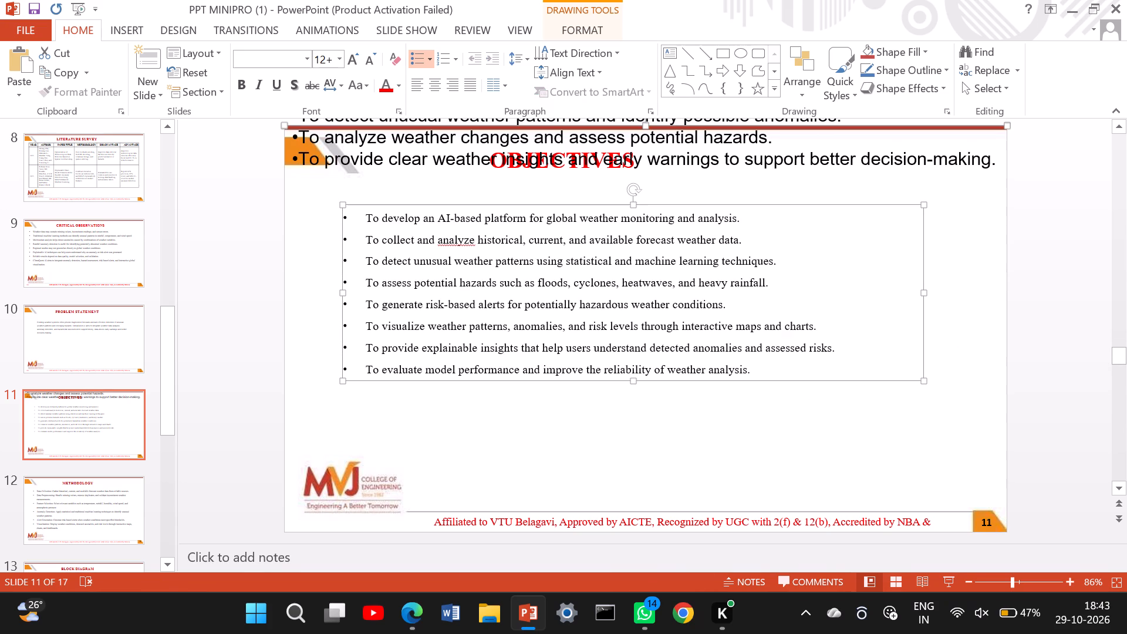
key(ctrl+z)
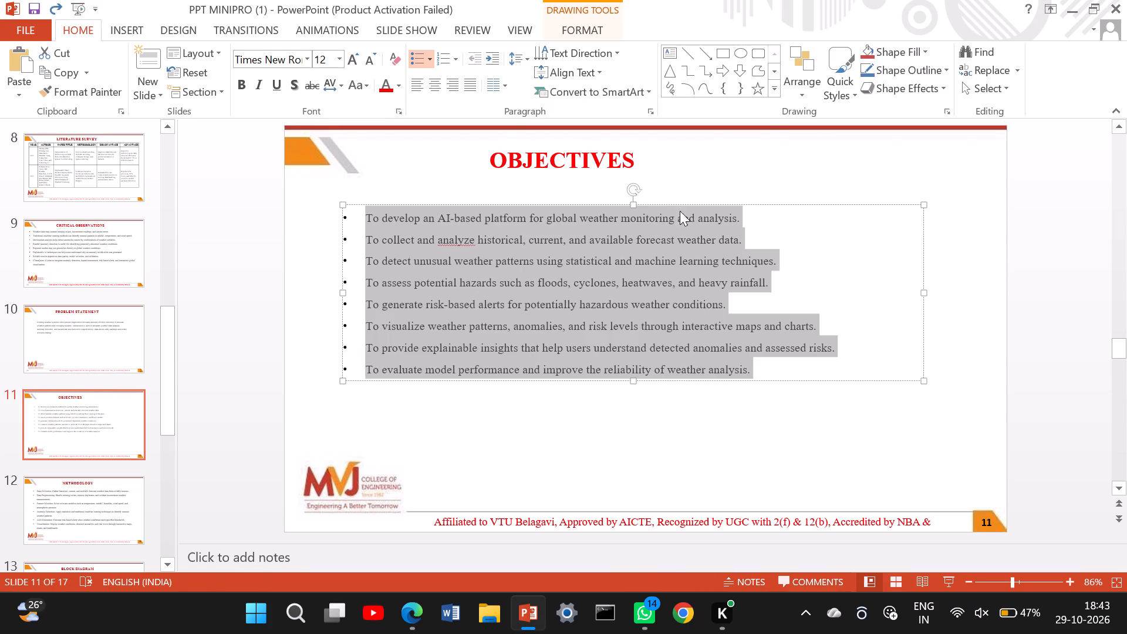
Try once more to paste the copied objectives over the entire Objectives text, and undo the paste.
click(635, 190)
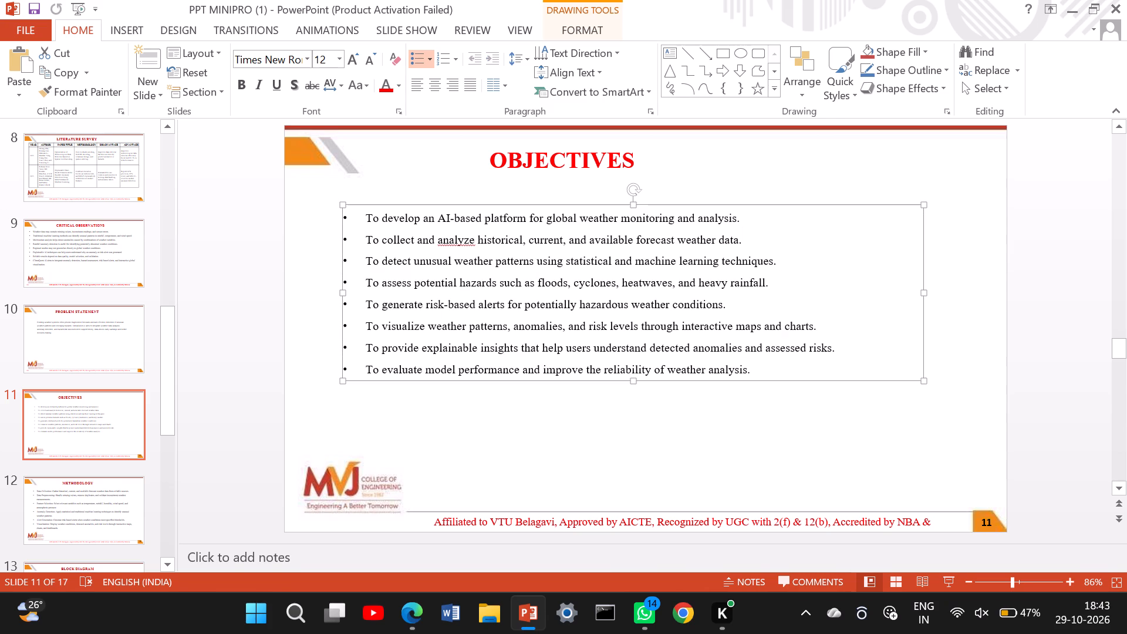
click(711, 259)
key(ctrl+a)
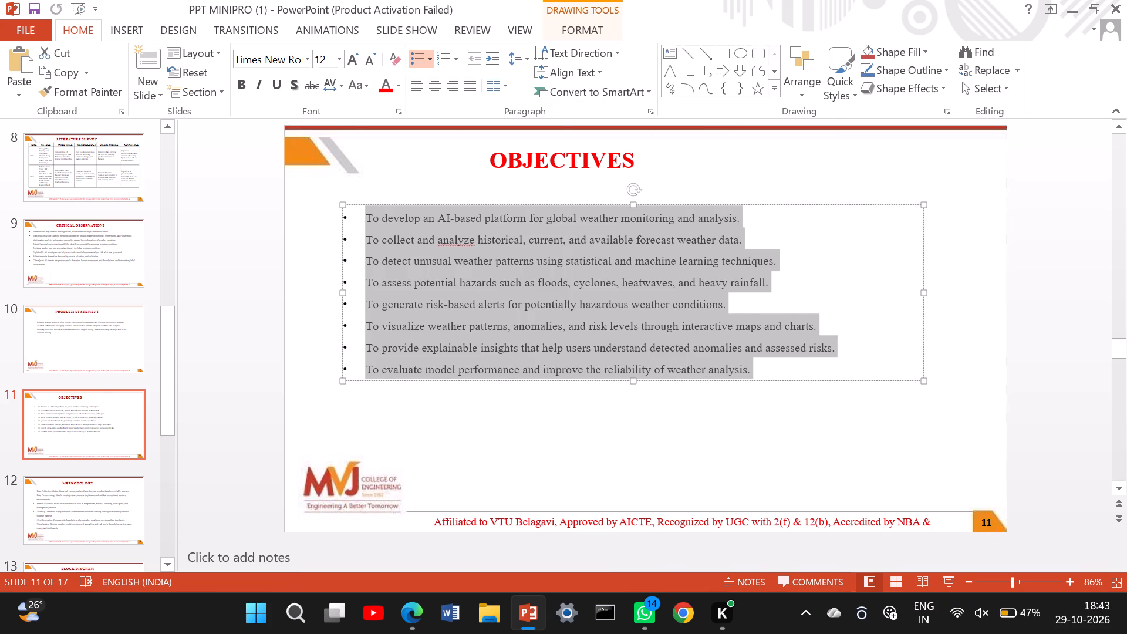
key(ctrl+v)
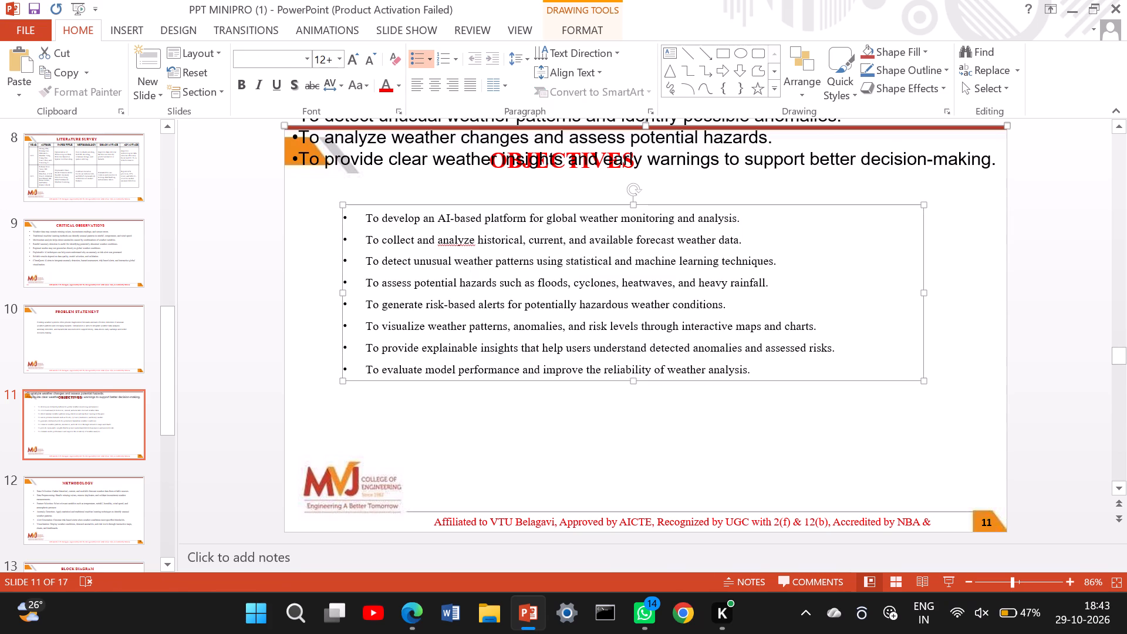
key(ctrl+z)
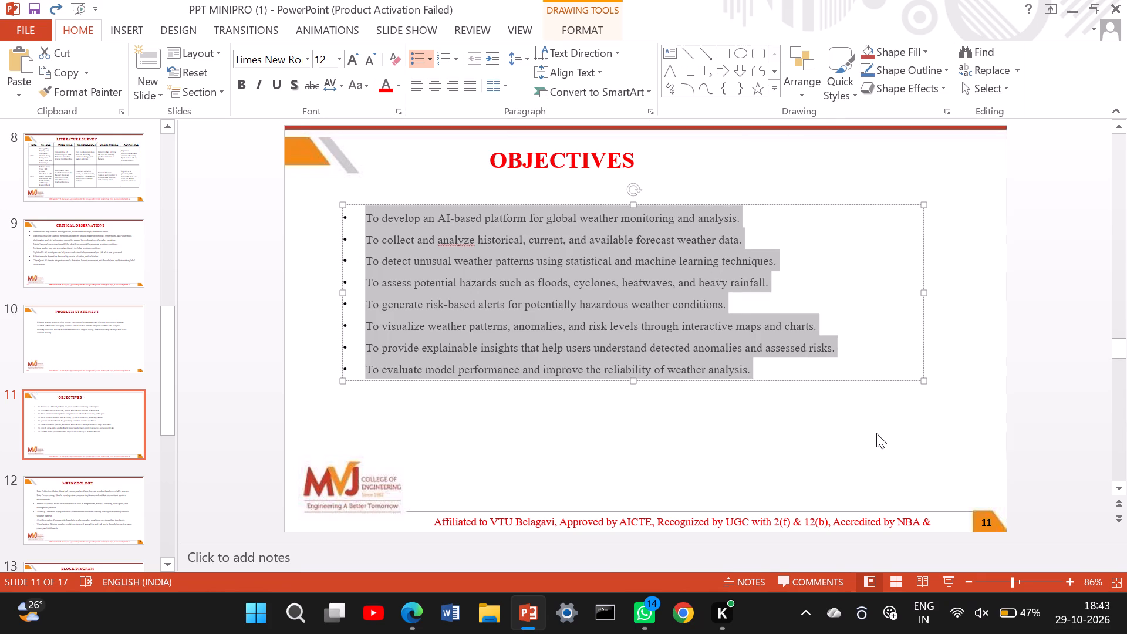
click(876, 433)
key(Right)
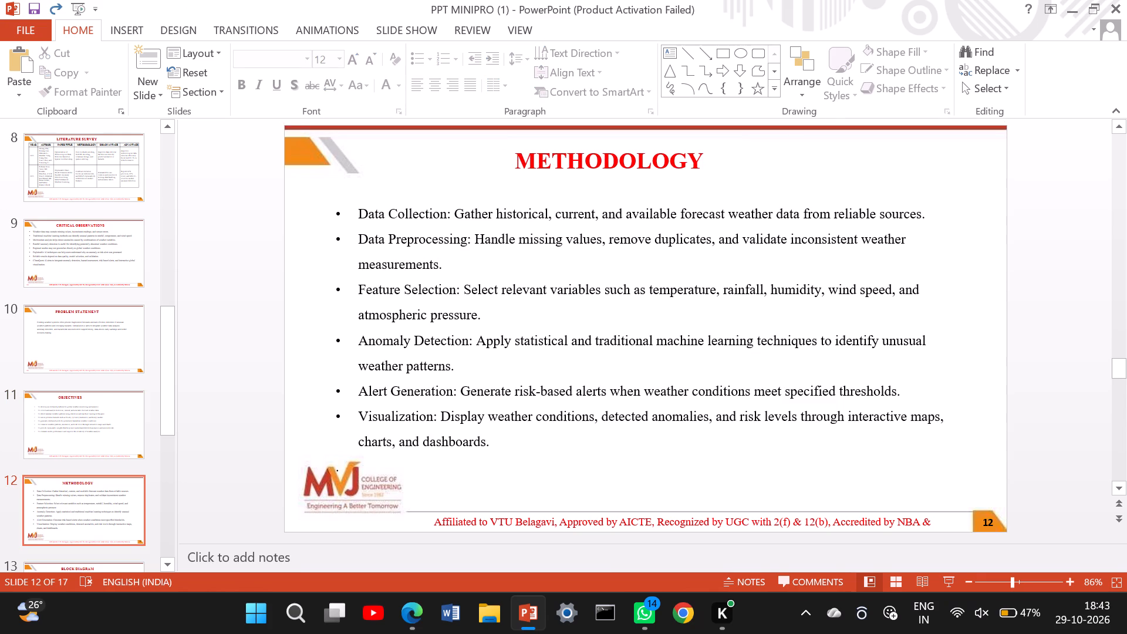
click(490, 281)
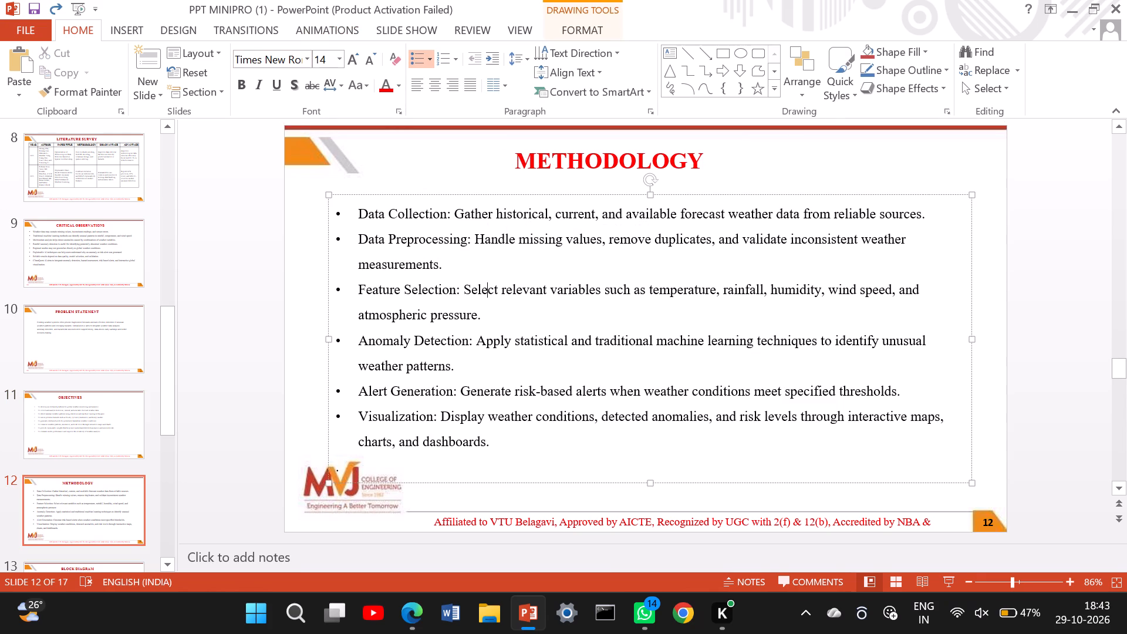
click(780, 497)
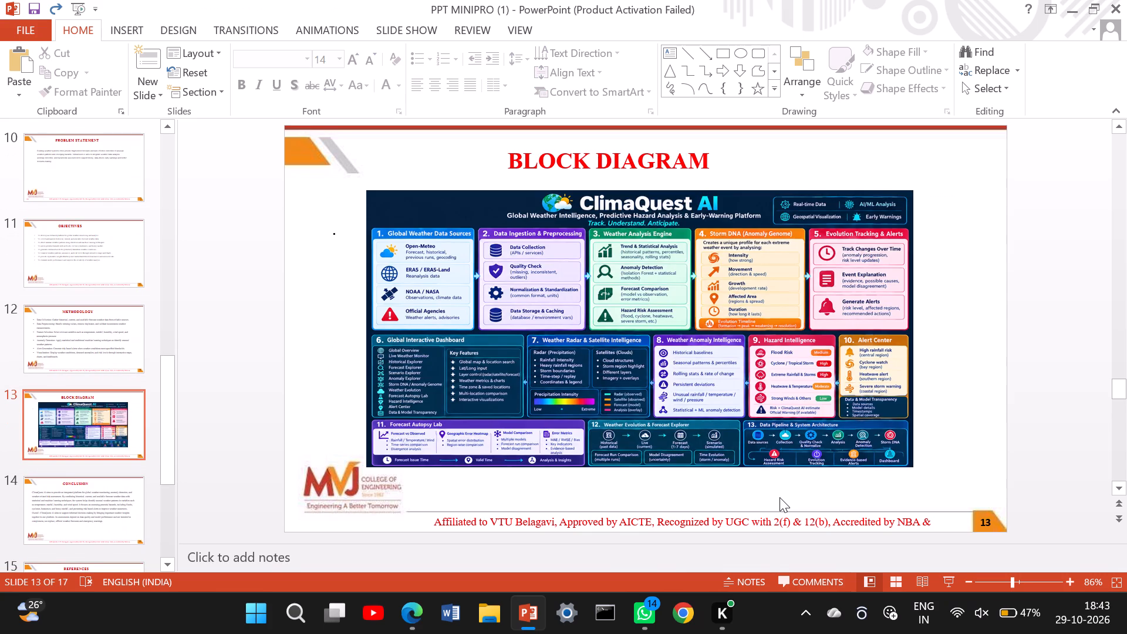
click(676, 402)
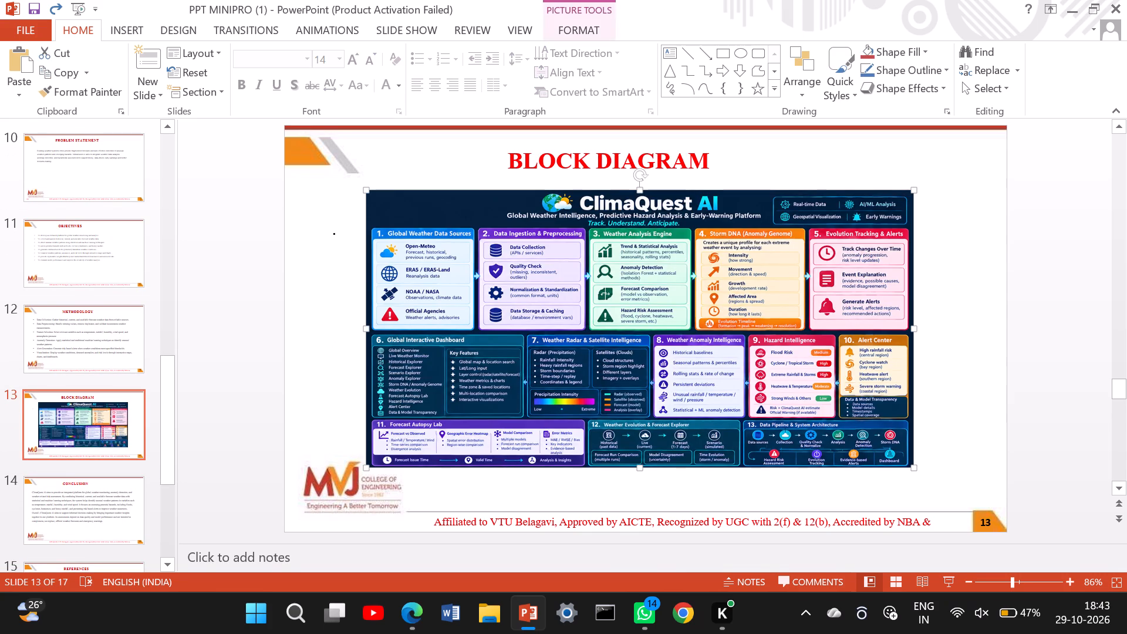
key(ctrl+c)
click(418, 611)
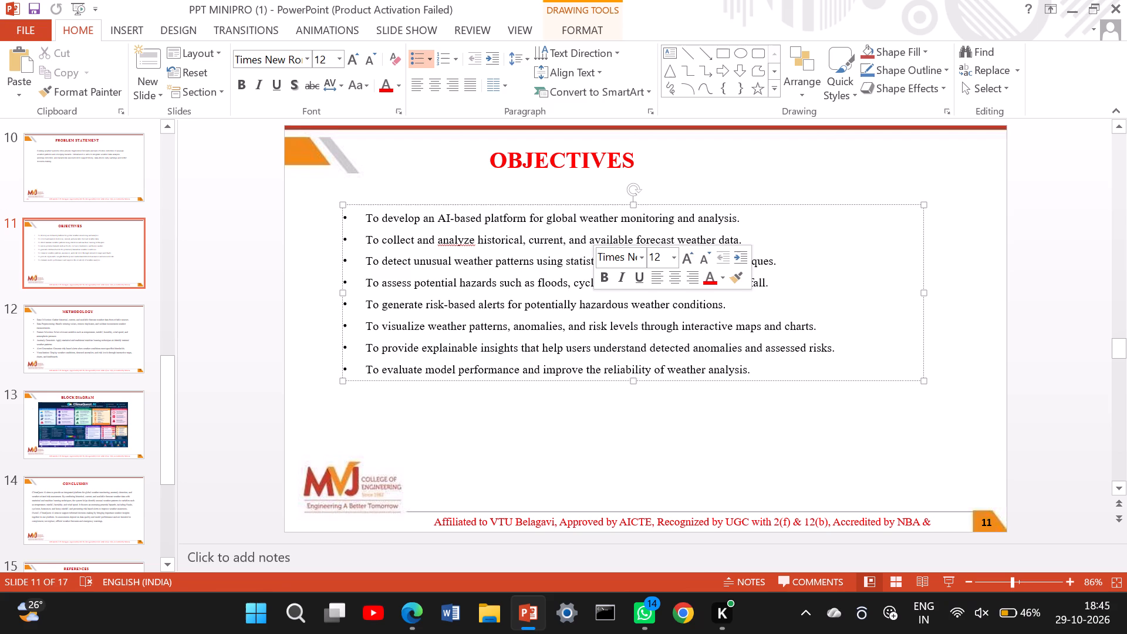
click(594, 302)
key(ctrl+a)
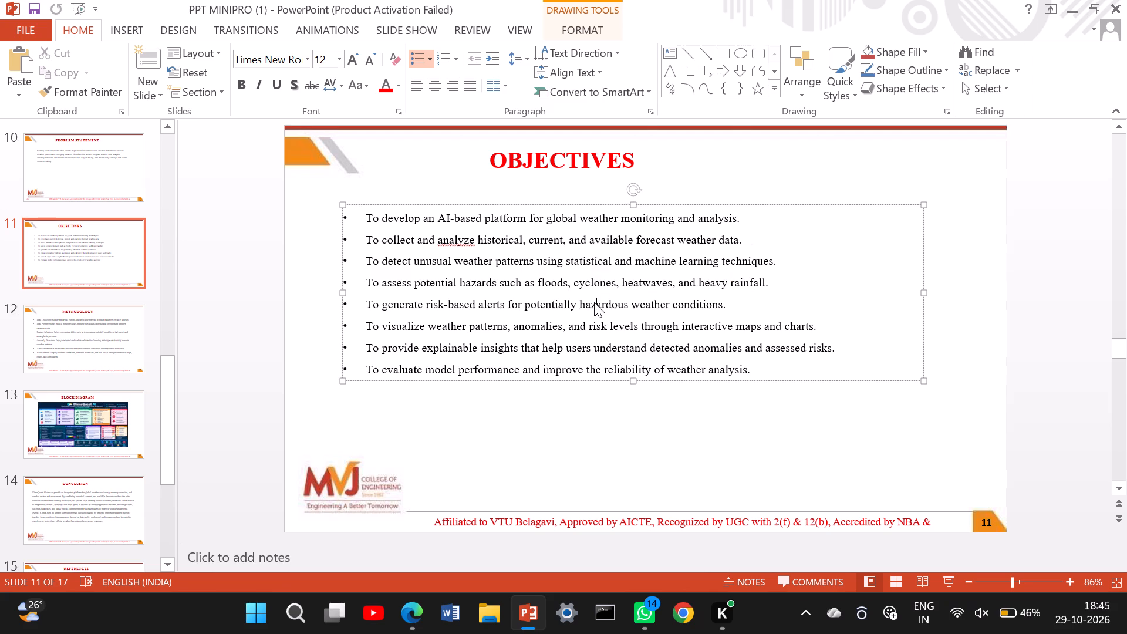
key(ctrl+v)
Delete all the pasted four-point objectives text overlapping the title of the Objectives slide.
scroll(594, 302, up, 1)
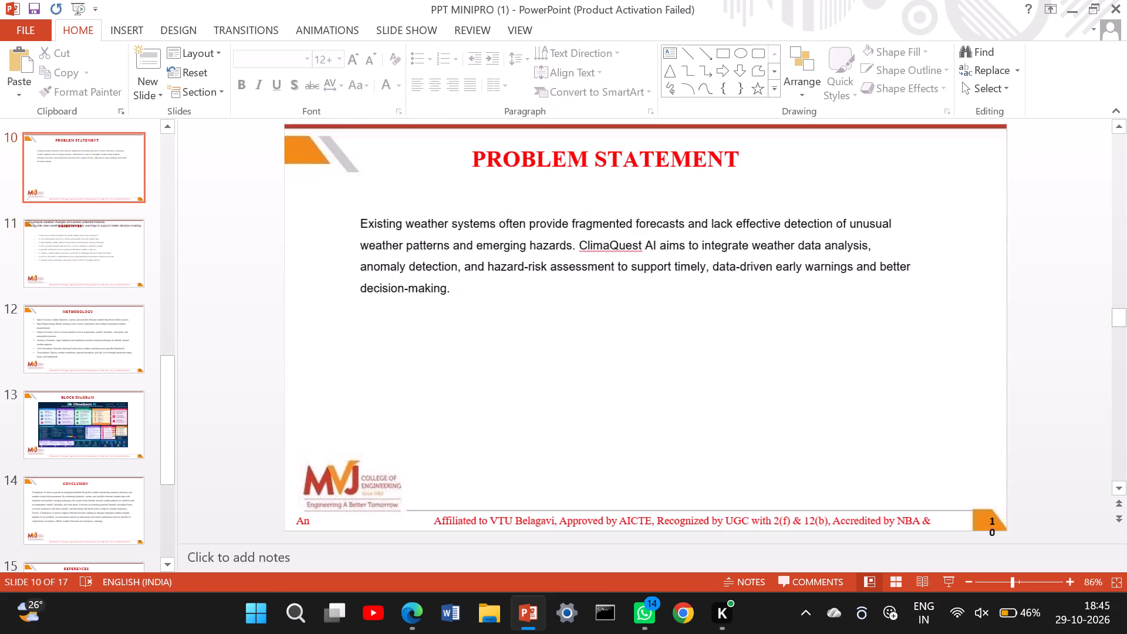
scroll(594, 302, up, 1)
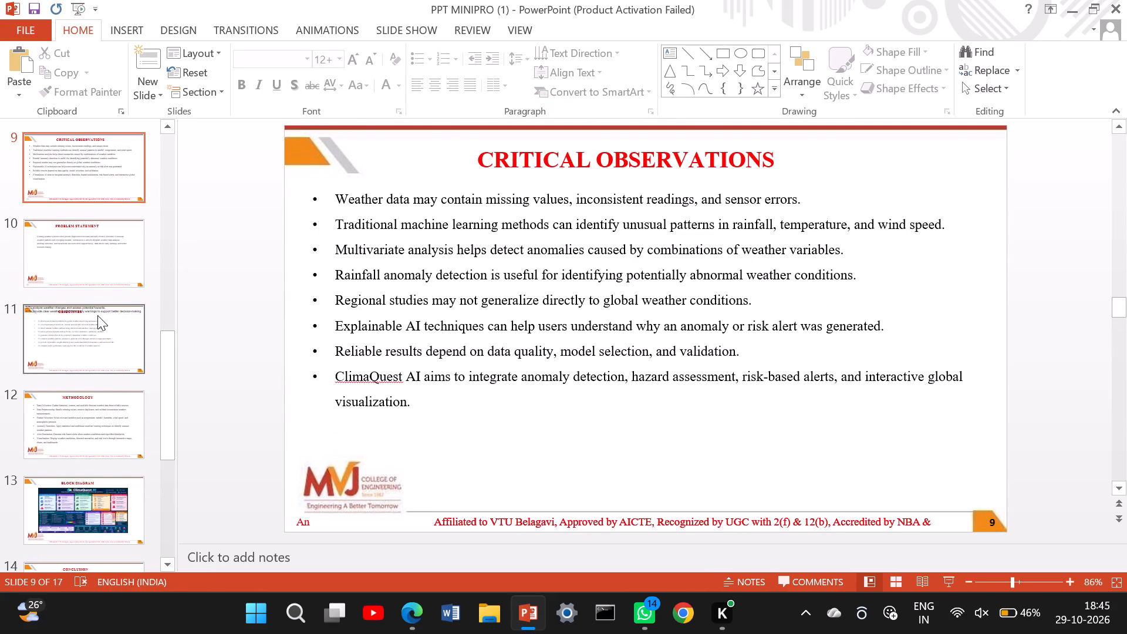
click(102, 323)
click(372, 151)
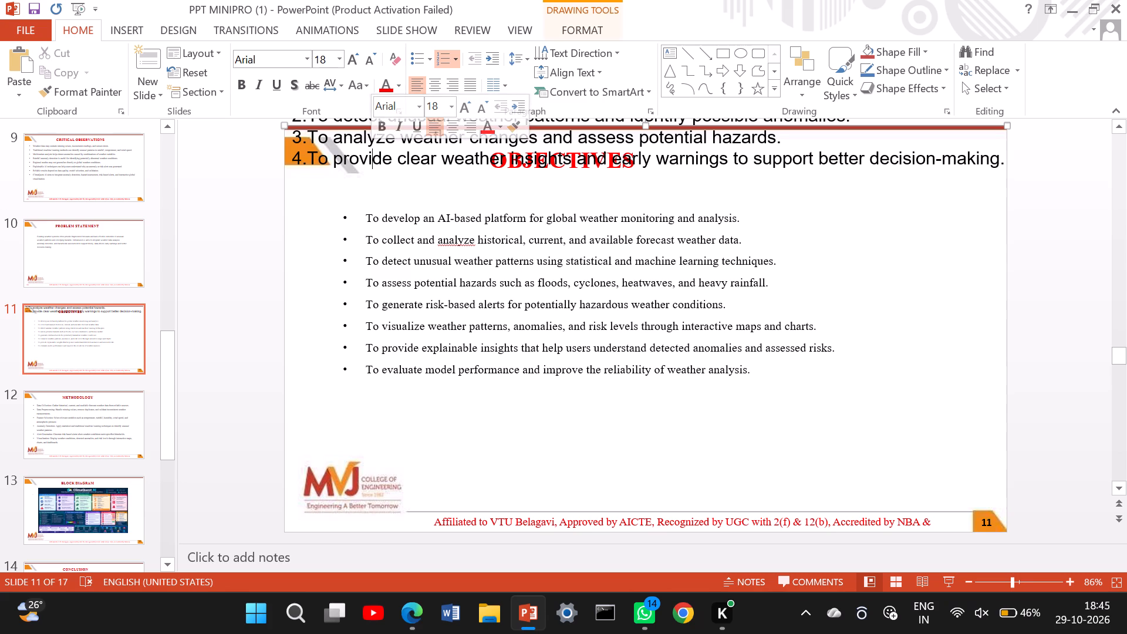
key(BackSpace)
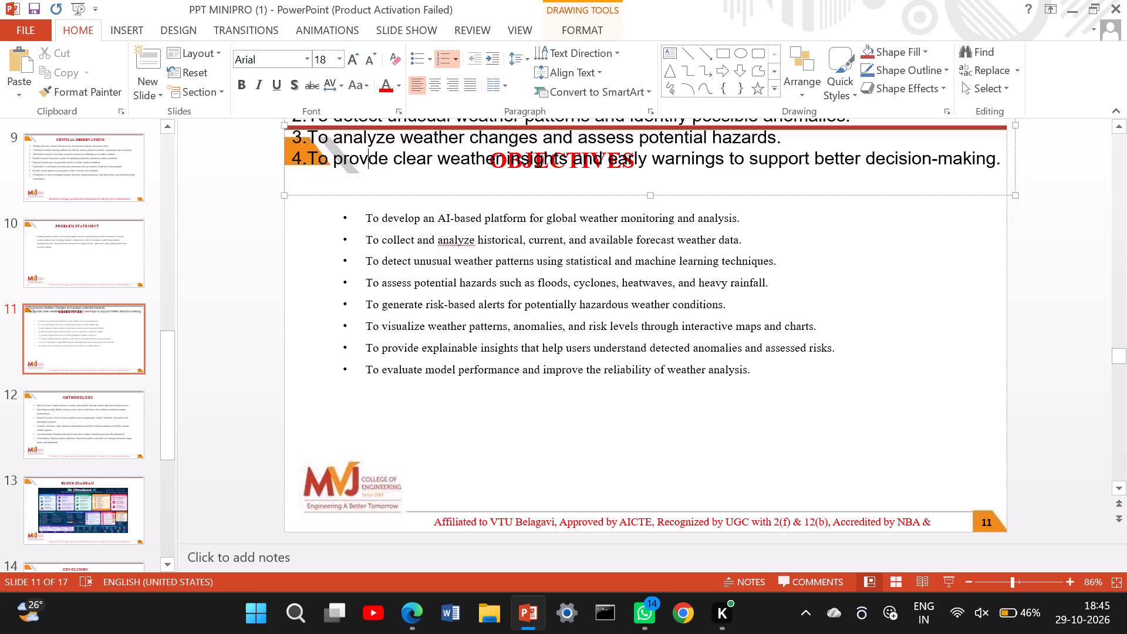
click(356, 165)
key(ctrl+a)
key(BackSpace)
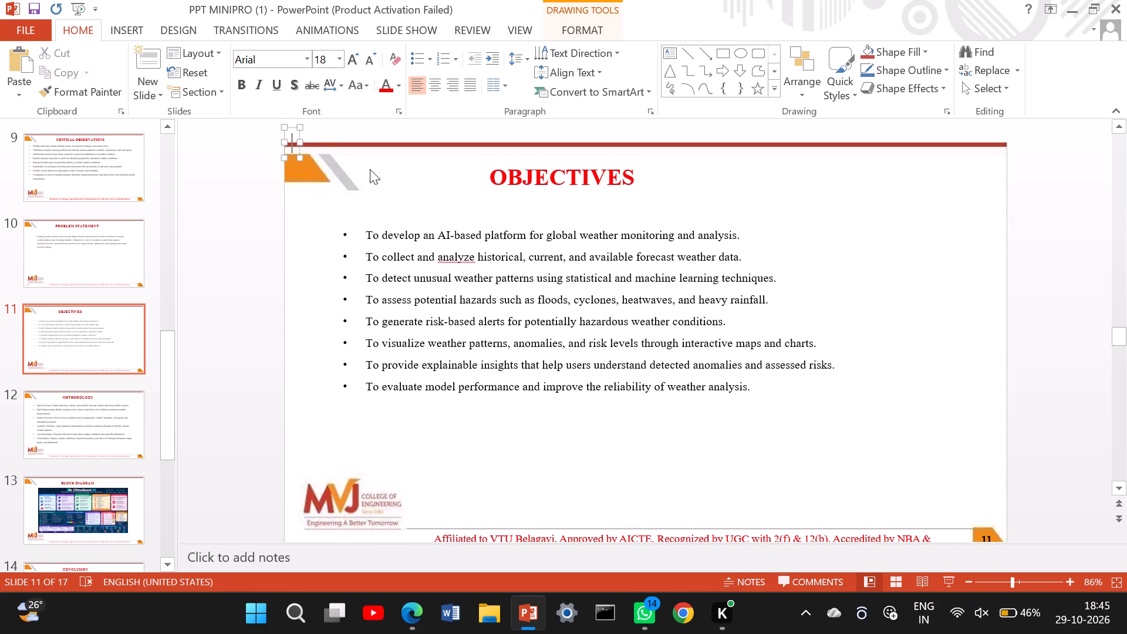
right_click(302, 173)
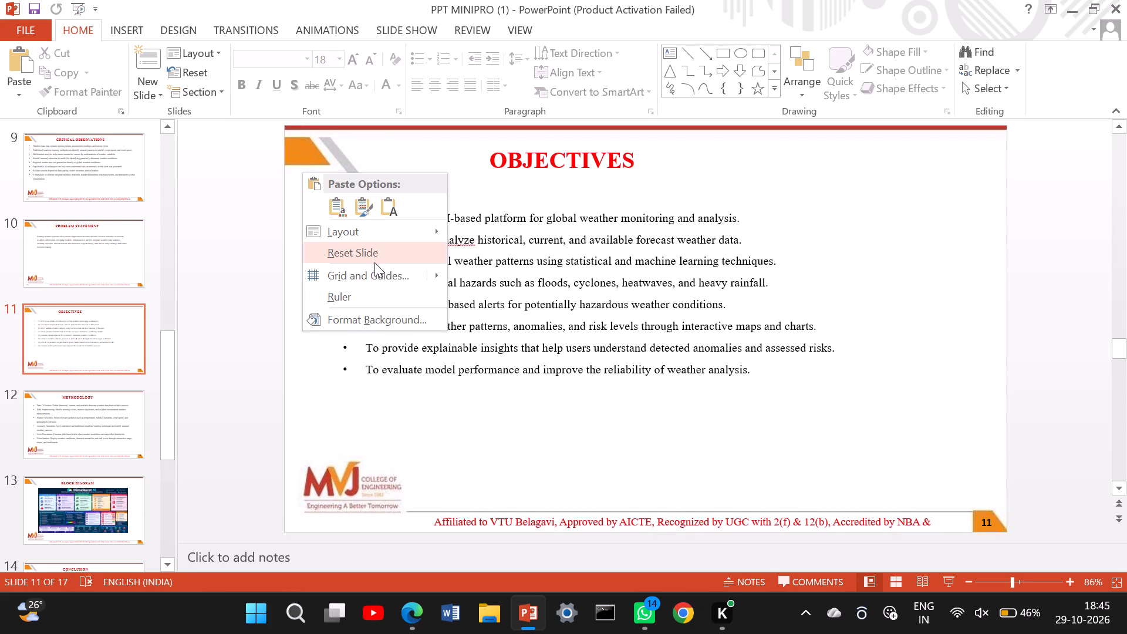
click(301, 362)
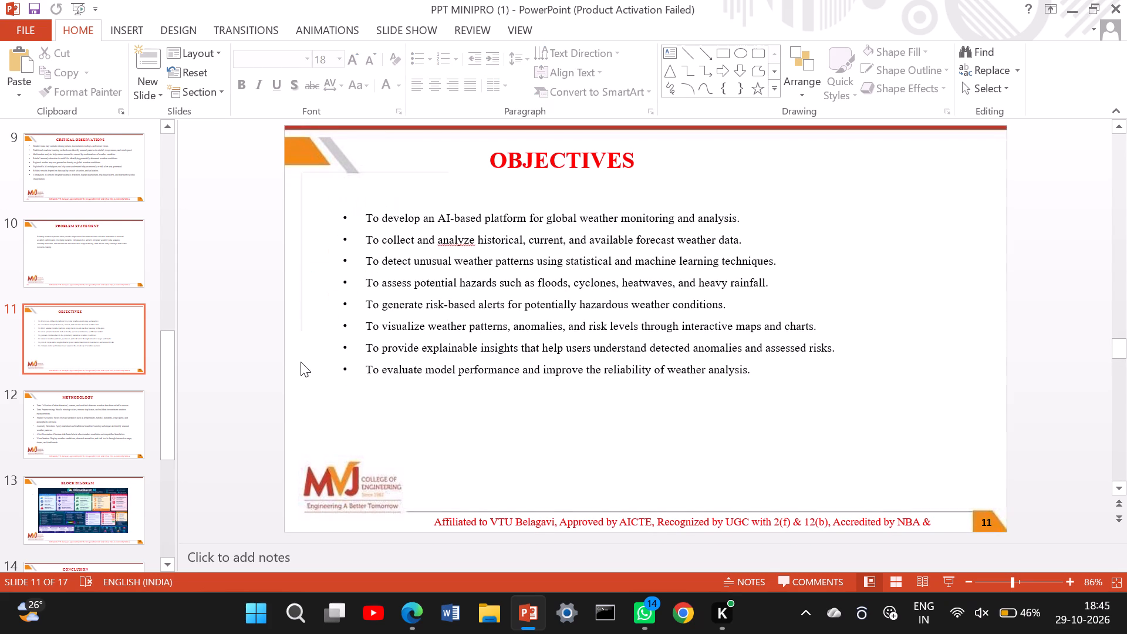
Delete the last two Objectives bullets, beginning "To provide explainable insights" and "To evaluate model performance".
click(545, 303)
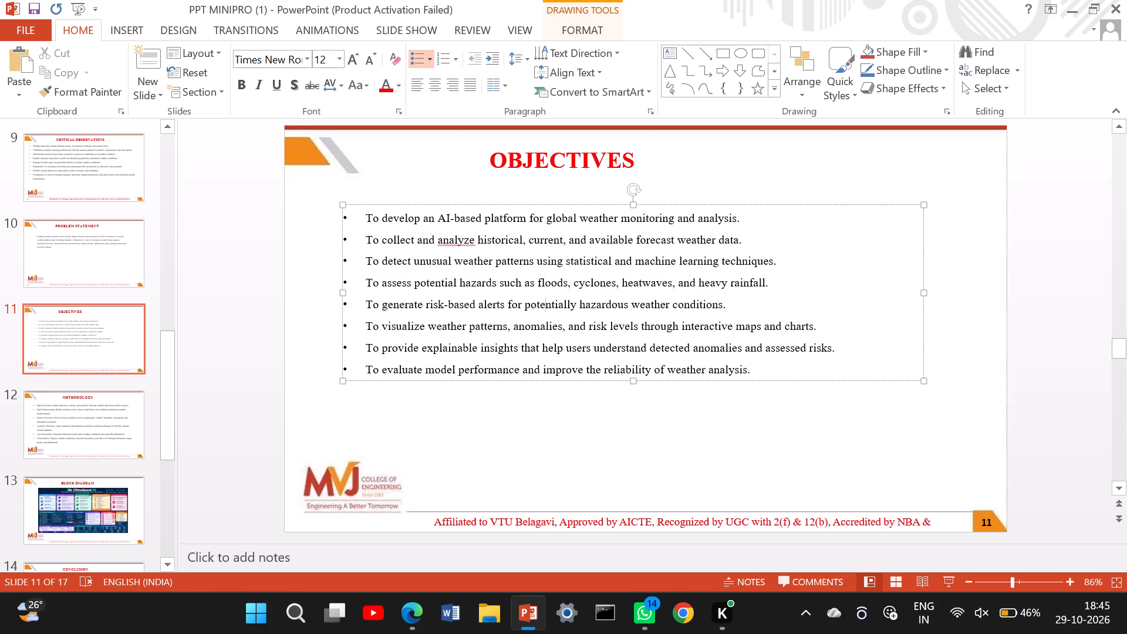
drag(768, 362, 650, 288)
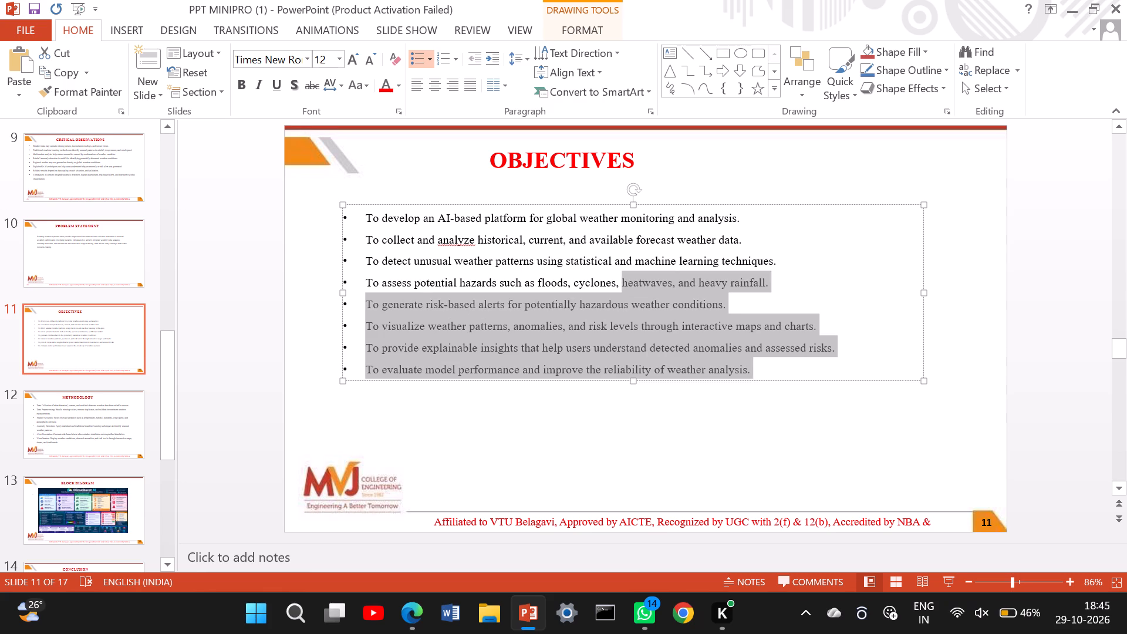
drag(650, 288, 338, 308)
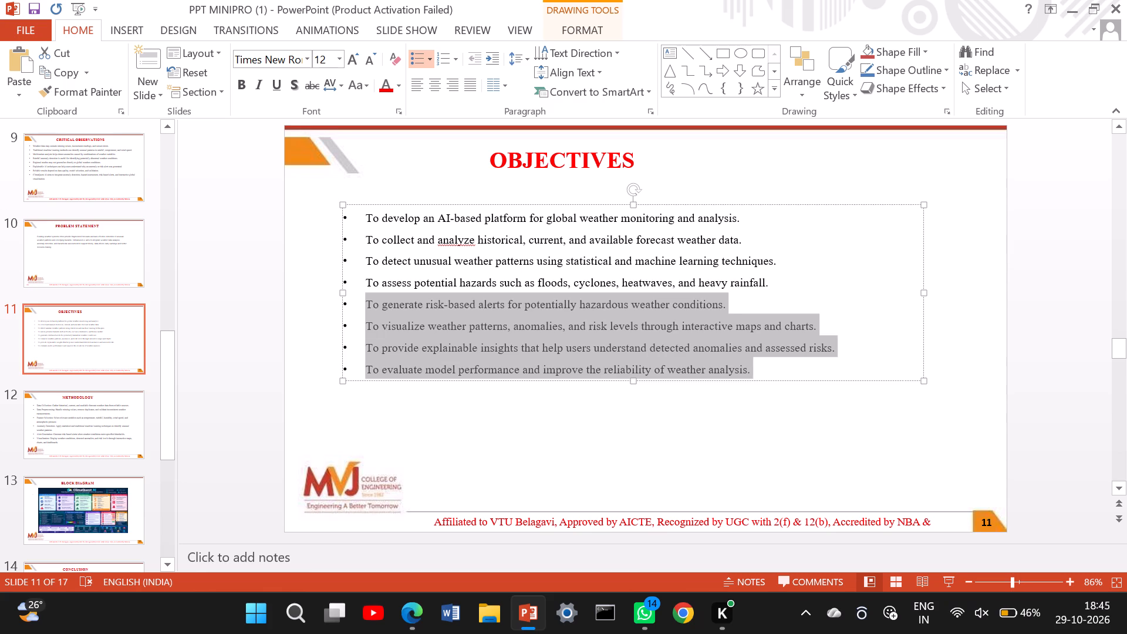
drag(338, 308, 816, 370)
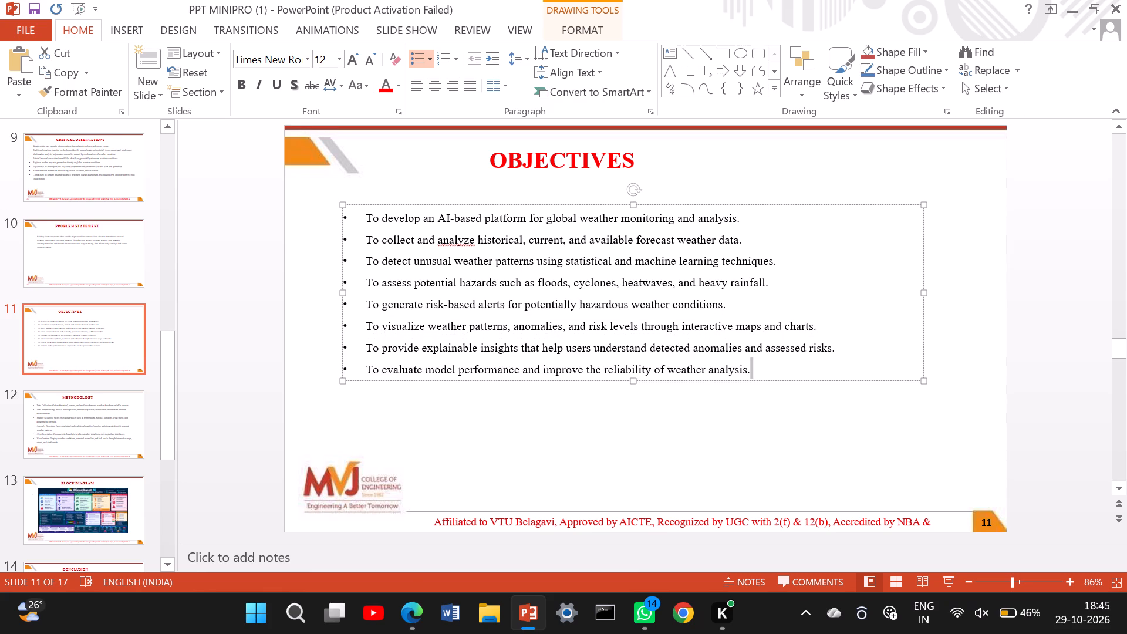
click(774, 367)
drag(366, 348, 798, 369)
key(BackSpace)
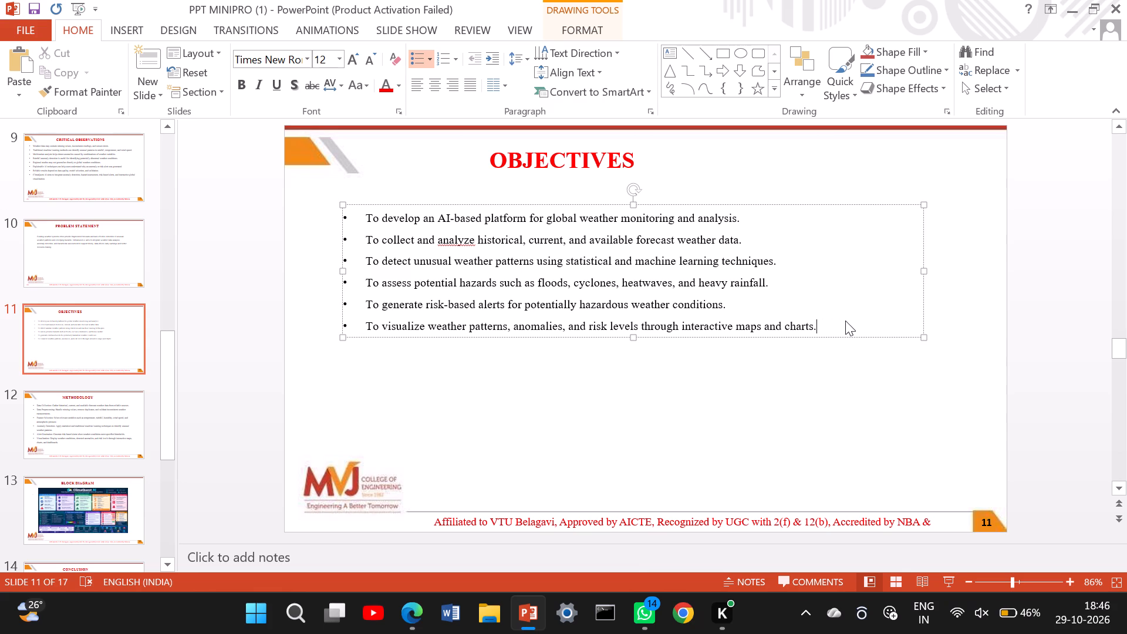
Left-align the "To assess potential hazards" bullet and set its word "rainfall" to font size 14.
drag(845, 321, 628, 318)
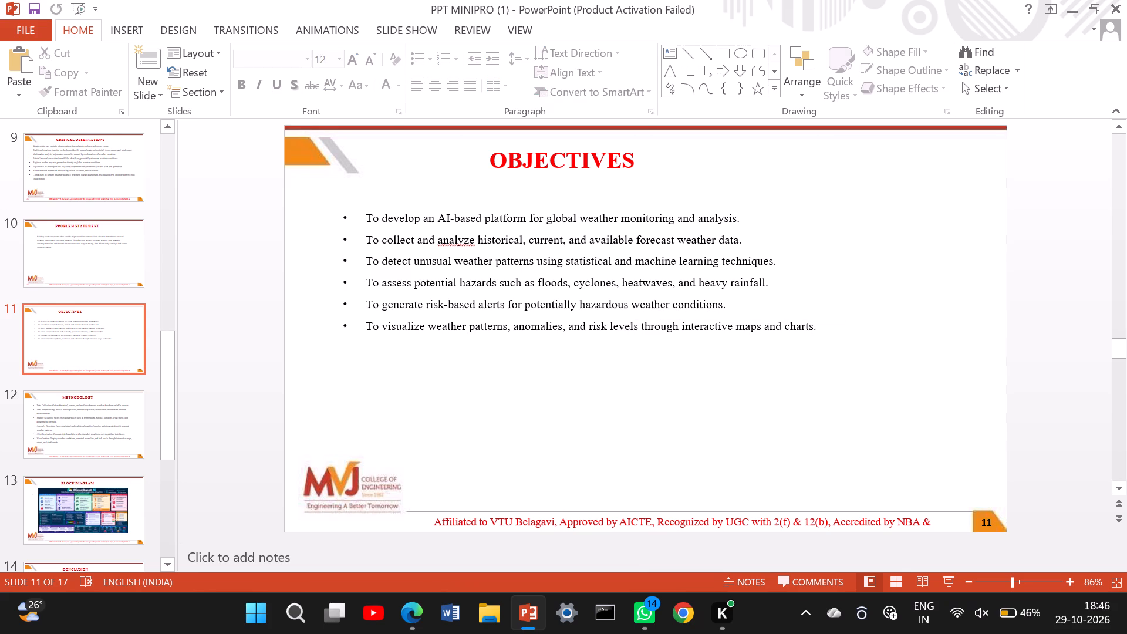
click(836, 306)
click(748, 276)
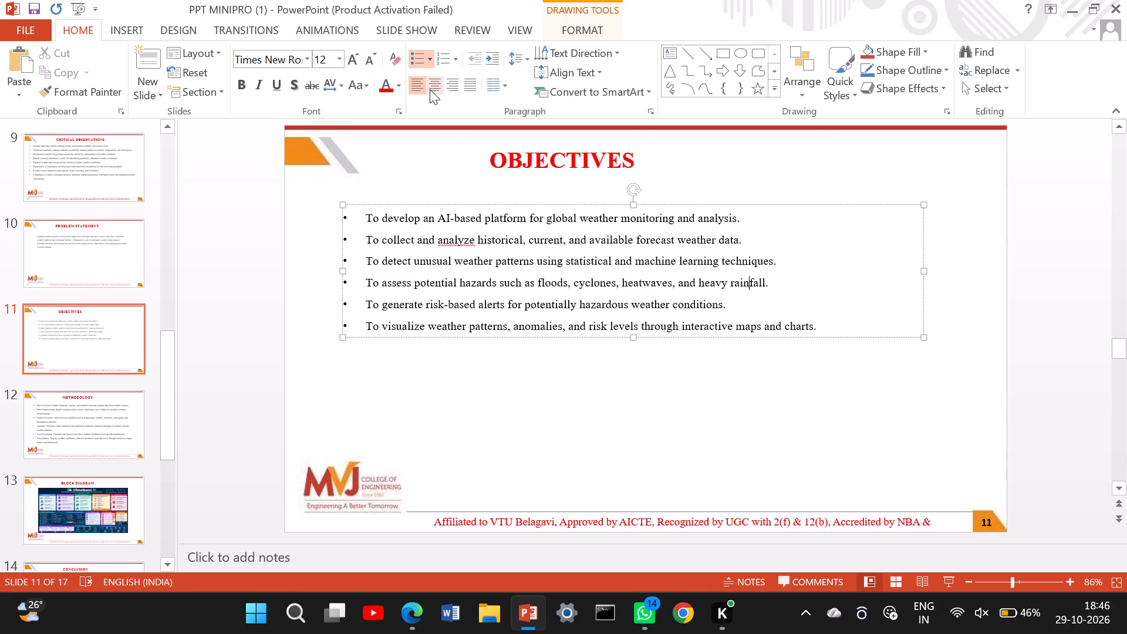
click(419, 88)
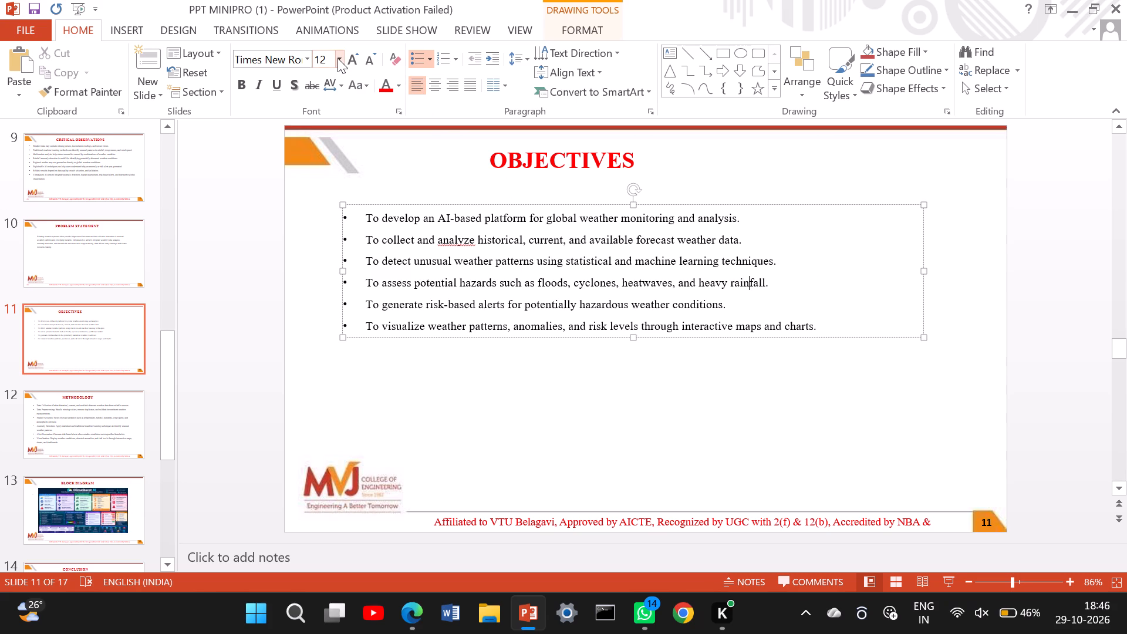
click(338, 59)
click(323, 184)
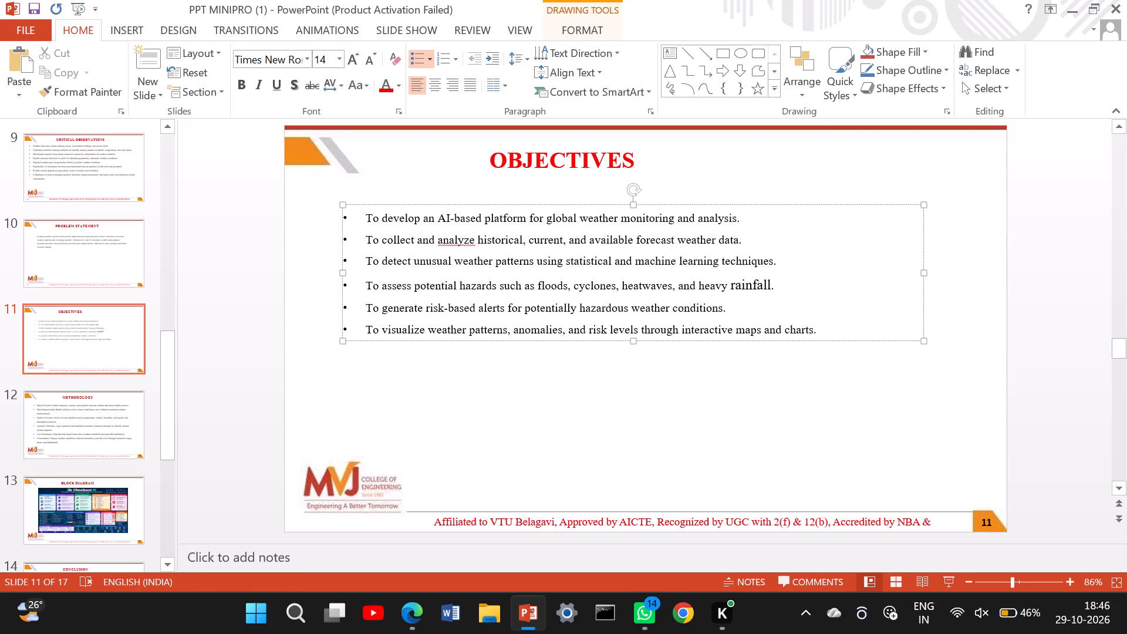
Narrow the Objectives bullet text box by pulling in its right edge, and try to extend its bottom edge downward.
drag(631, 340, 633, 373)
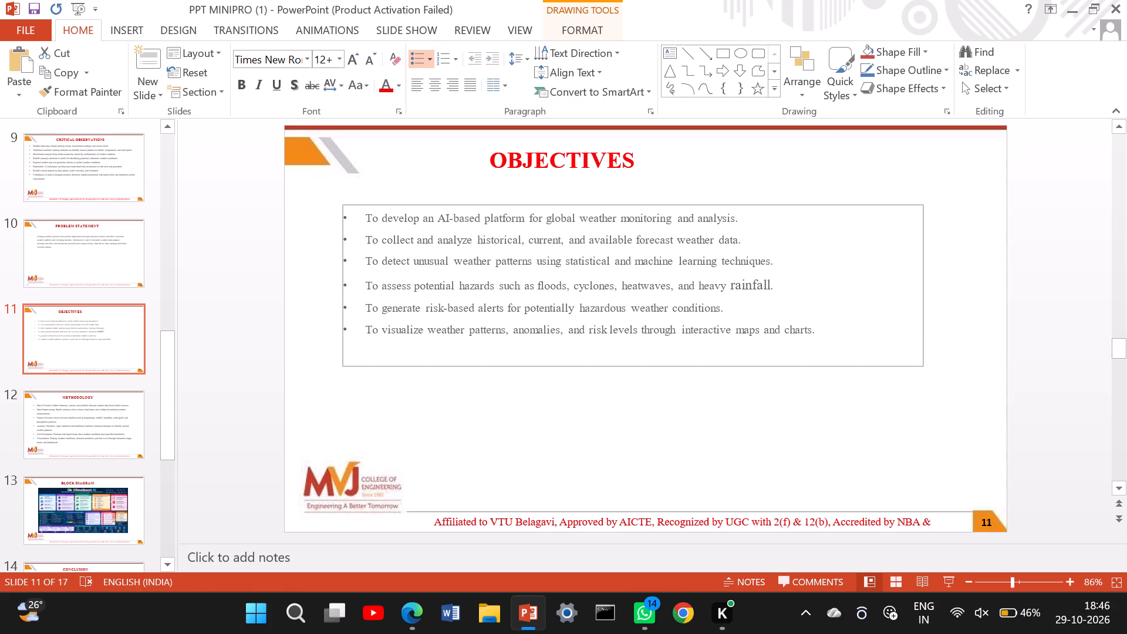
drag(633, 373, 643, 394)
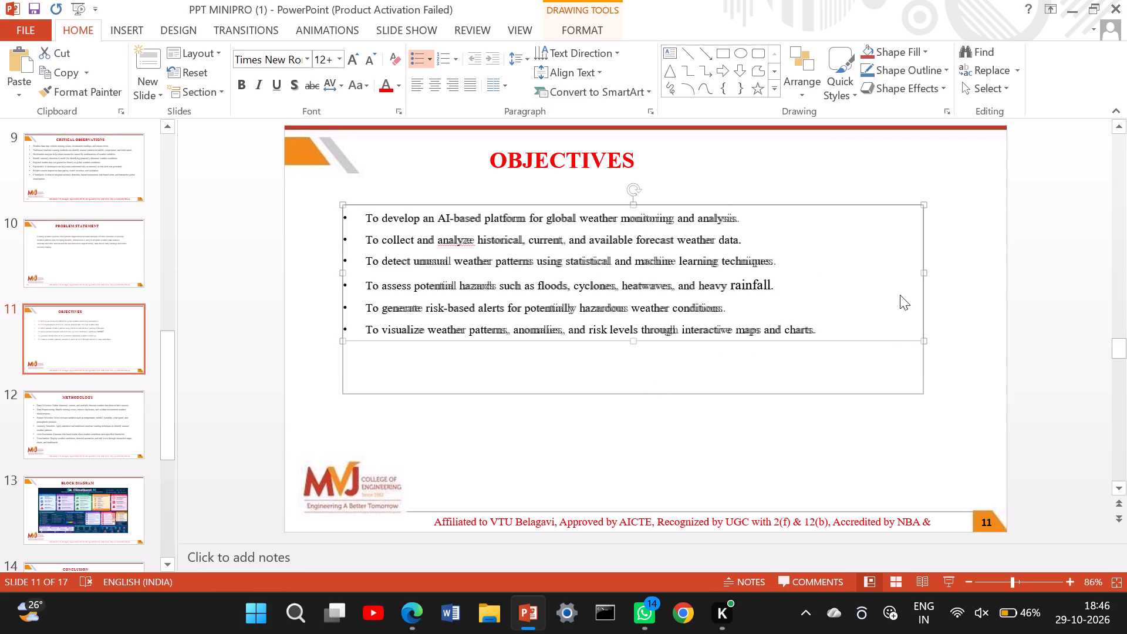
drag(924, 274, 873, 276)
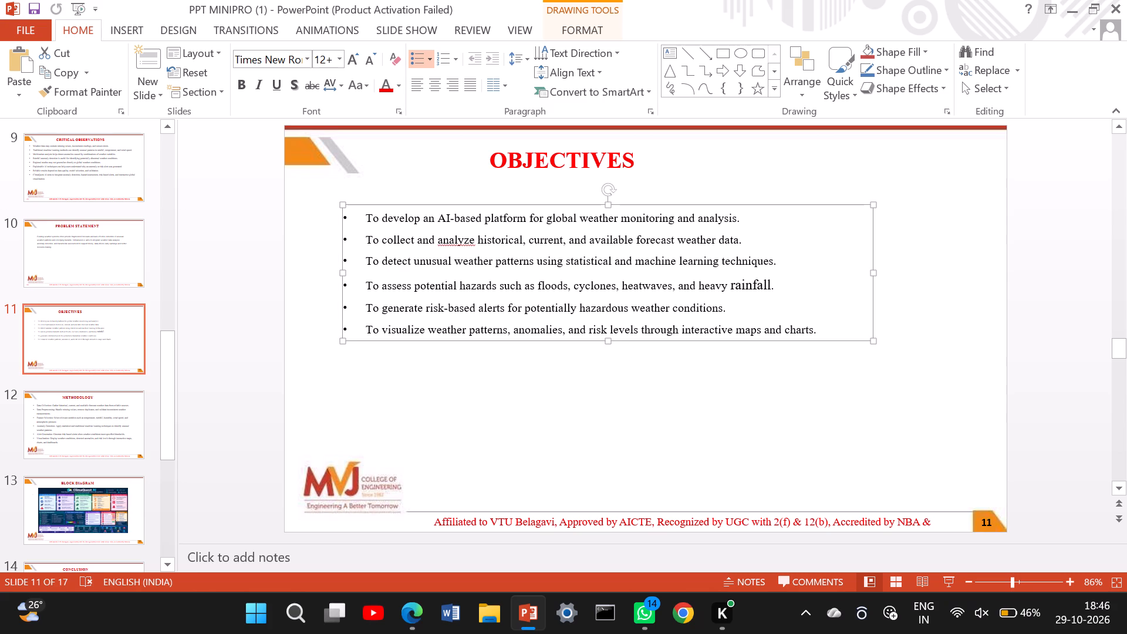
drag(606, 342, 616, 382)
Set all the bullet text on the Objectives slide to font size 14.
click(548, 308)
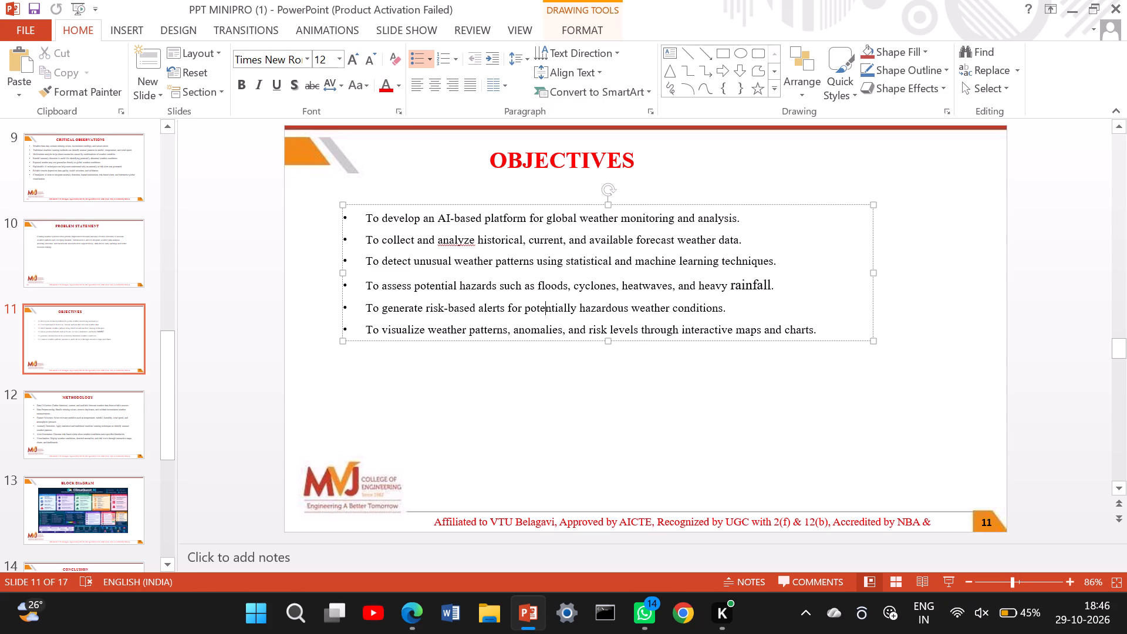
key(ctrl+a)
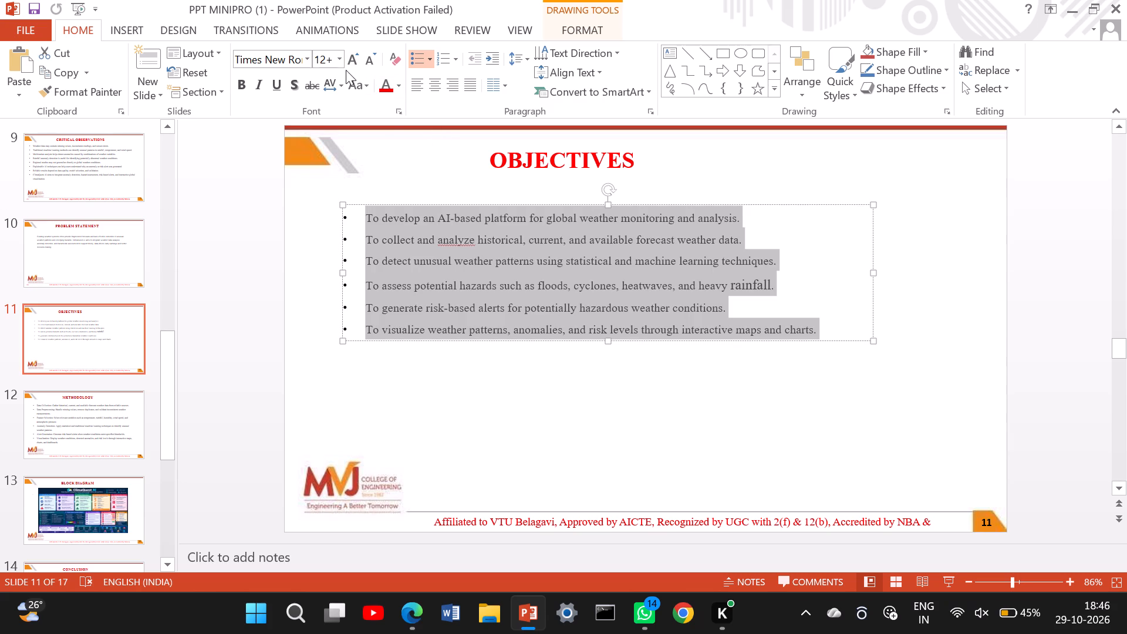
click(338, 62)
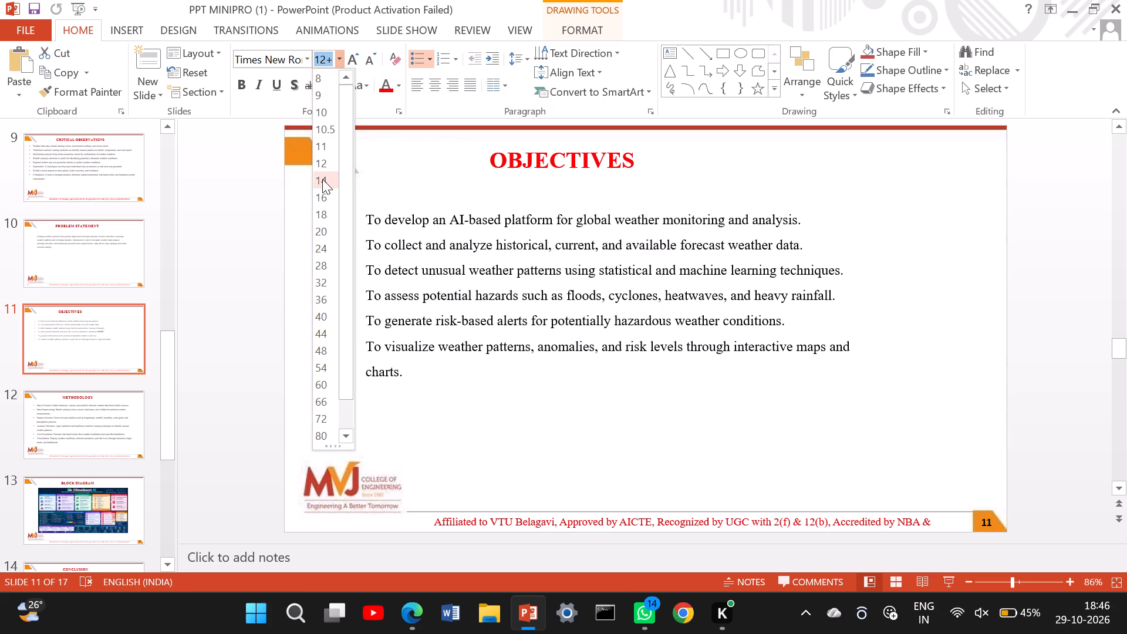
click(322, 179)
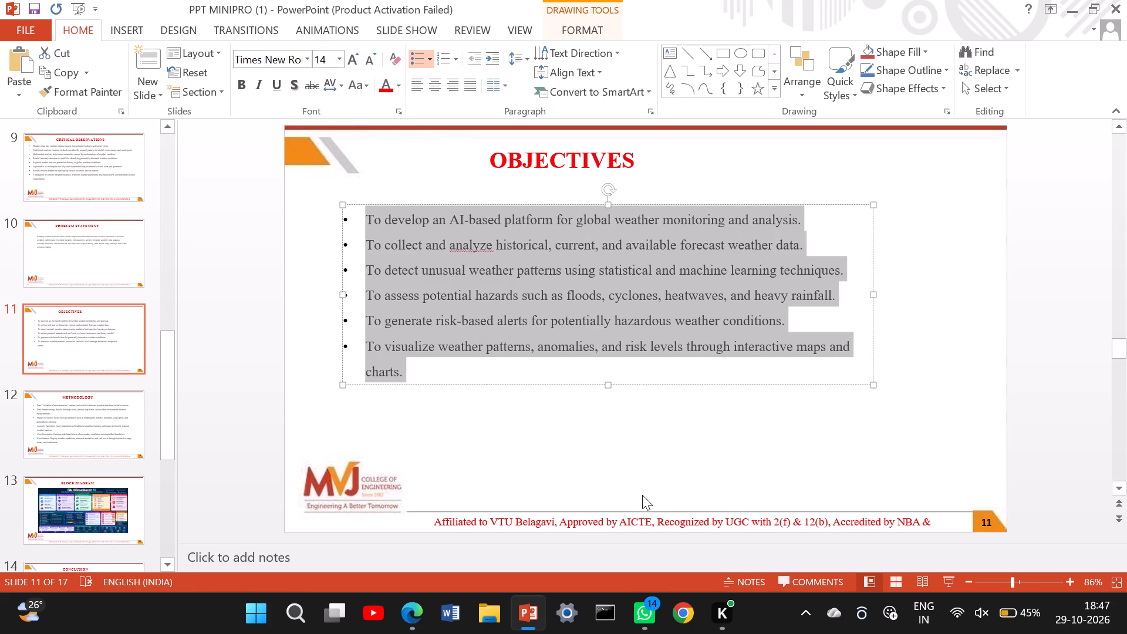
click(642, 495)
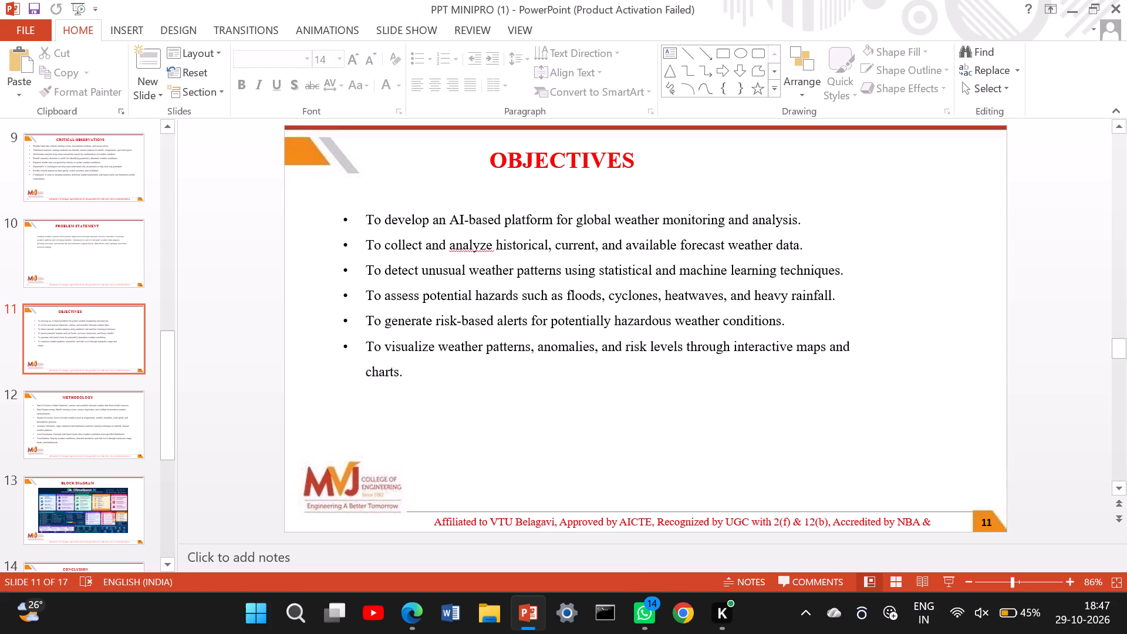
Delete the last Objectives bullet, beginning "To visualize weather patterns", and its leftover empty line.
click(361, 342)
drag(361, 342, 393, 367)
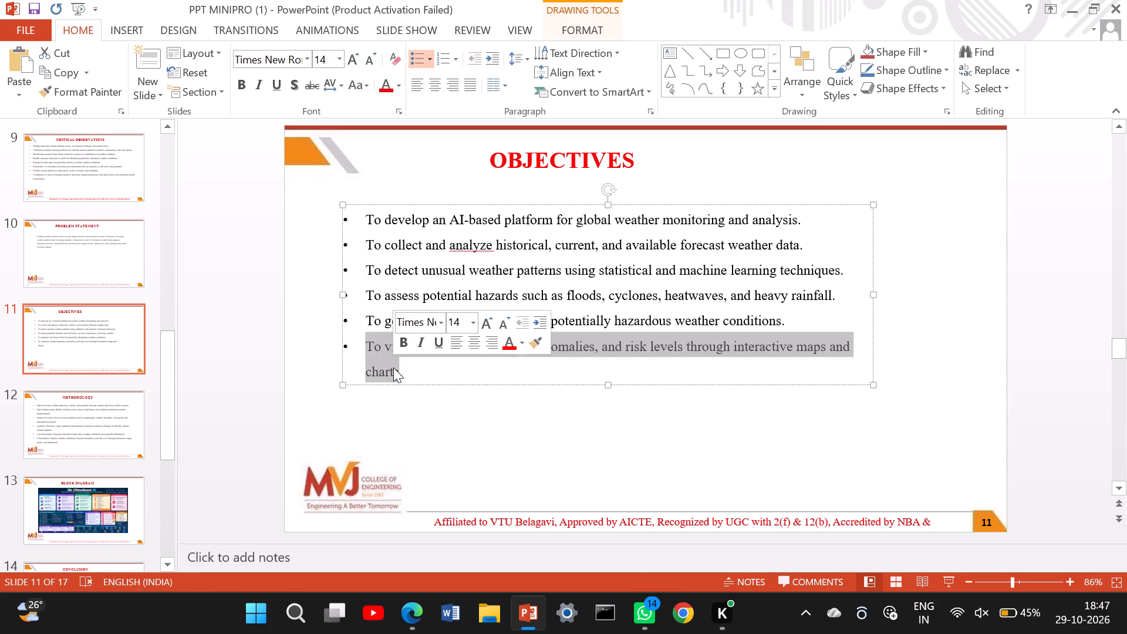
key(BackSpace)
key(BackSpace)
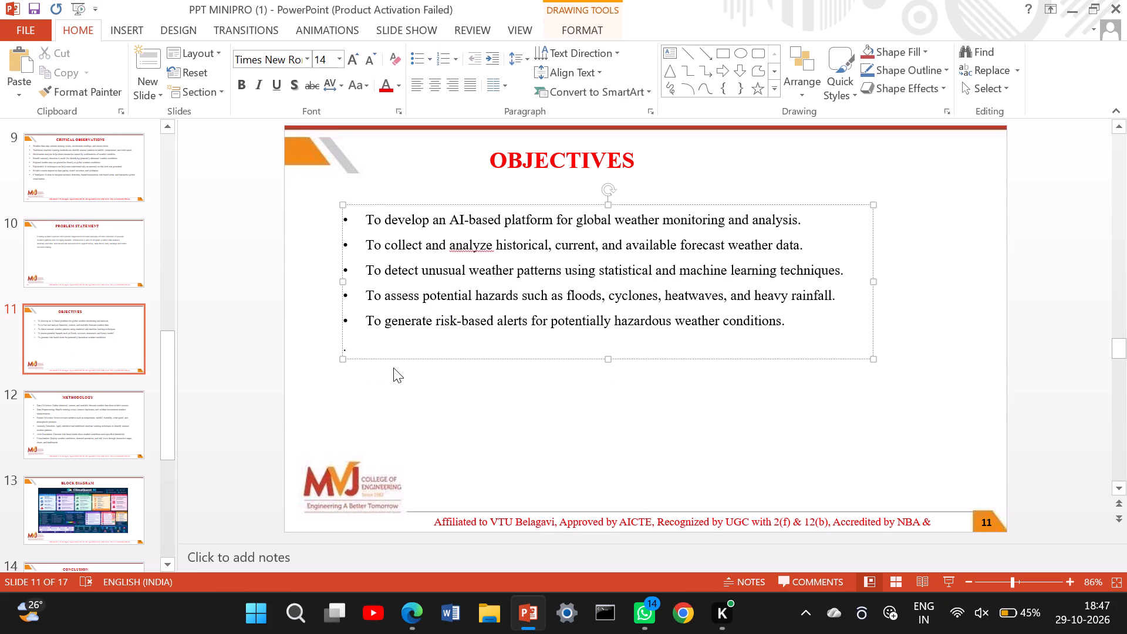
key(BackSpace)
click(524, 392)
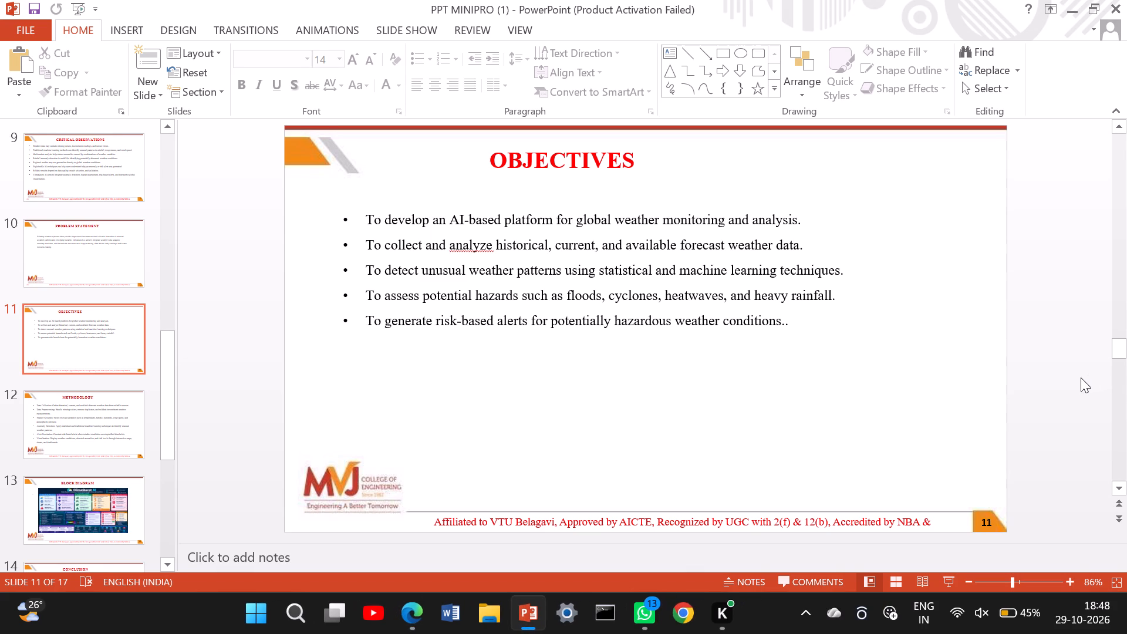
key(Right)
key(Right)
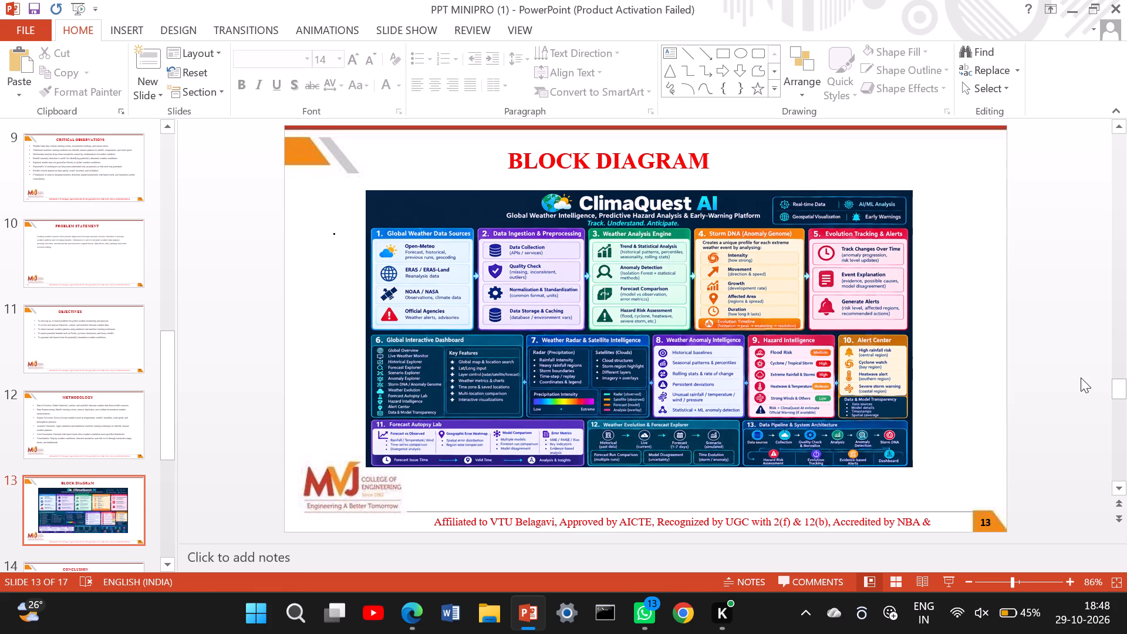
key(Right)
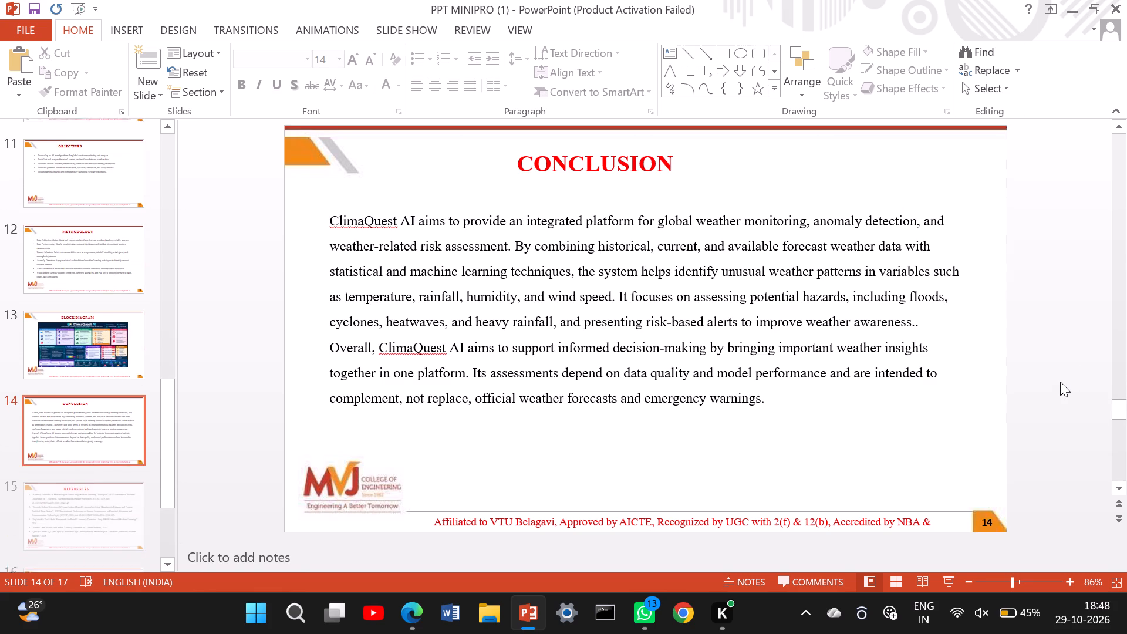
key(Right)
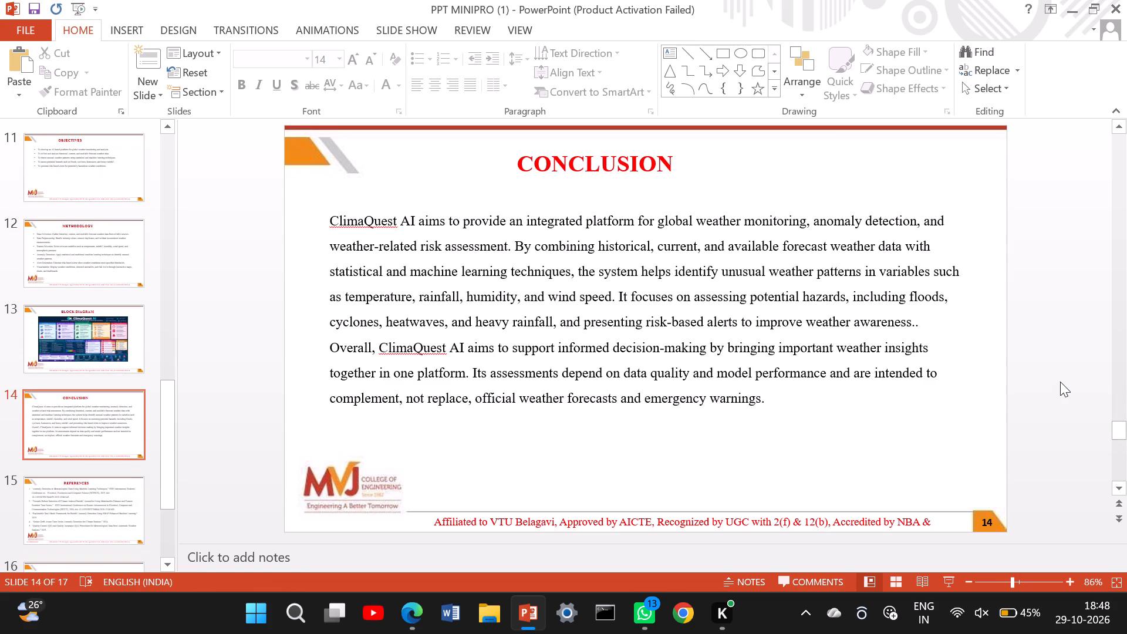
key(Right)
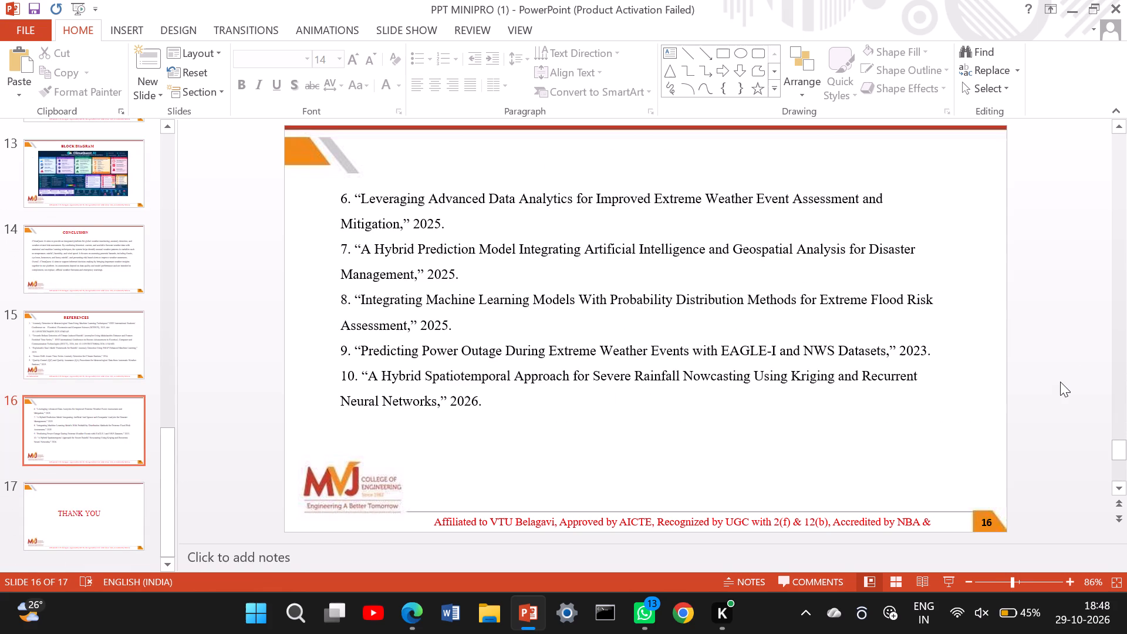
key(Right)
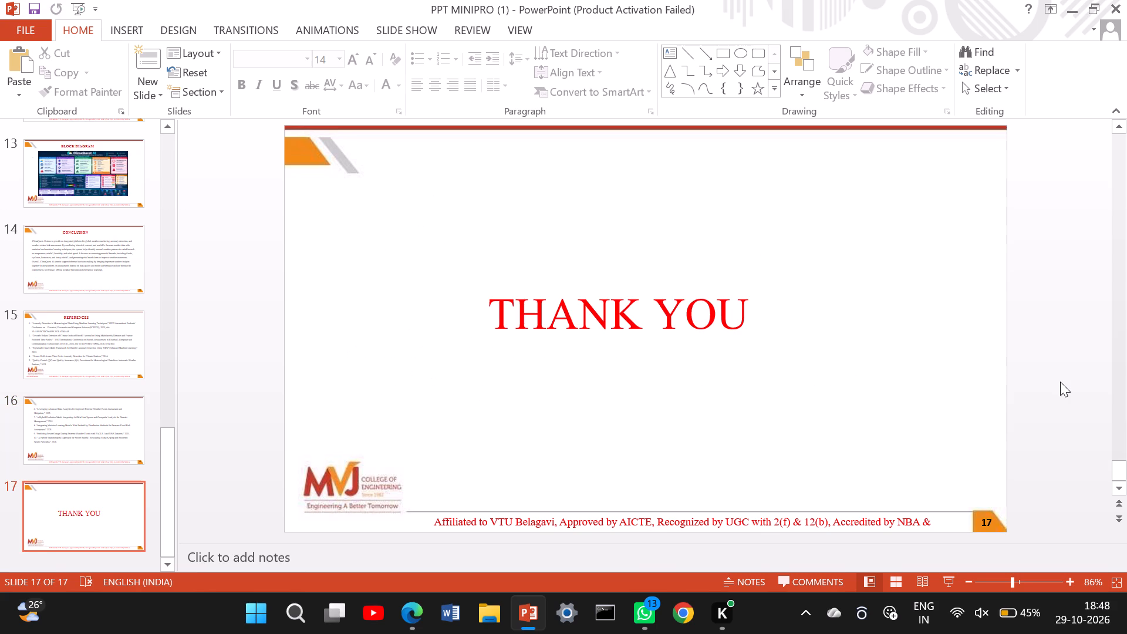
key(Left)
key(Left)
key(Left)
key(Left)
key(Left)
key(Left)
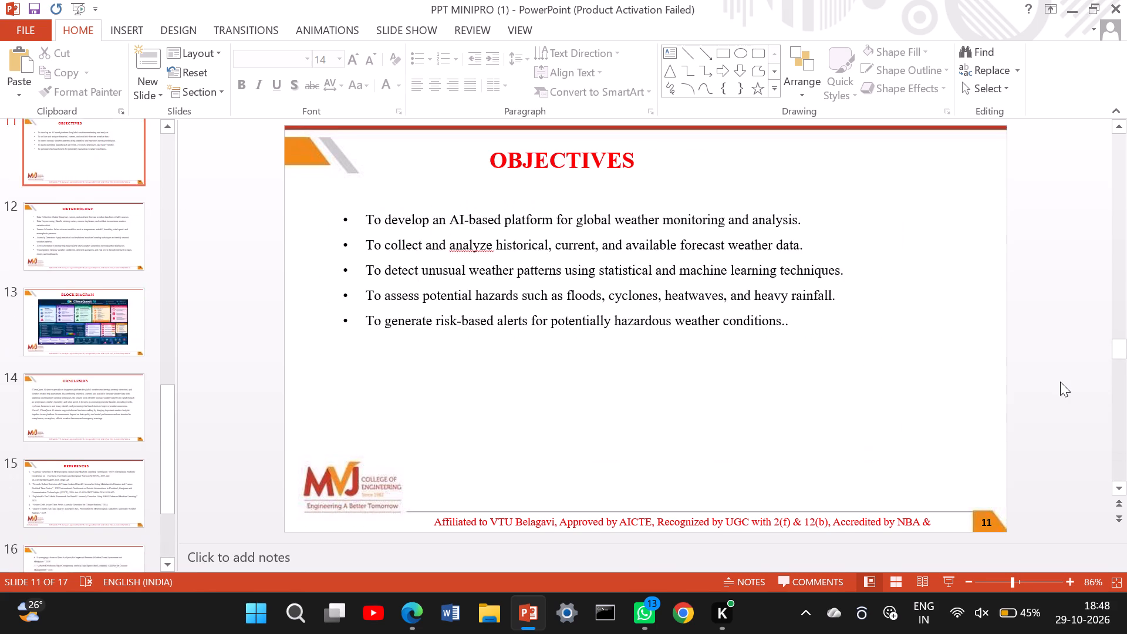
key(Left)
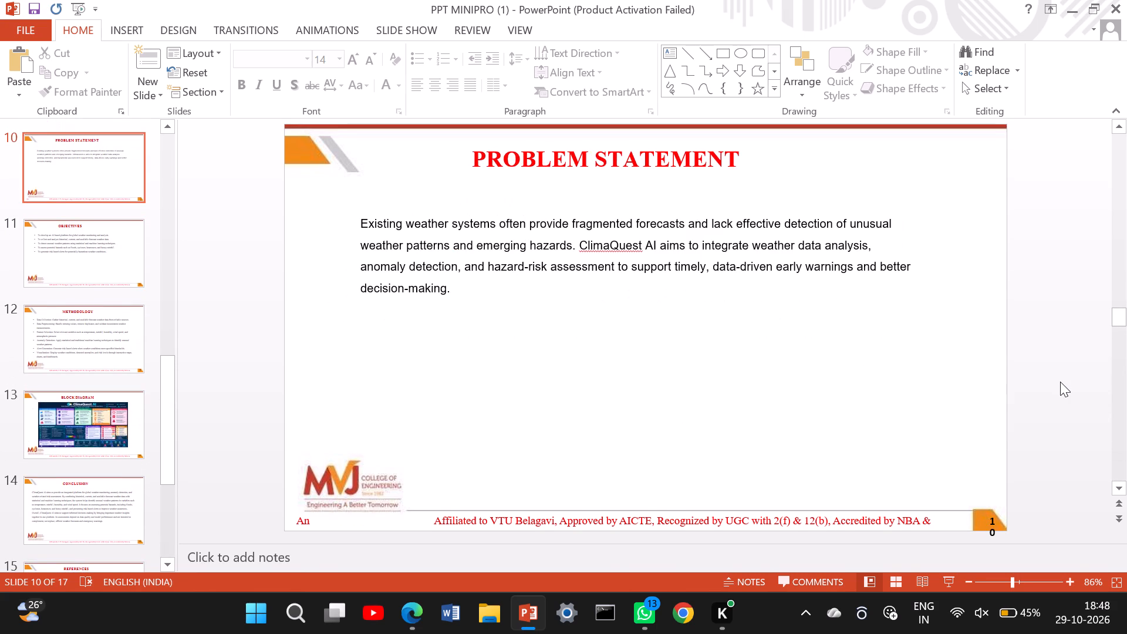
key(Left)
key(Right)
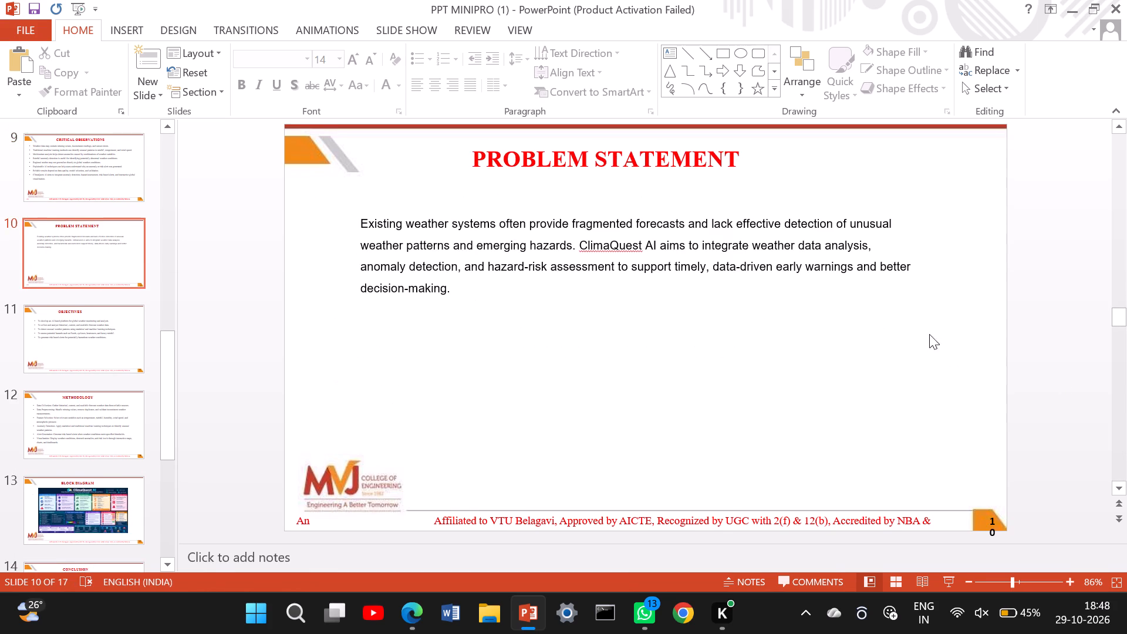
Select the entire body paragraph of the Problem Statement slide.
click(878, 273)
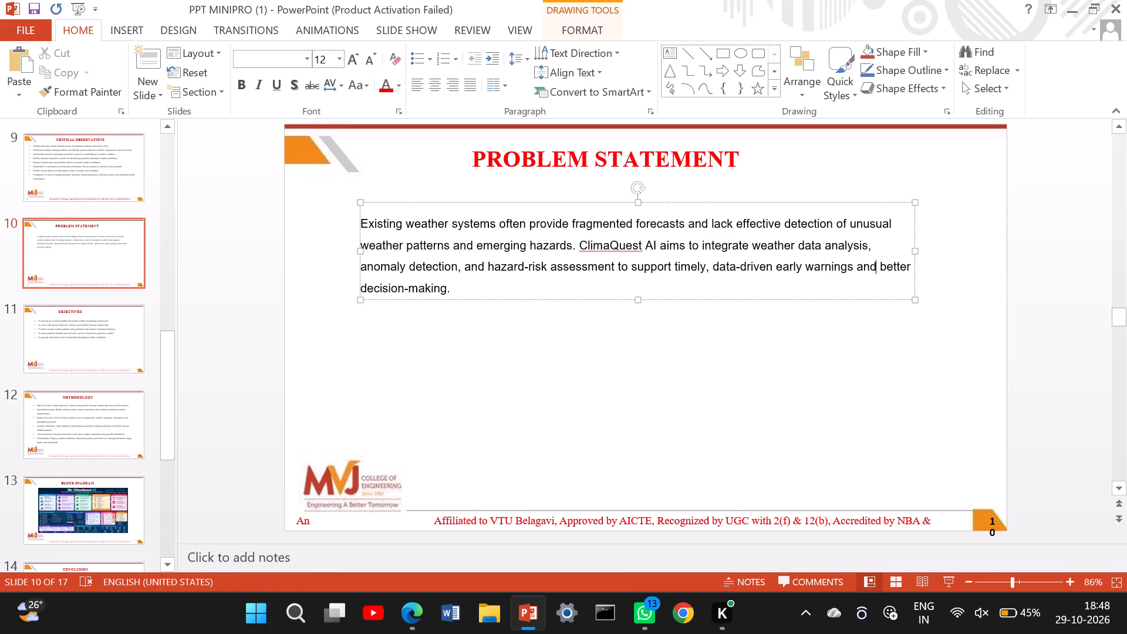
key(ctrl+a)
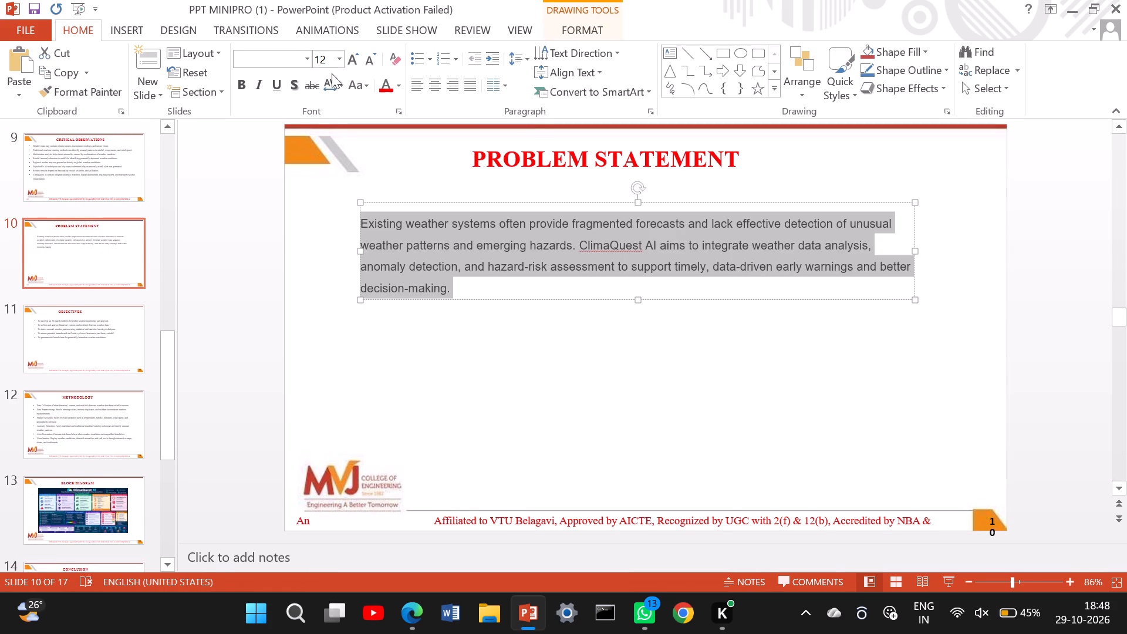
Format the selected Problem Statement paragraph in Times New Roman at size 14, and deselect the text box.
click(306, 62)
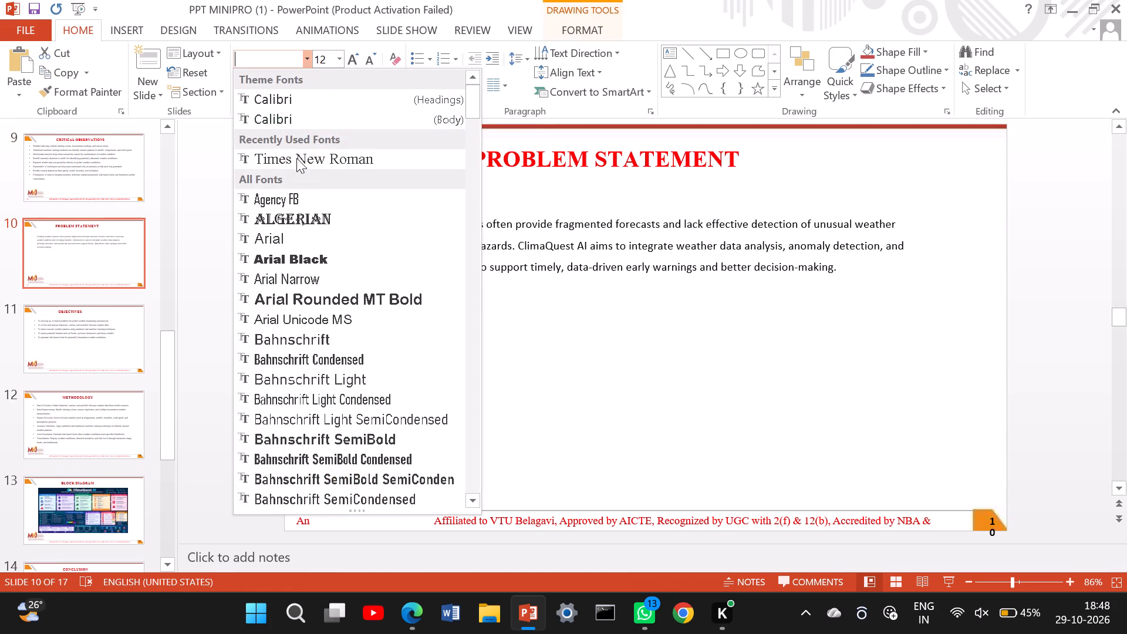
click(302, 156)
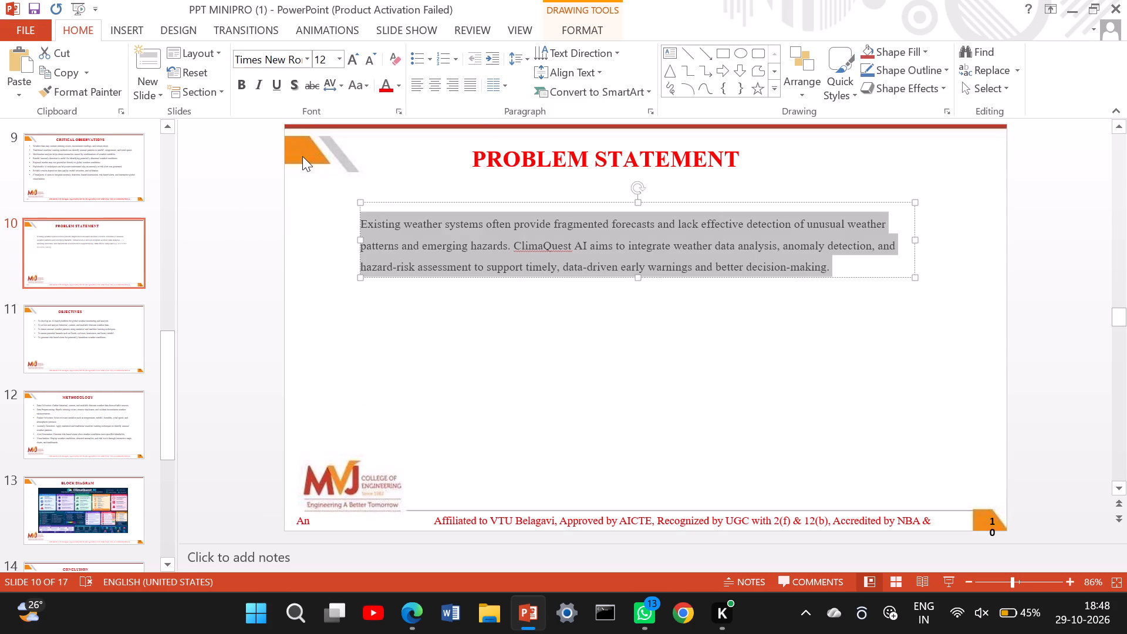
click(335, 56)
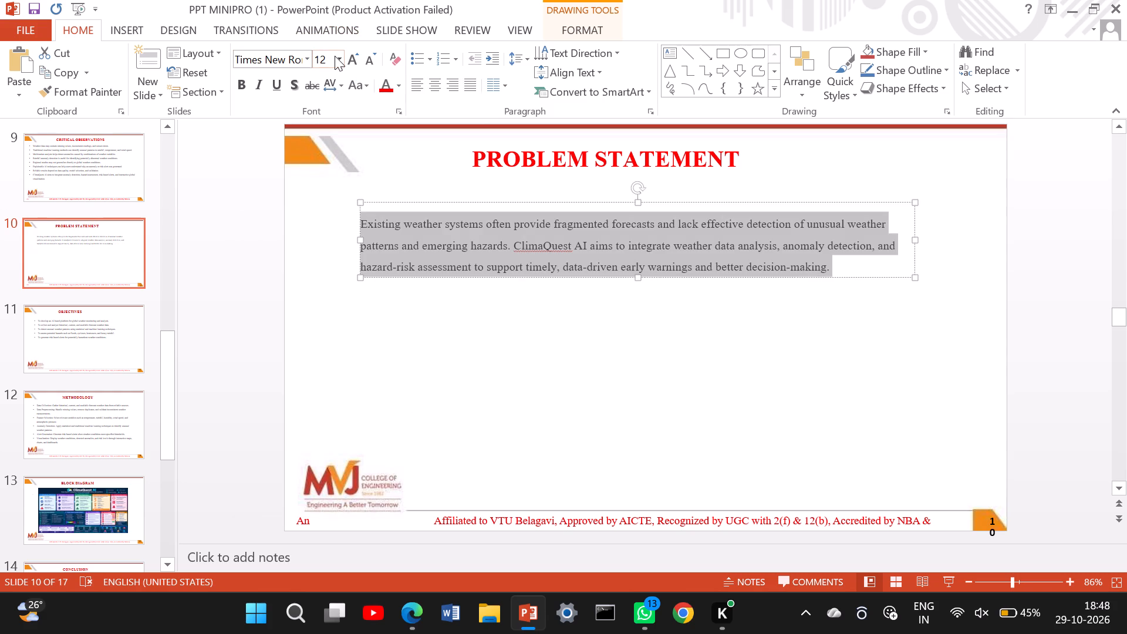
click(338, 58)
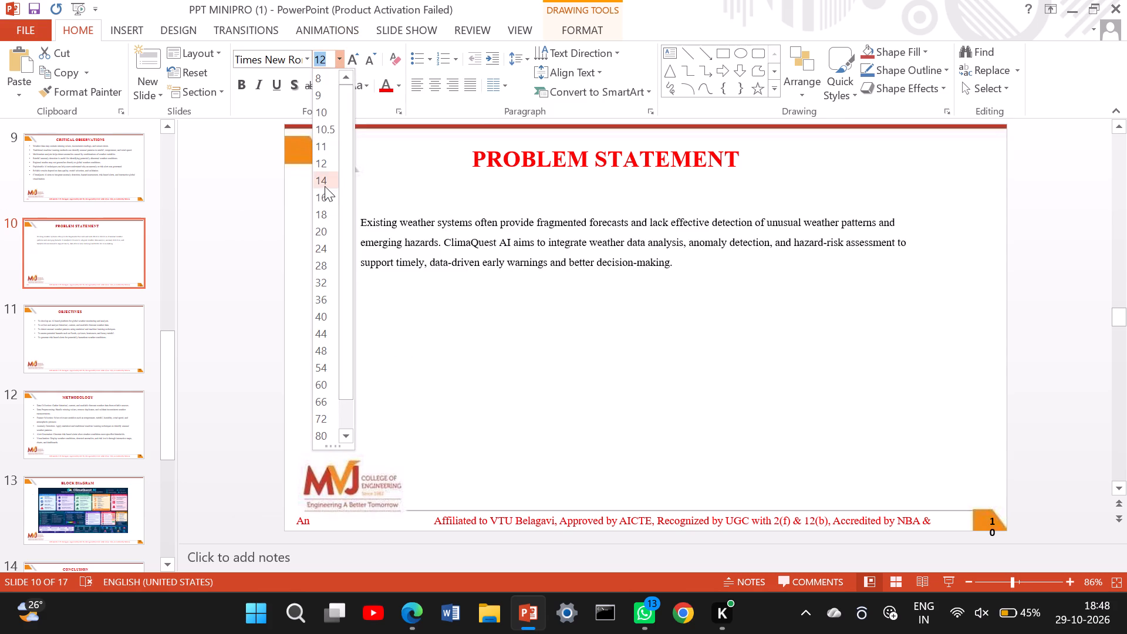
click(325, 180)
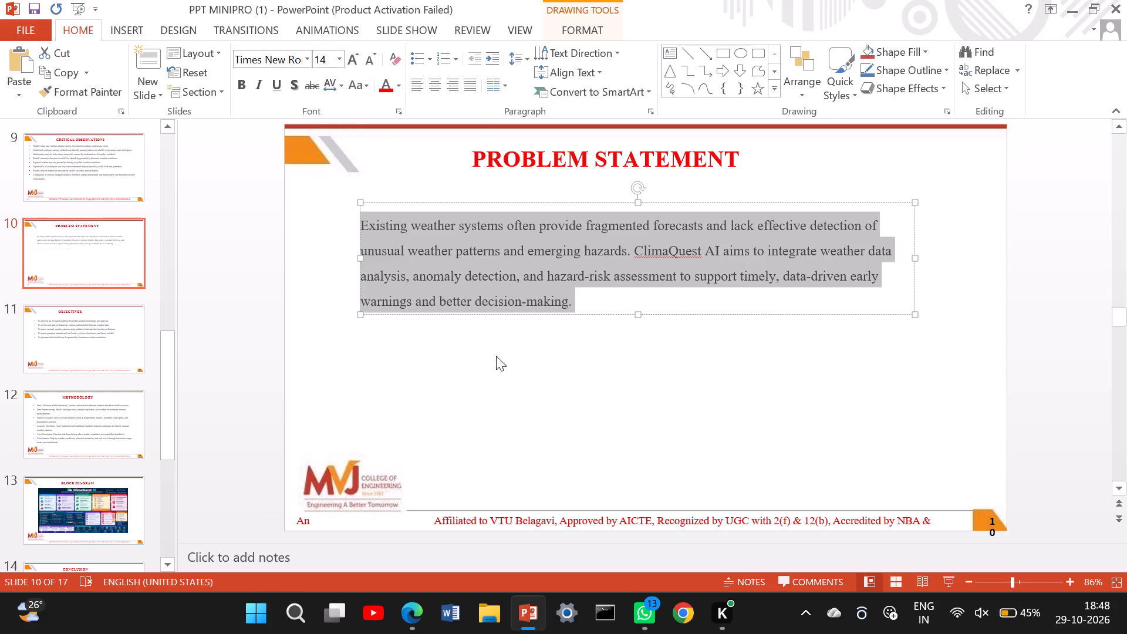
click(515, 406)
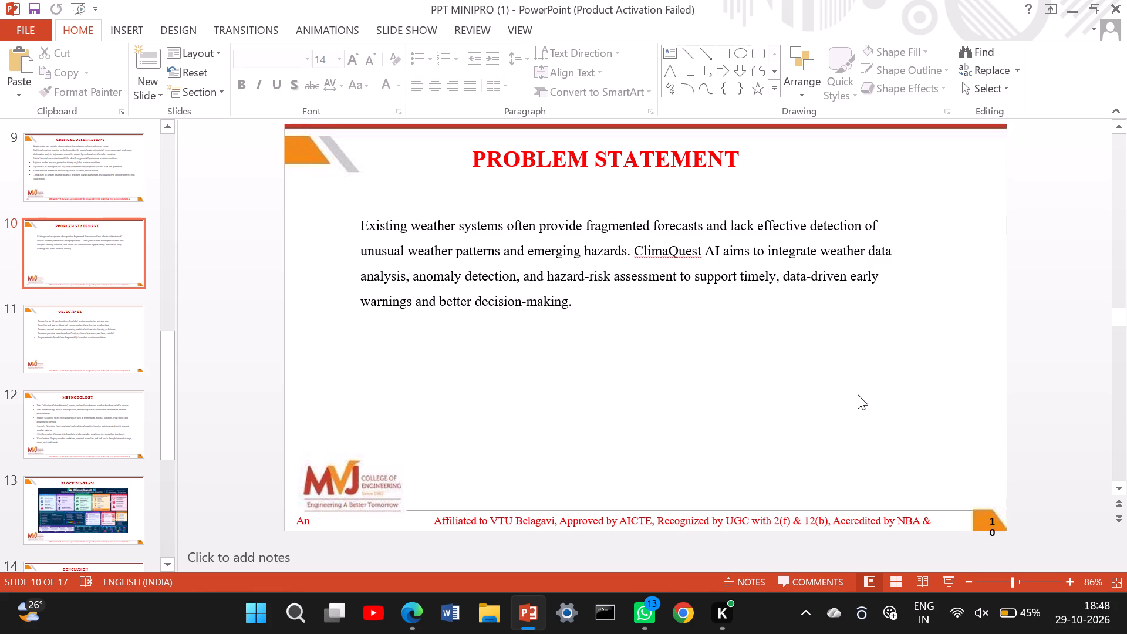
click(850, 304)
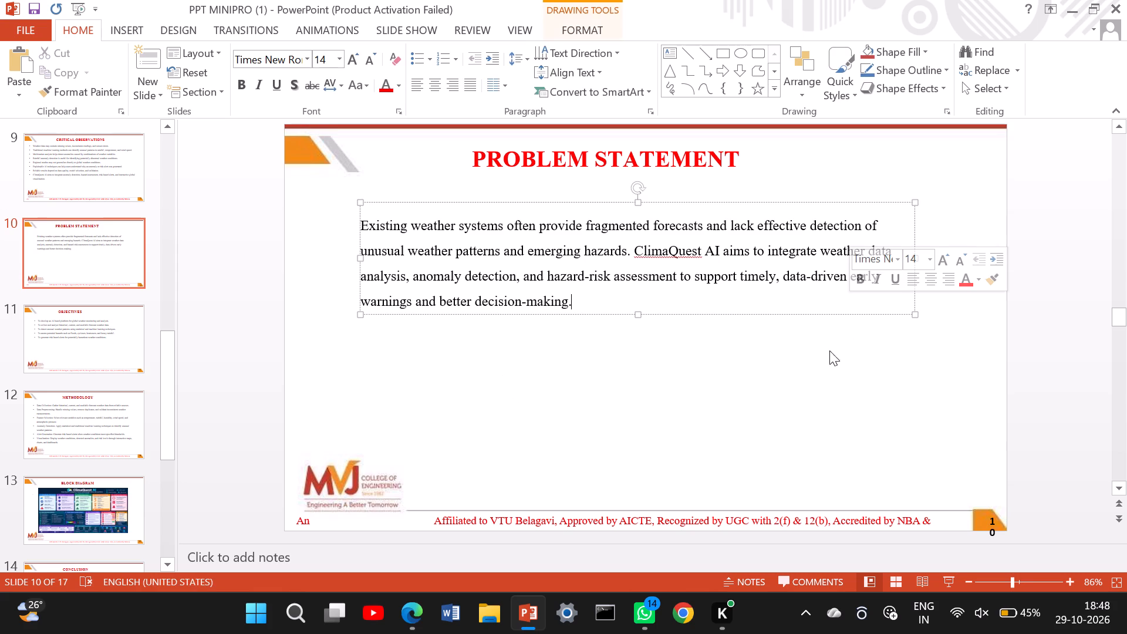
click(817, 398)
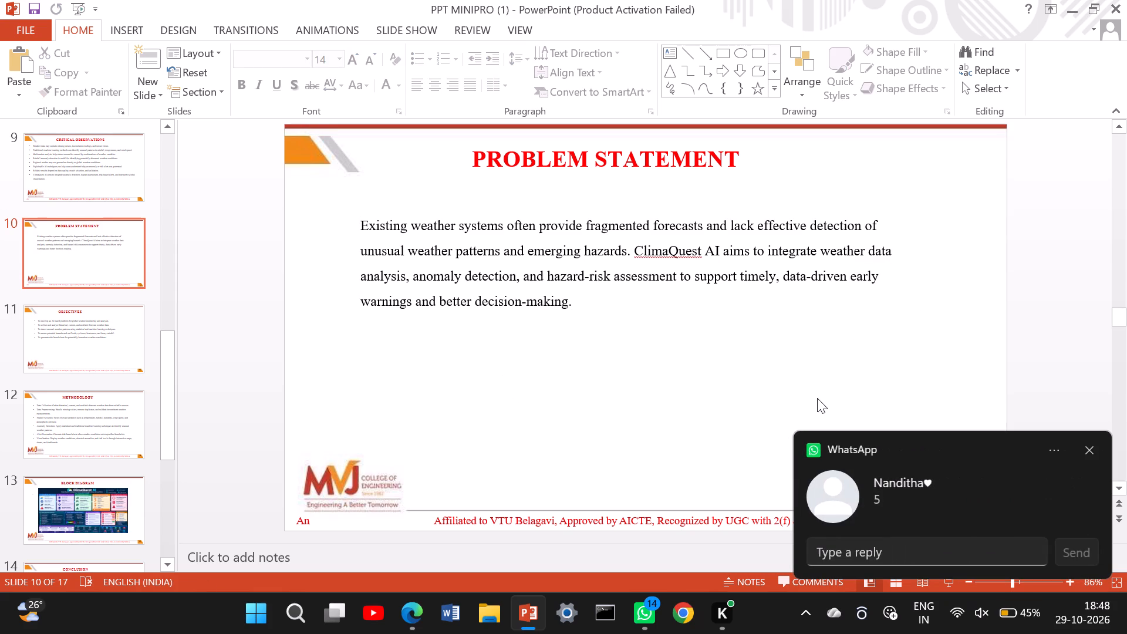
Review the slides backward from Problem Statement through Critical Observations and the Literature Survey tables to the title slide.
key(Left)
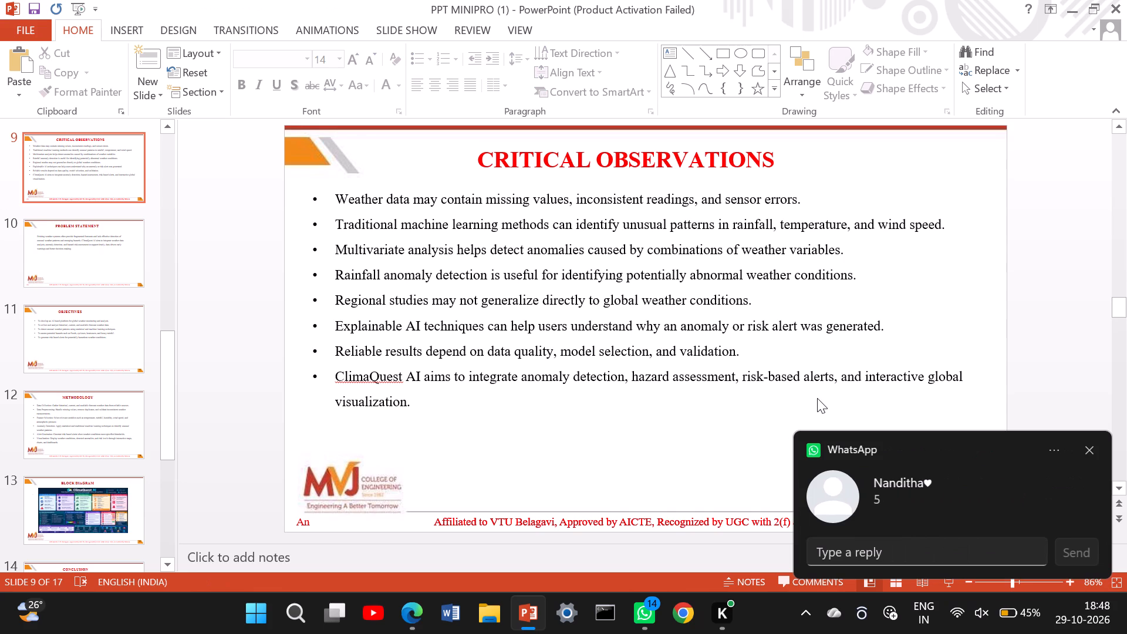
key(Left)
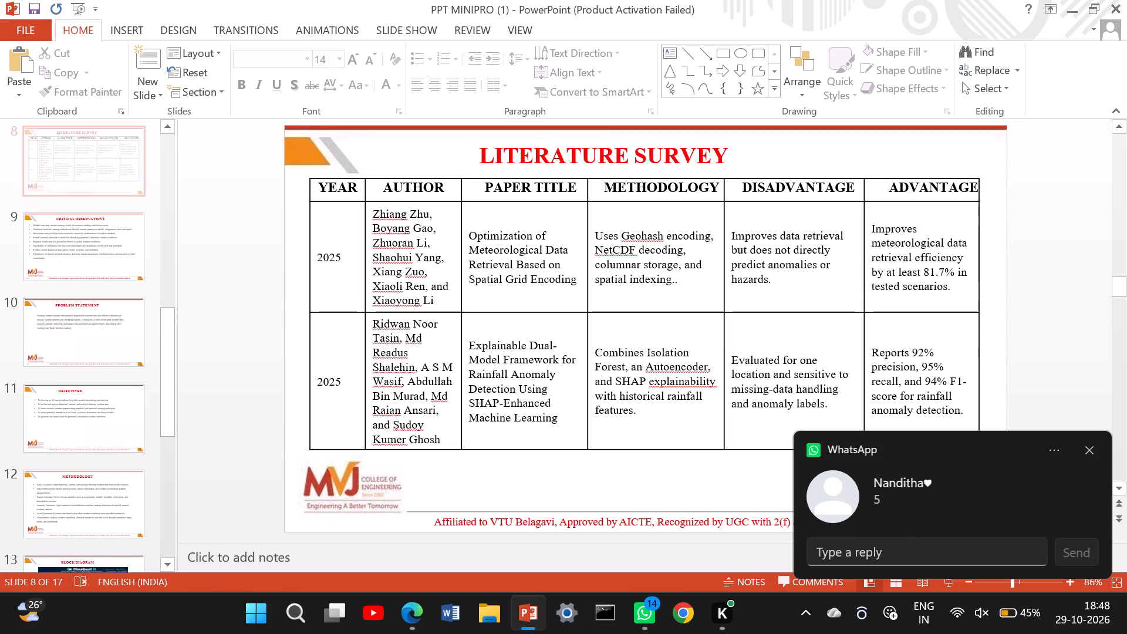
key(Left)
key(Left)
key(Left)
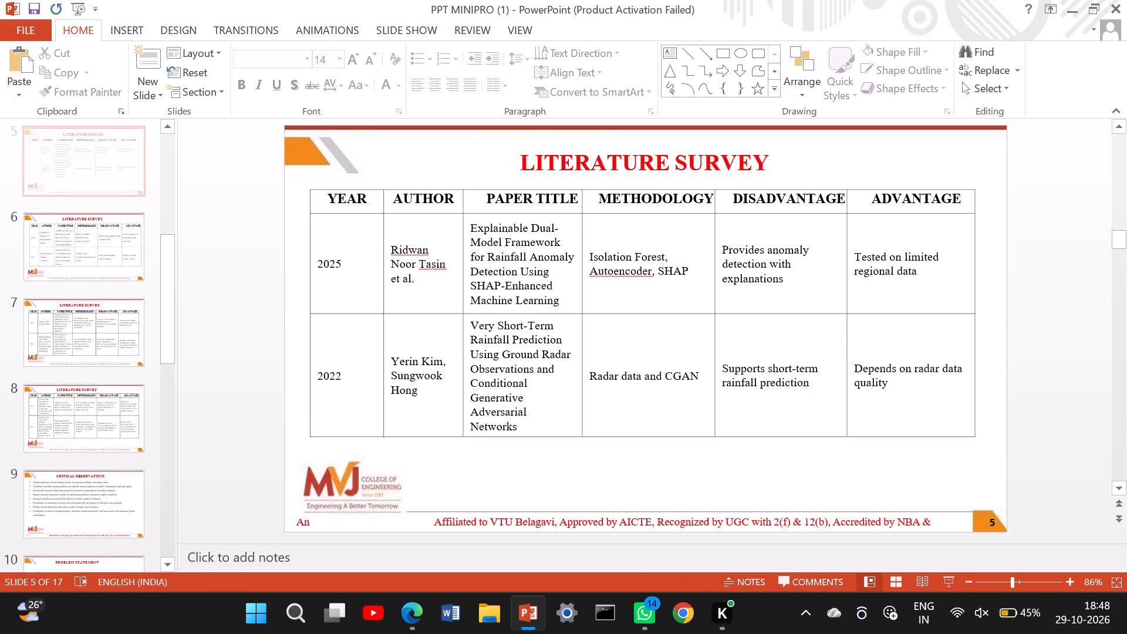
key(Left)
key(Left)
key(Left)
key(Left)
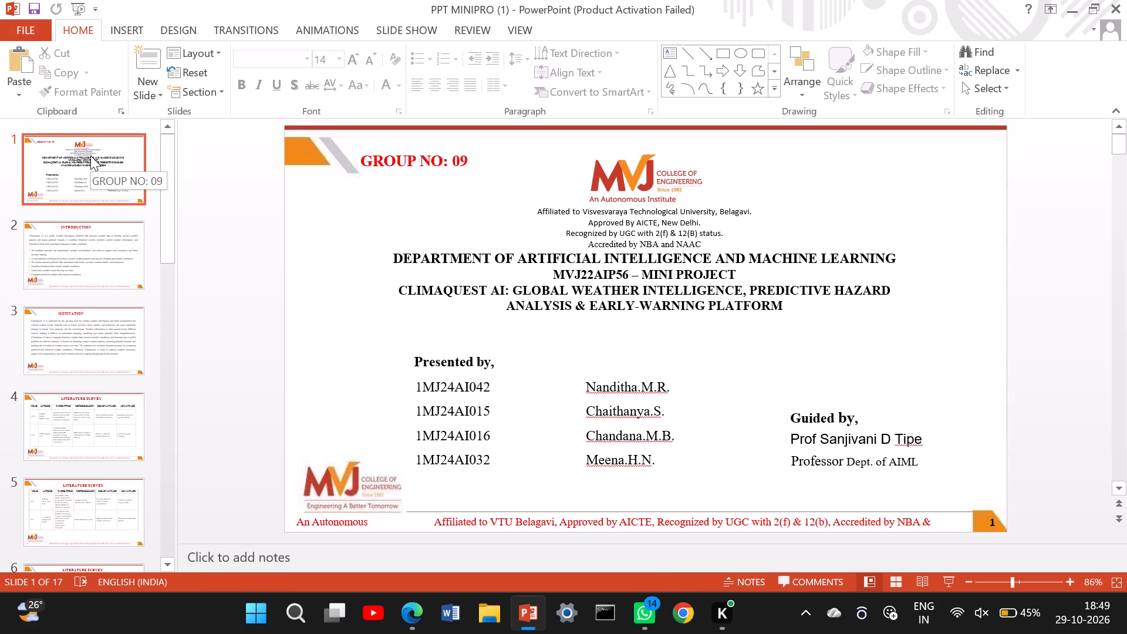
Save a copy of the presentation in the computer's Documents folder as PPT MINIPRO (1), in PowerPoint Presentation format.
click(25, 27)
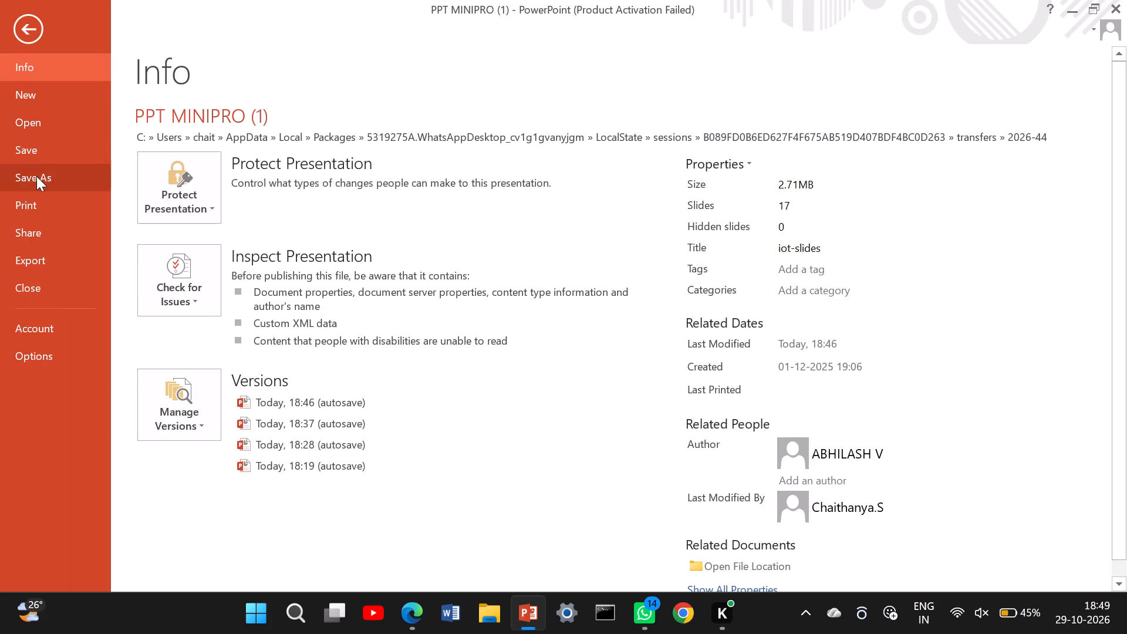
click(36, 176)
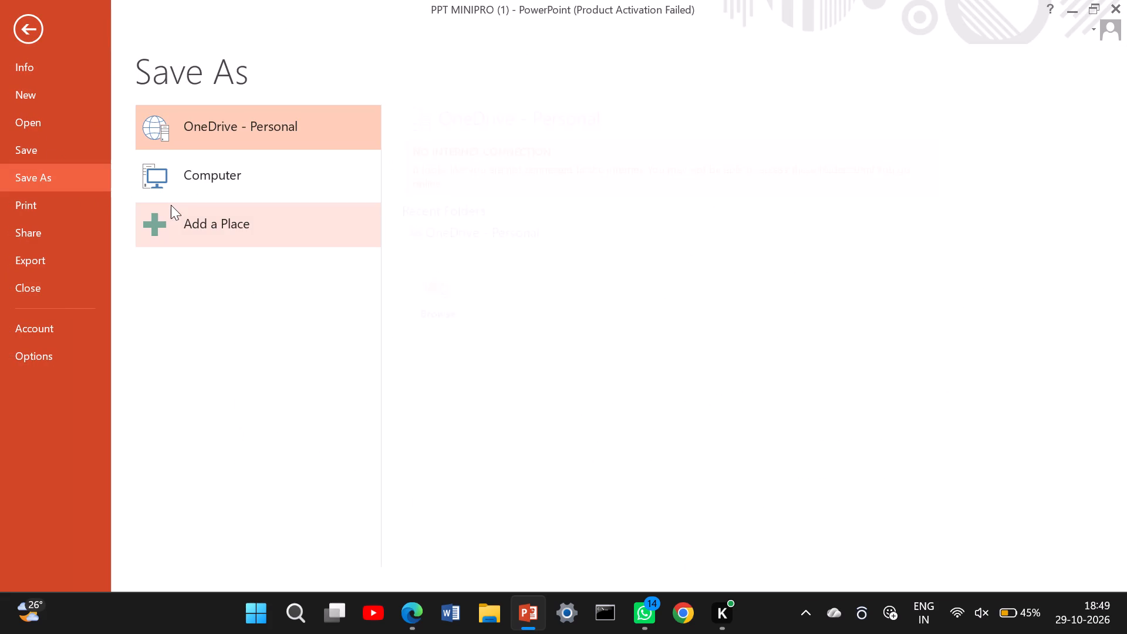
click(264, 180)
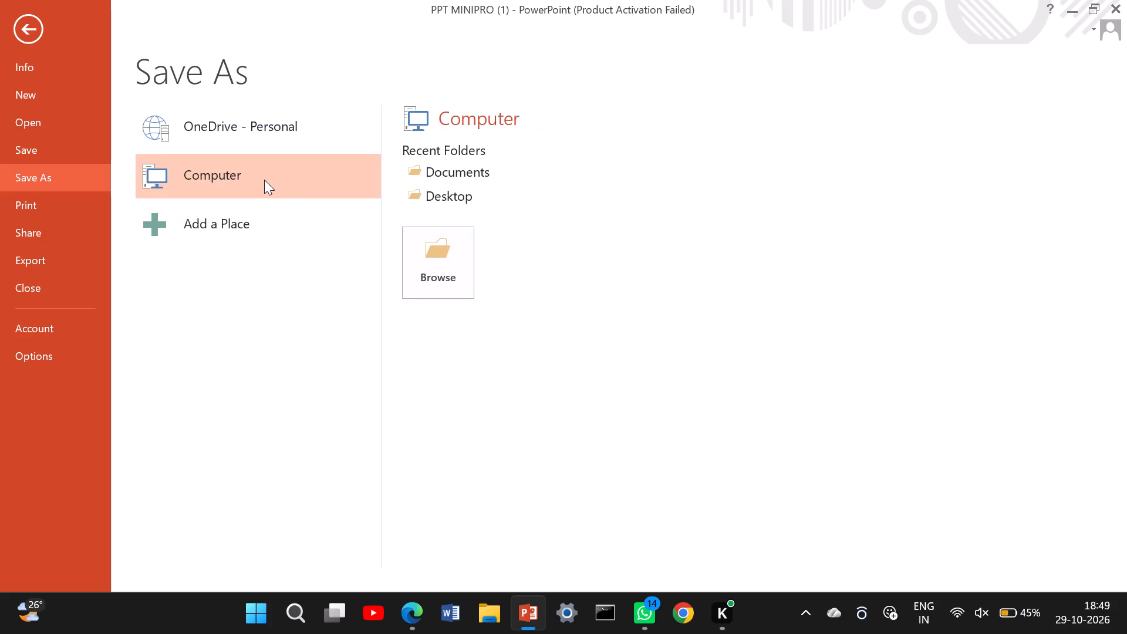
click(441, 272)
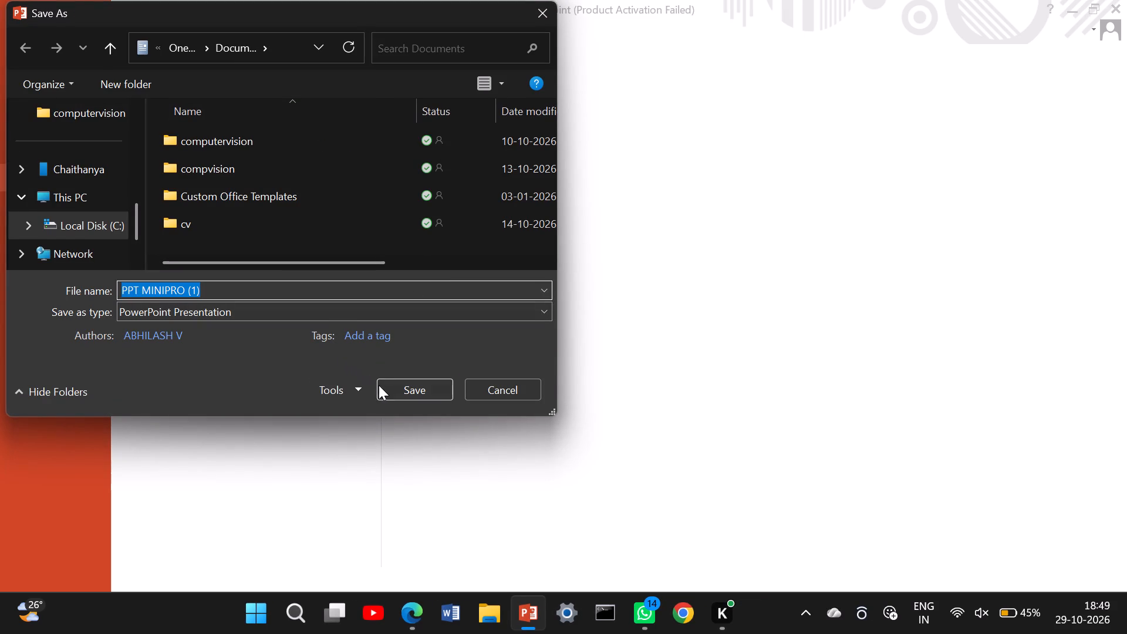
click(399, 388)
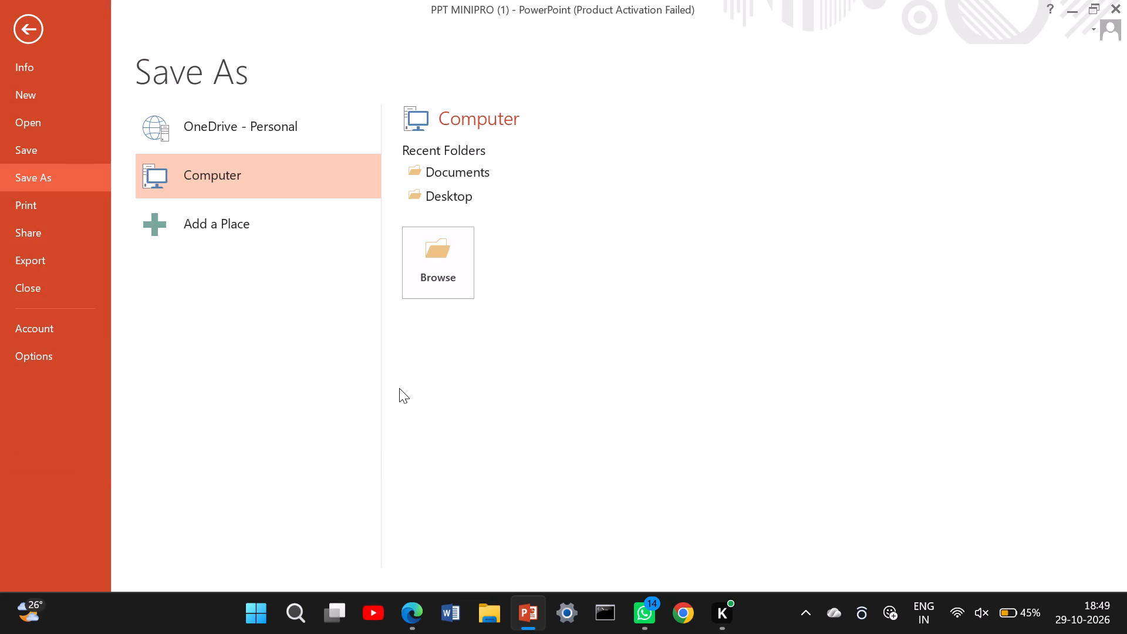